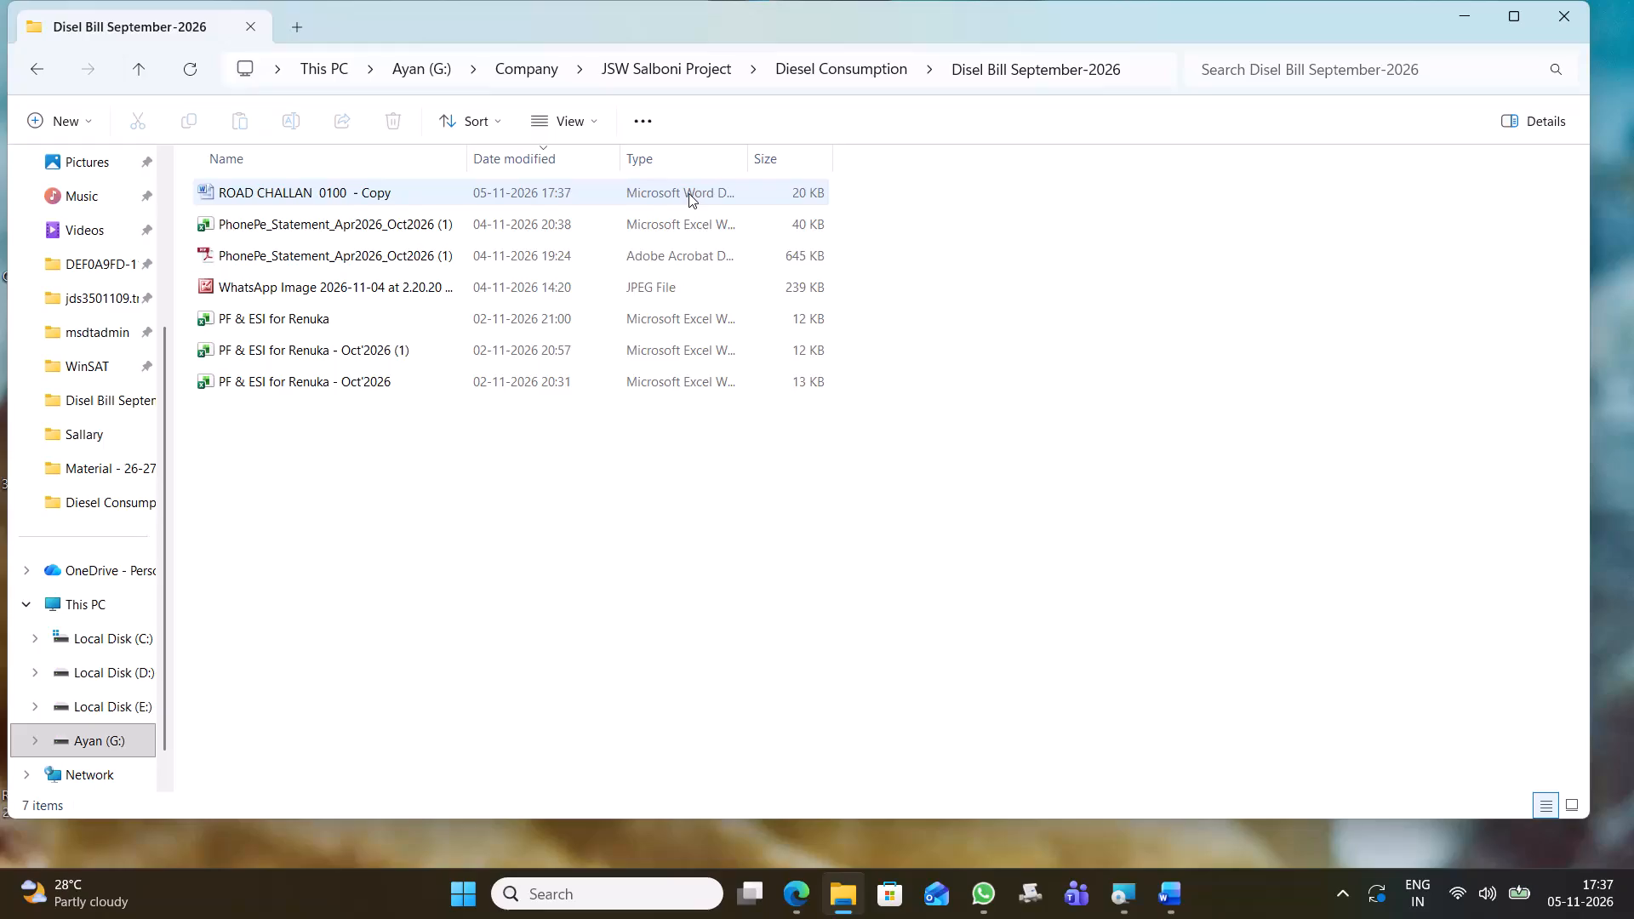
# Open the ROAD CHALLAN 0100 - Copy document from the Disel Bill September-2026 folder, cancelling the Office 2010 setup.
pyautogui.doubleClick(661, 197)
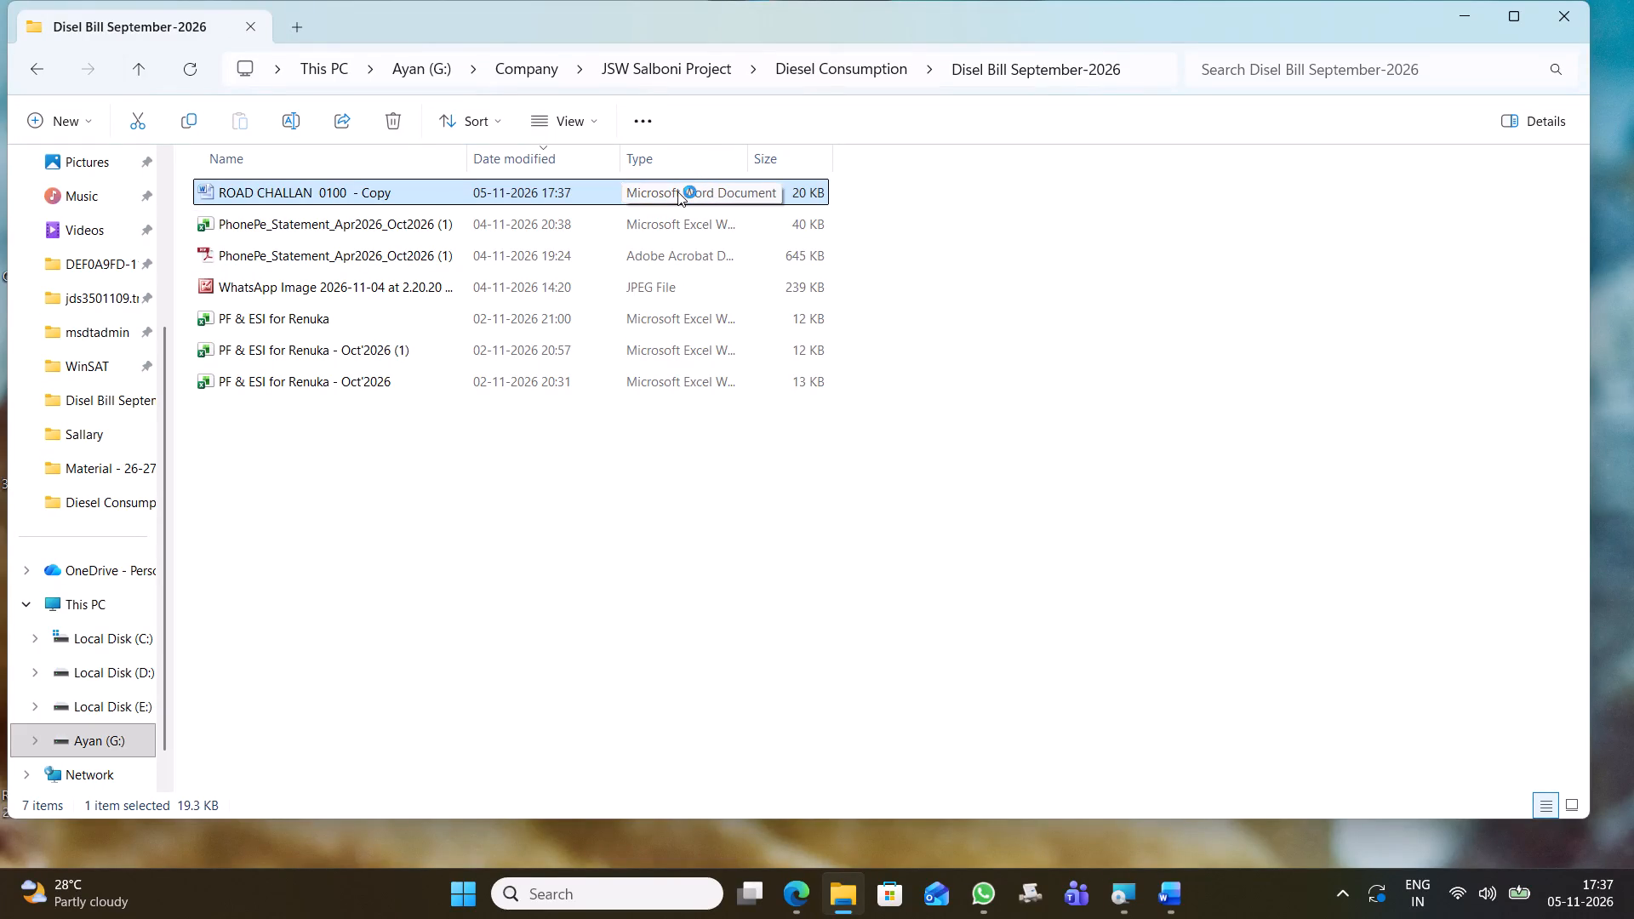
pyautogui.click(677, 191)
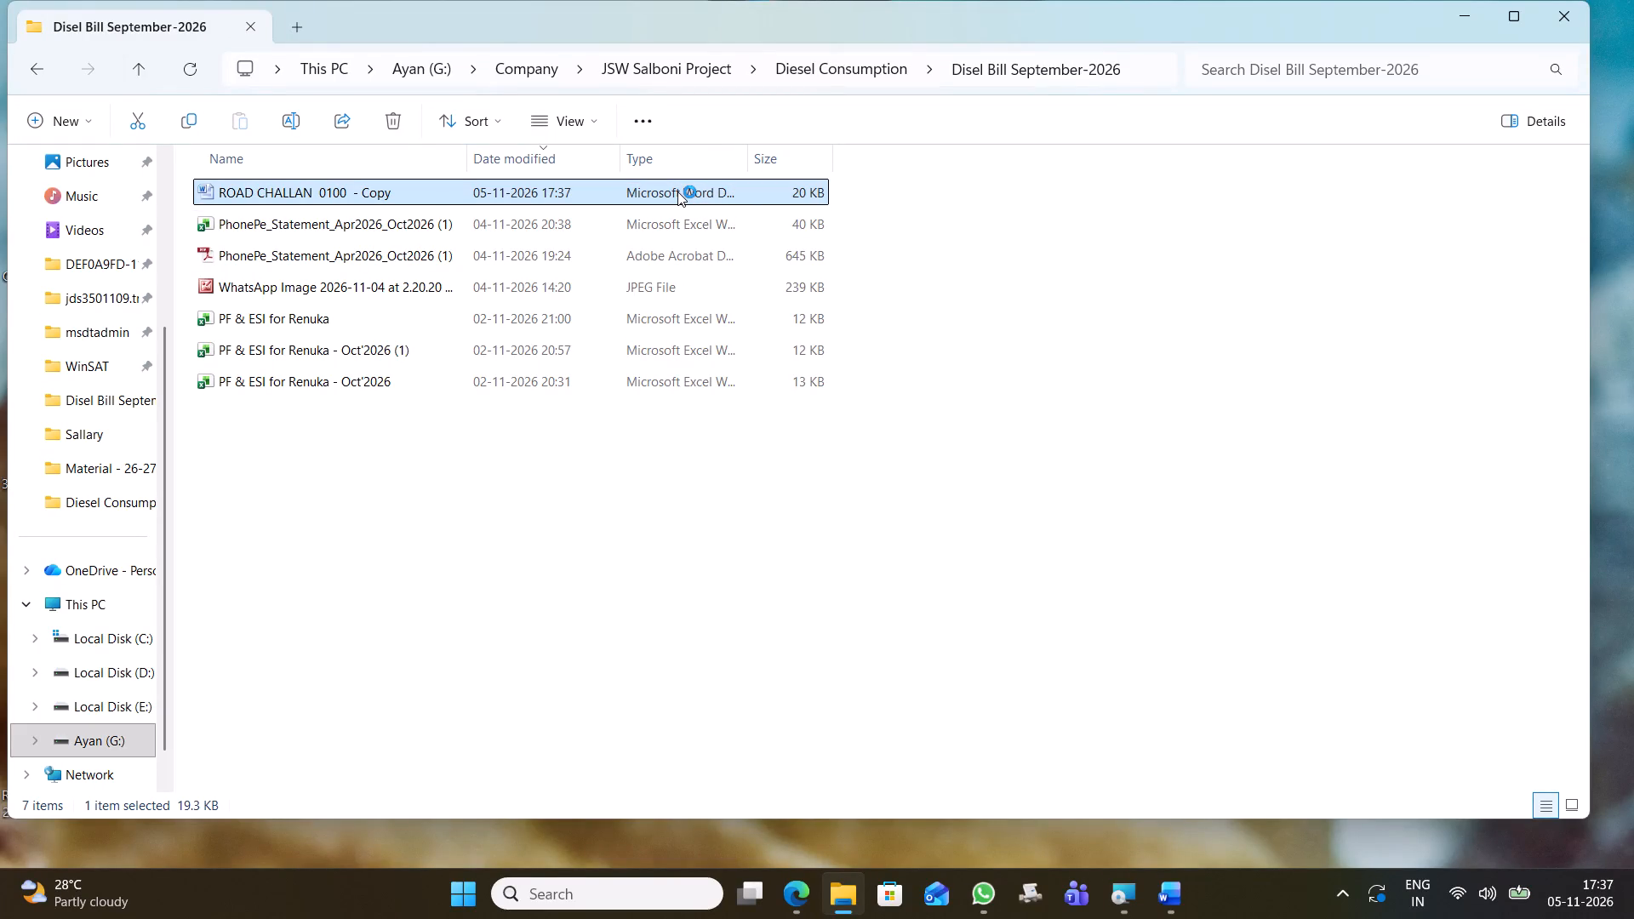
pyautogui.click(725, 193)
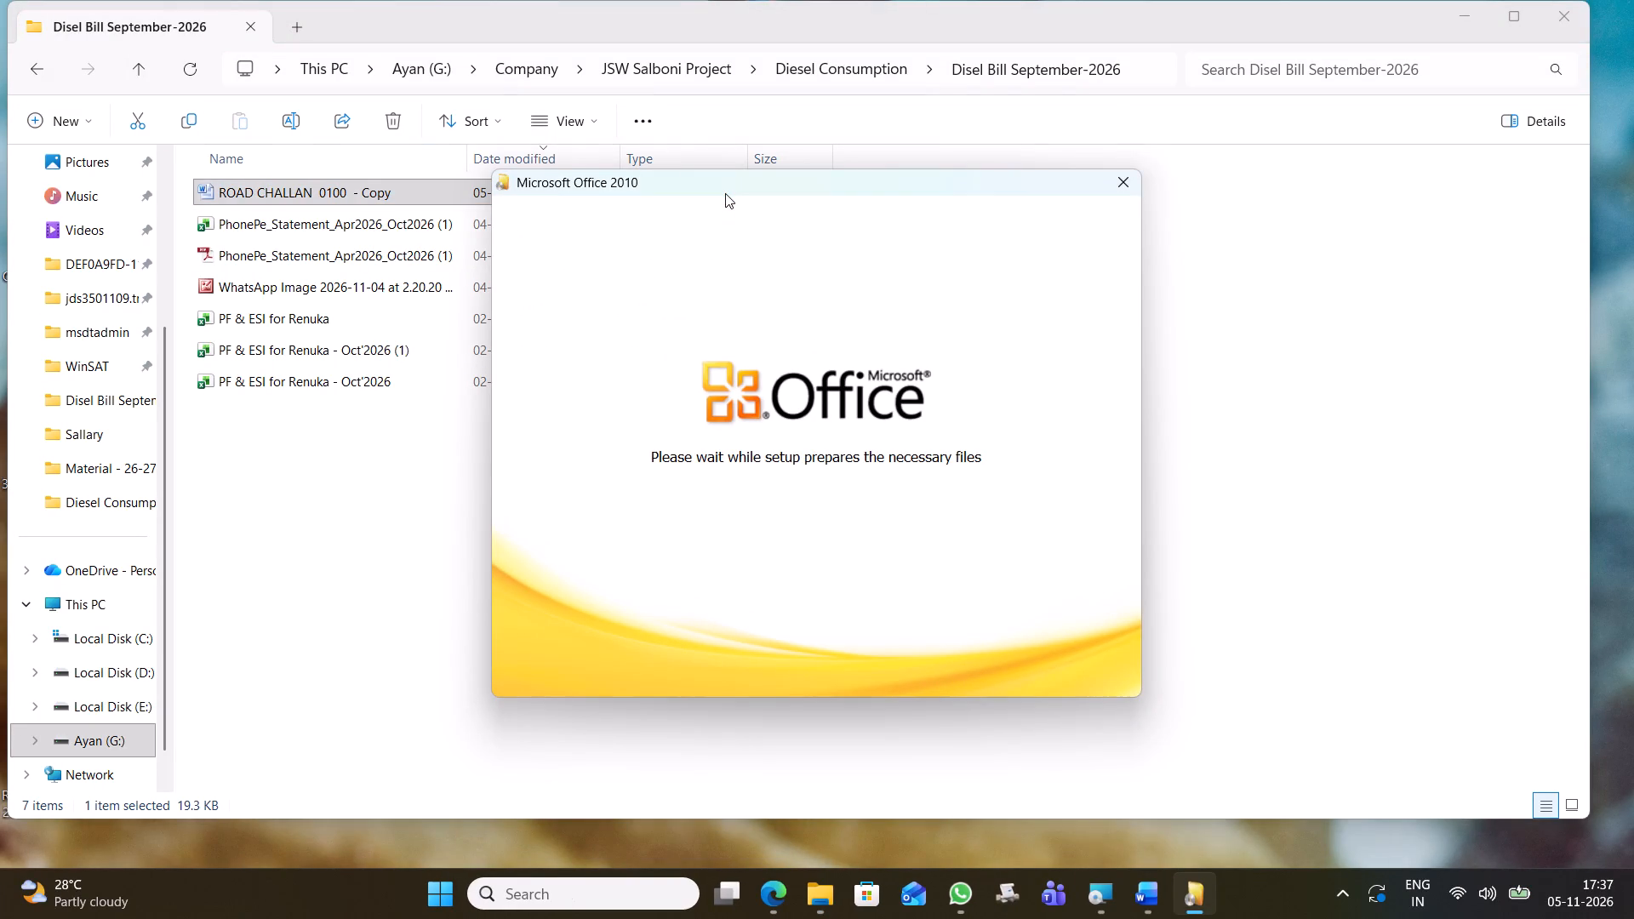
pyautogui.click(1117, 193)
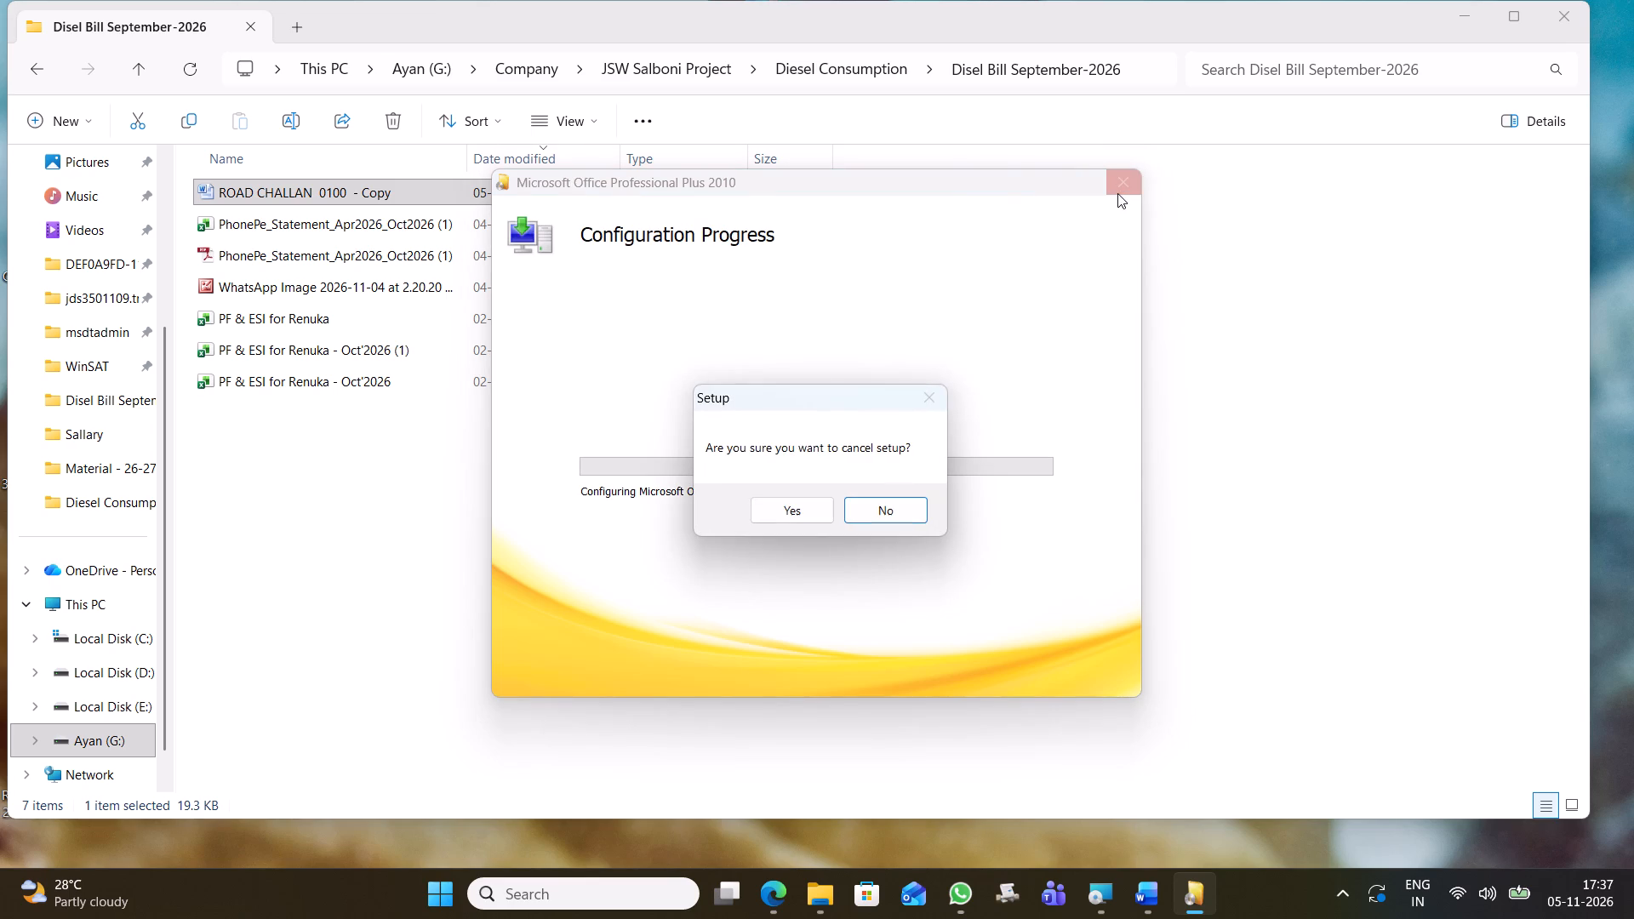
pyautogui.click(787, 510)
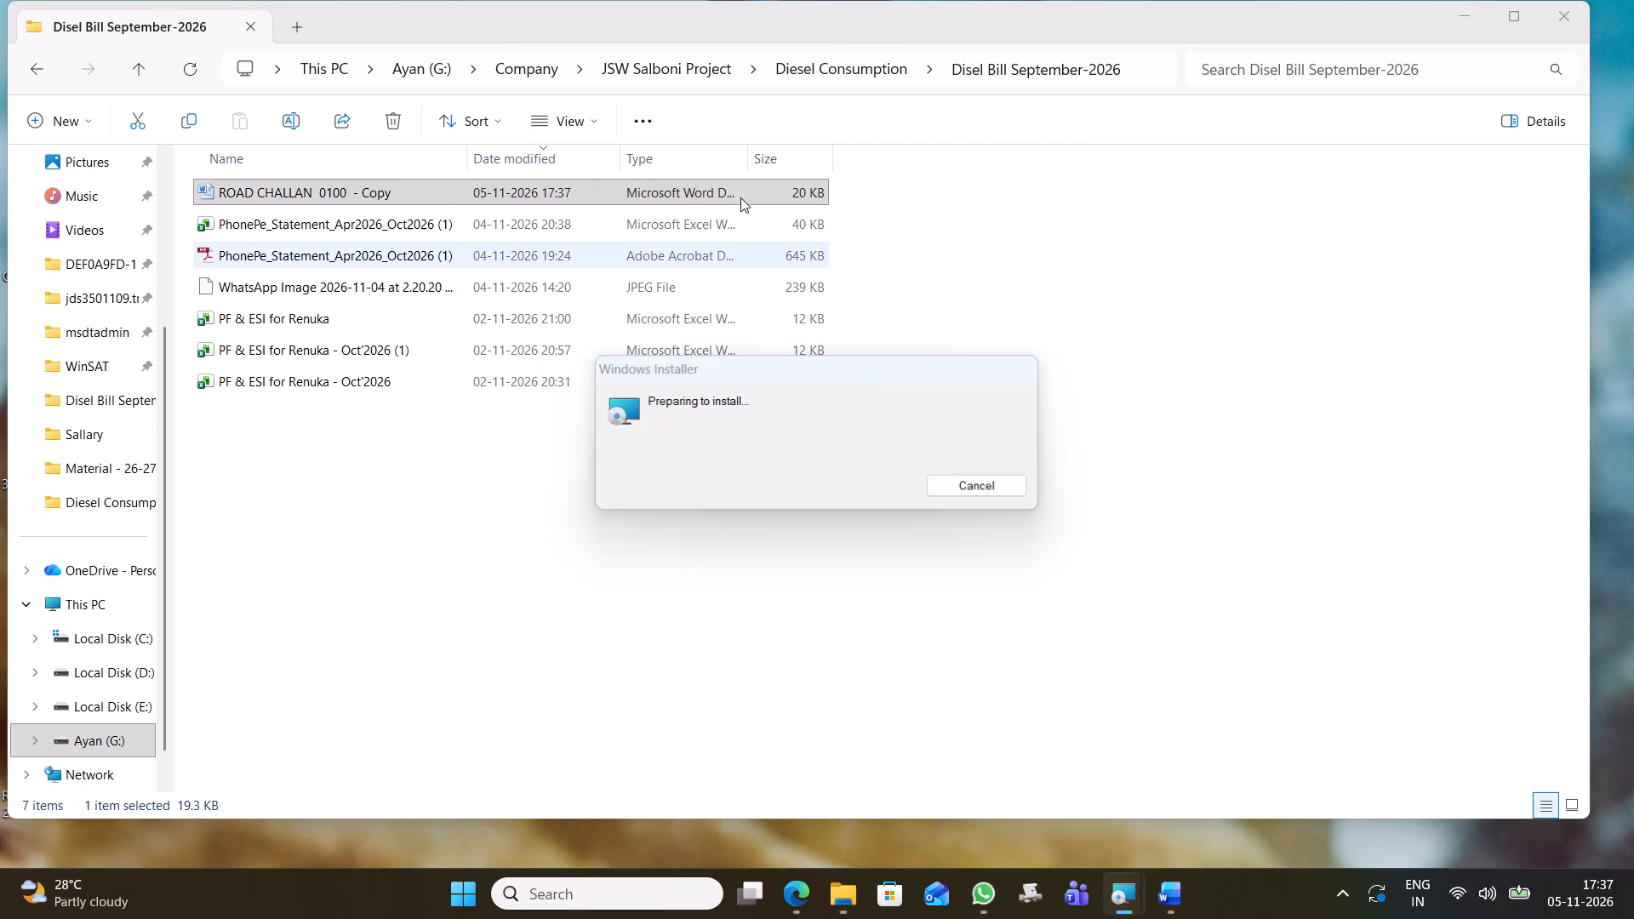
pyautogui.click(738, 191)
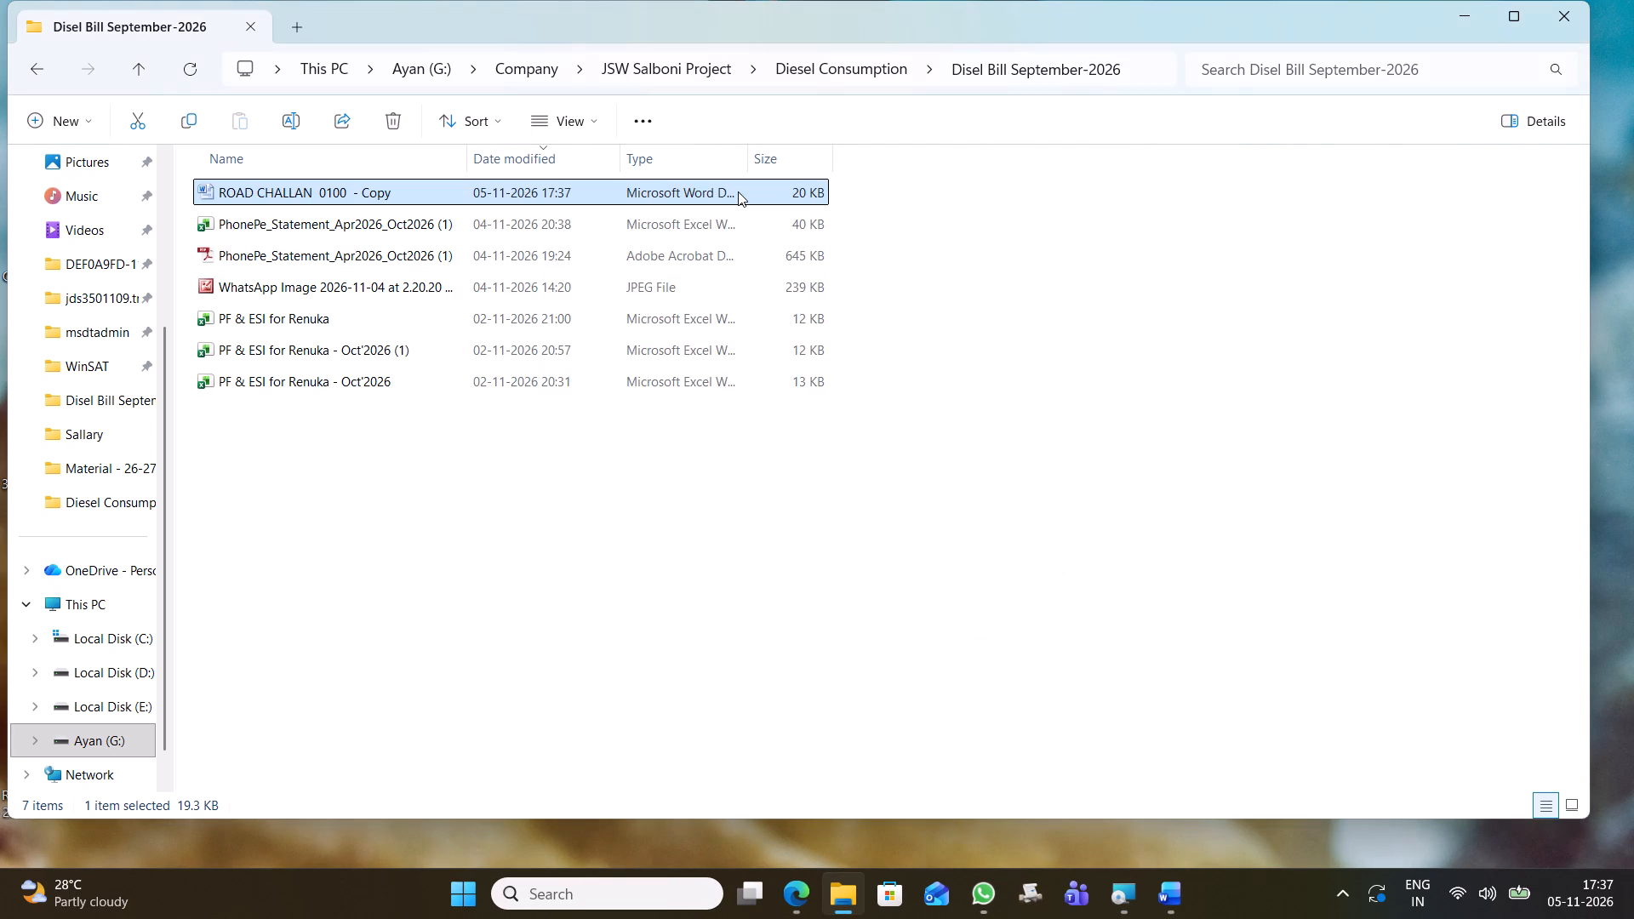
pyautogui.click(738, 191)
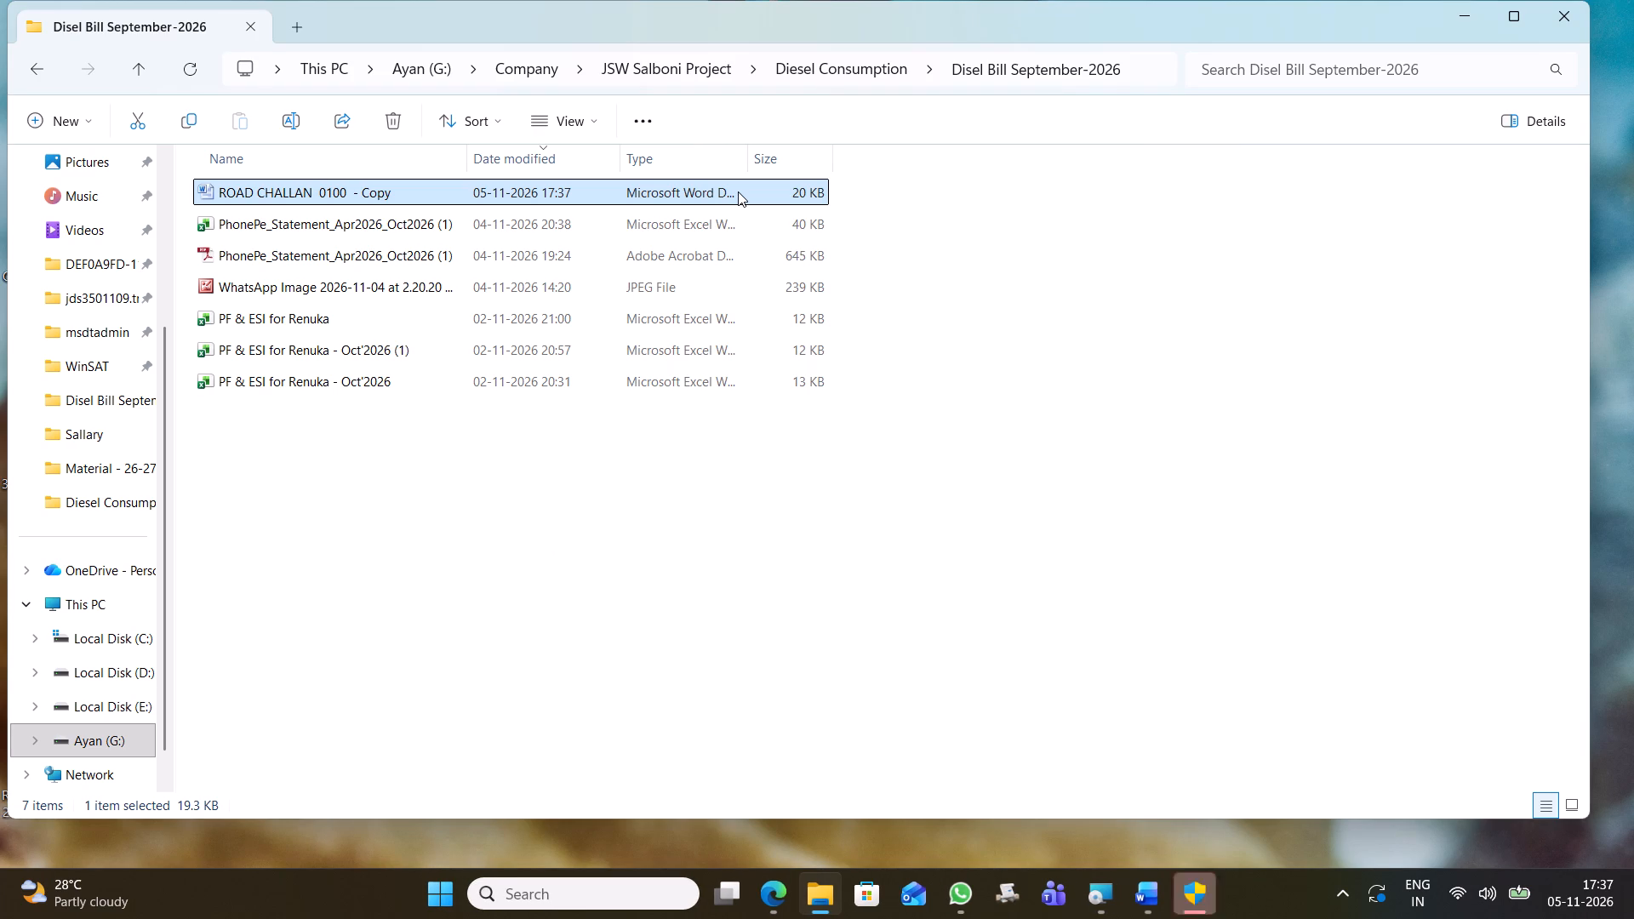
pyautogui.click(768, 225)
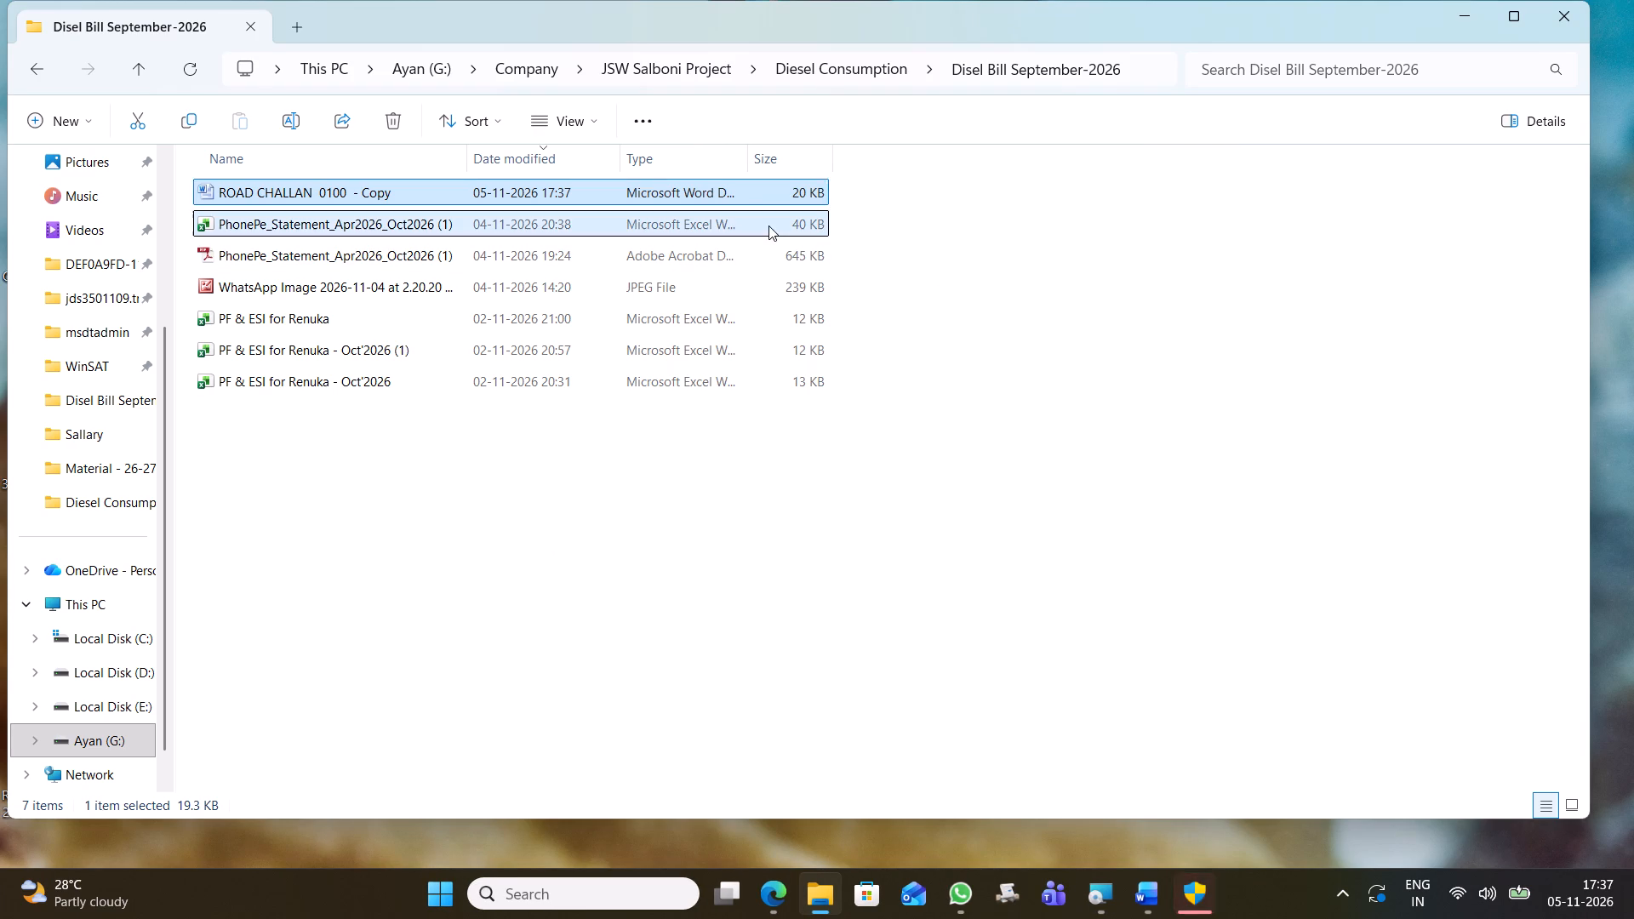
pyautogui.click(757, 186)
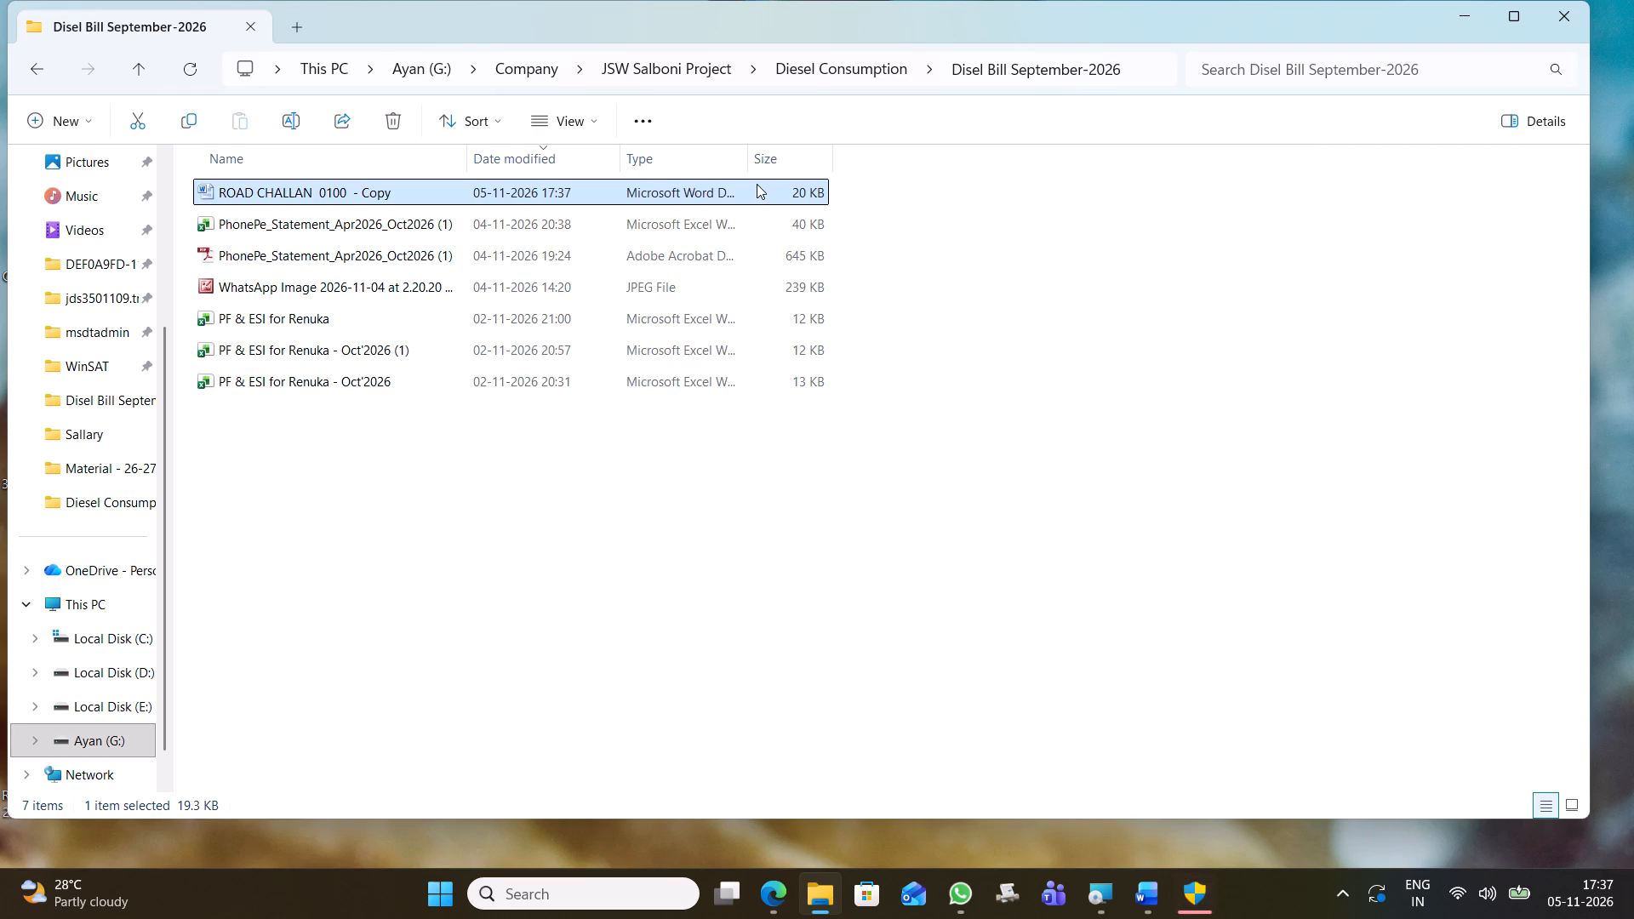
pyautogui.rightClick(757, 184)
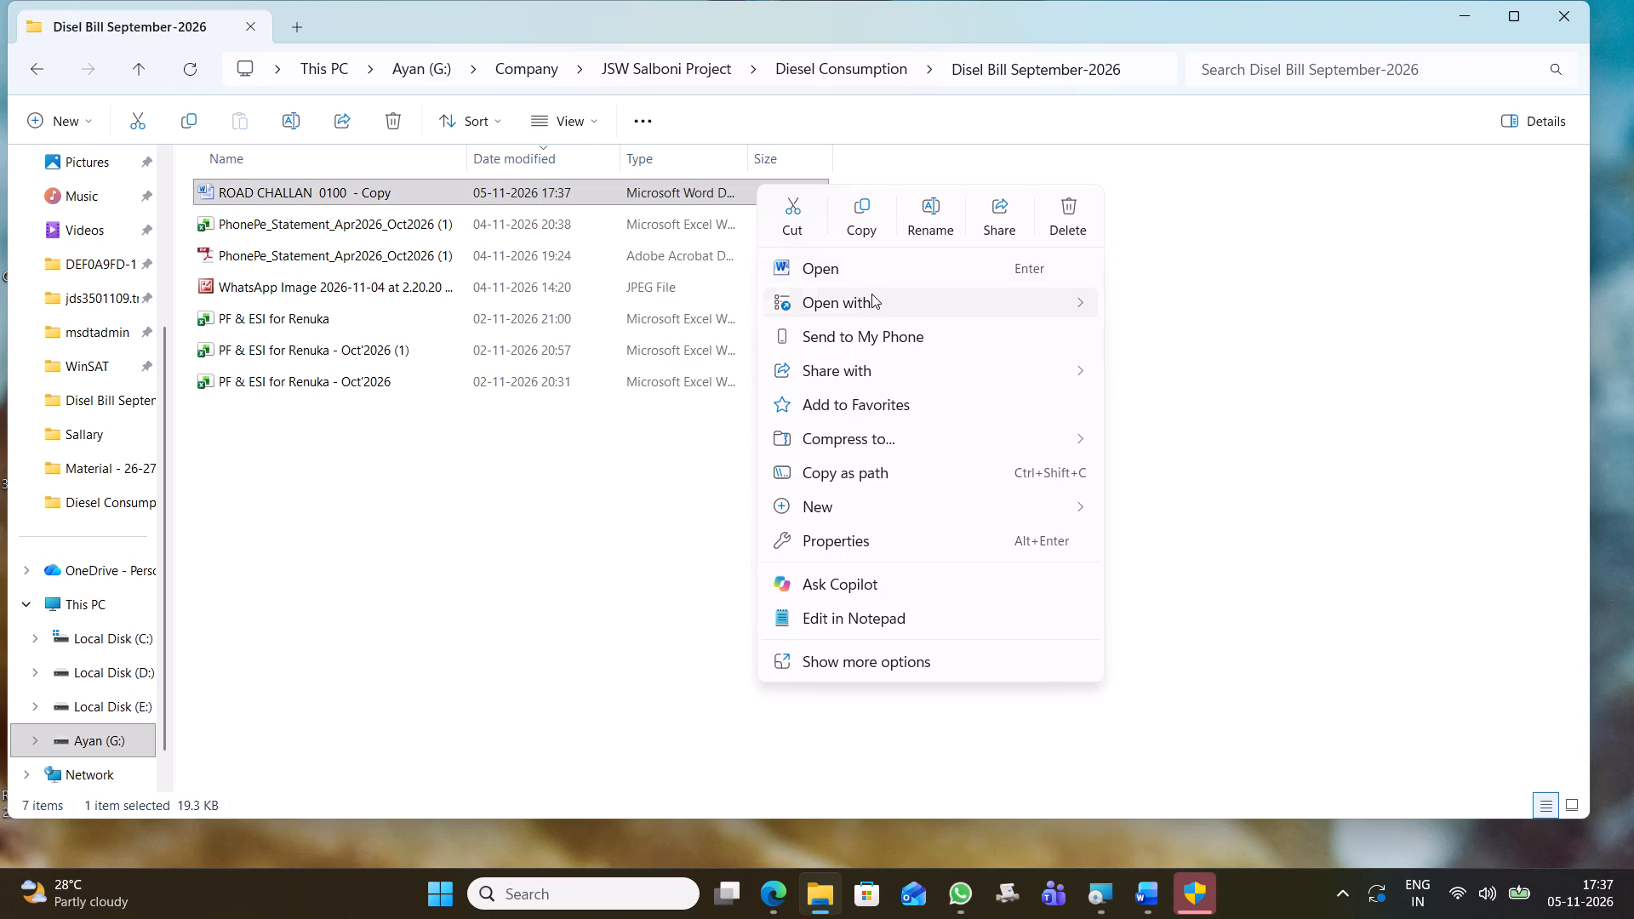
pyautogui.click(1231, 368)
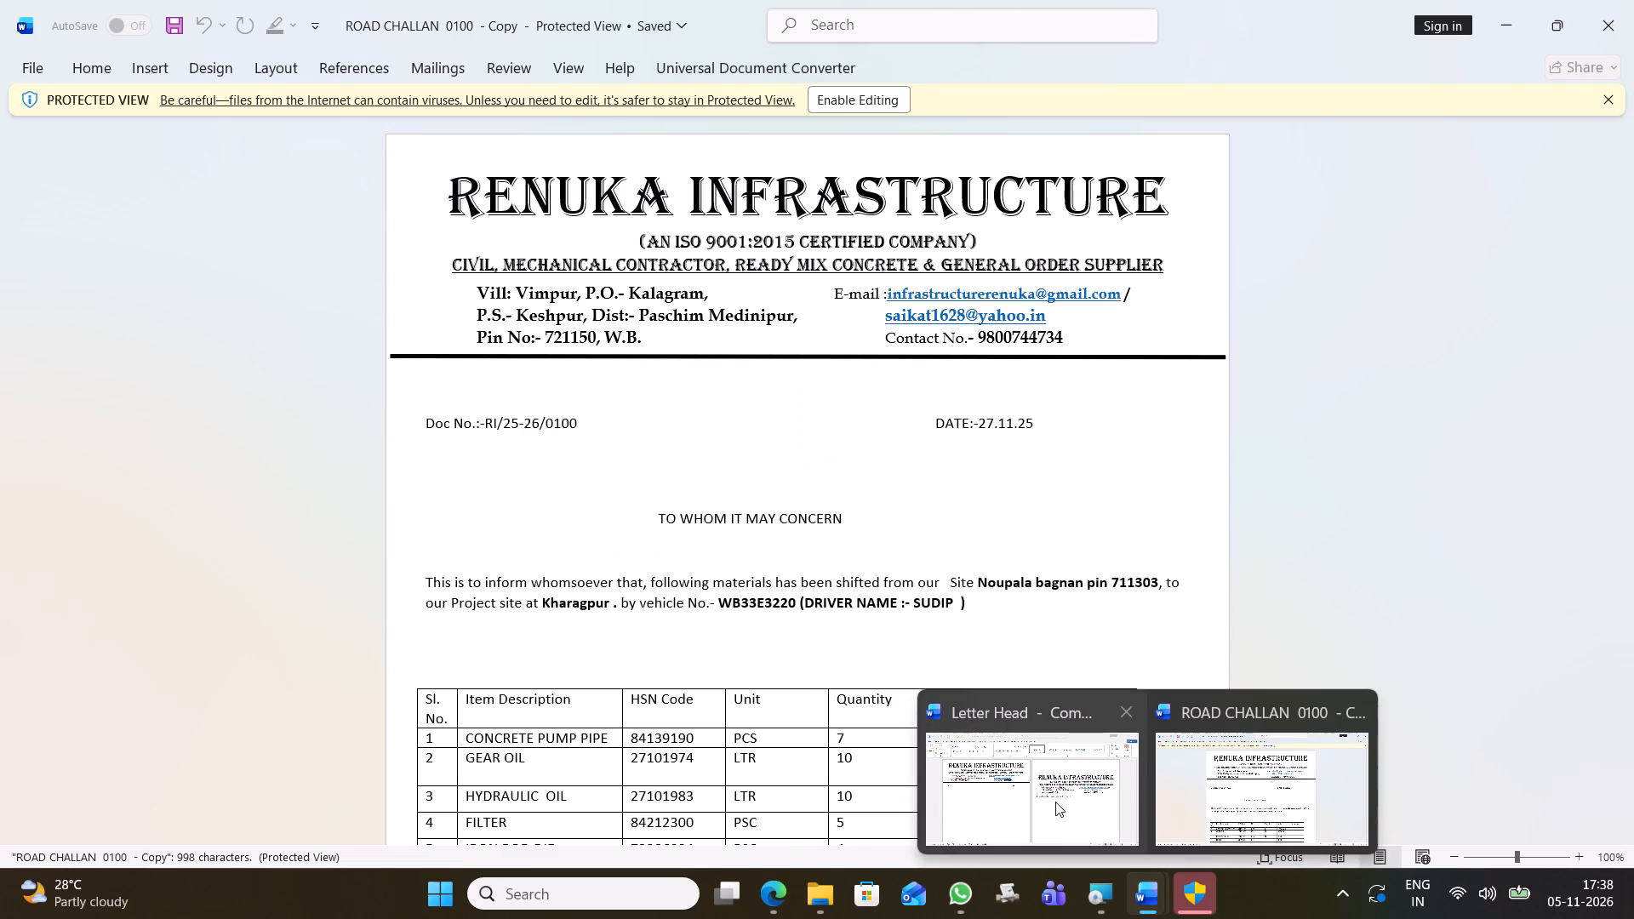
# Close the Letter Head document and enable editing in the road challan document.
pyautogui.click(1117, 710)
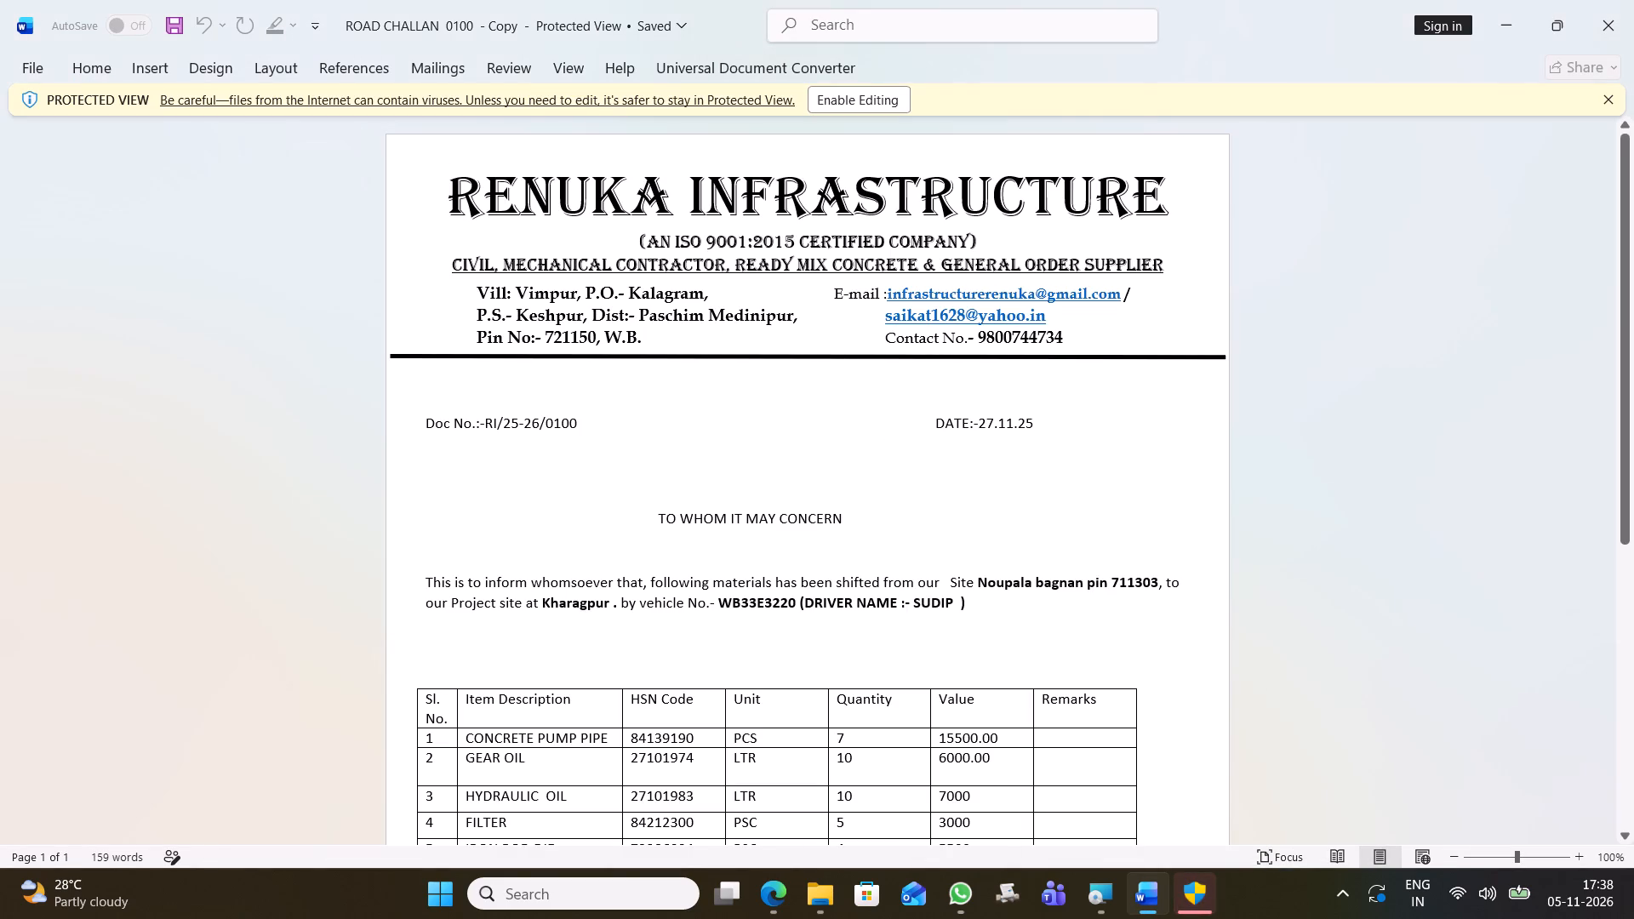
pyautogui.click(848, 93)
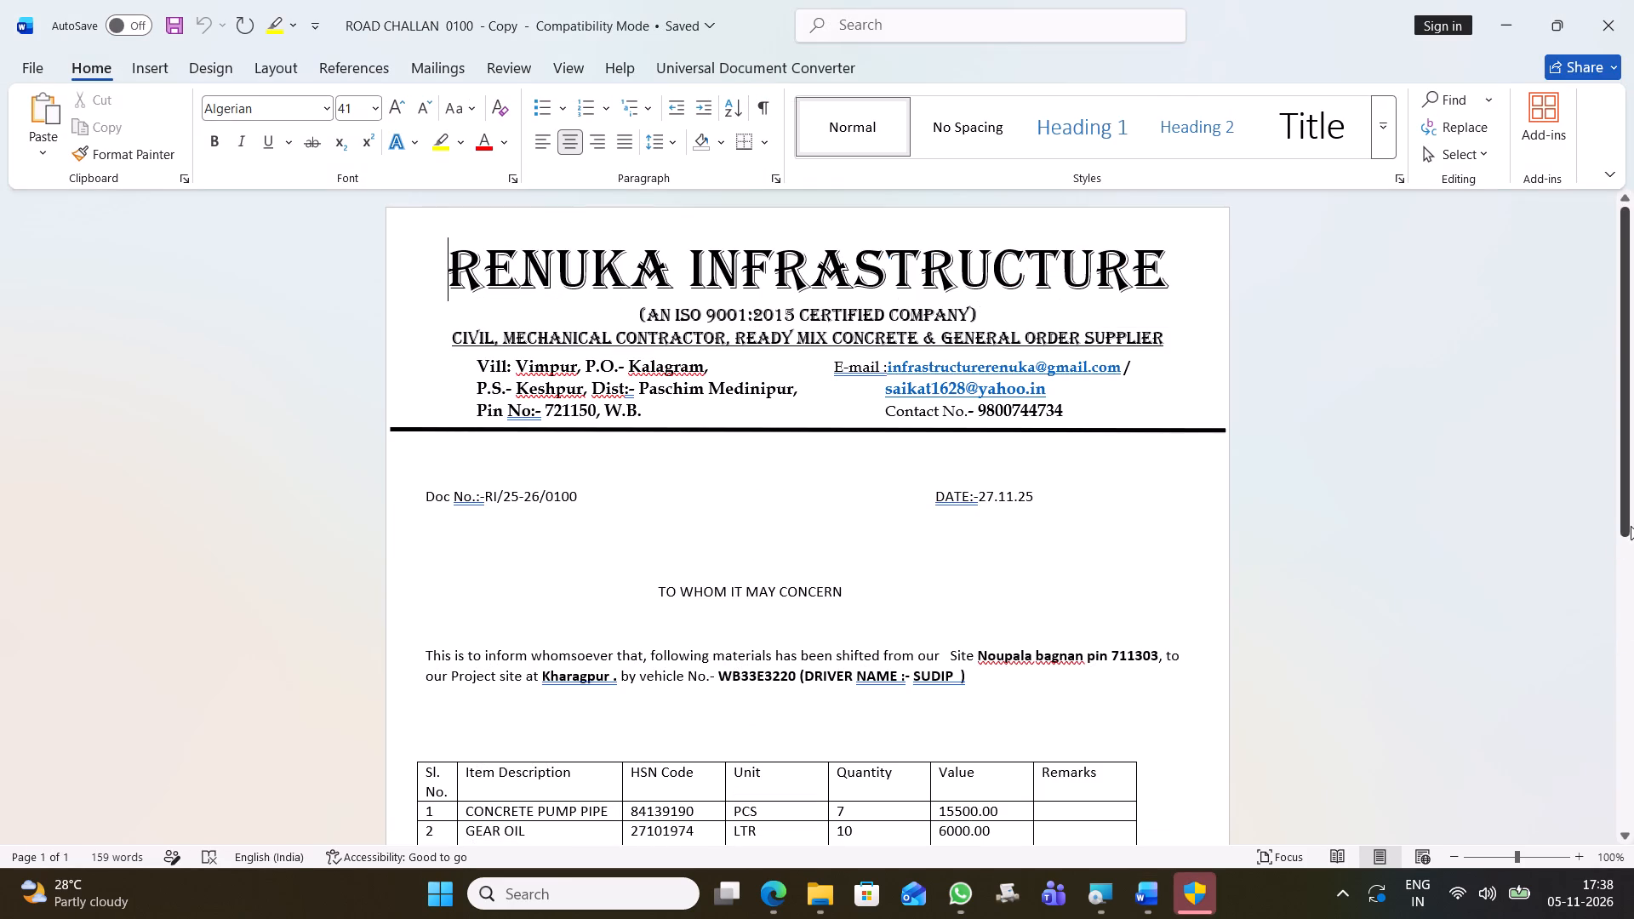
# Duplicate the entire challan, from the letterhead to the authorized signatory line, onto a new second page.
pyautogui.moveTo(1630, 527); pyautogui.dragTo(1633, 897)
pyautogui.scroll(3, 1017, 564)
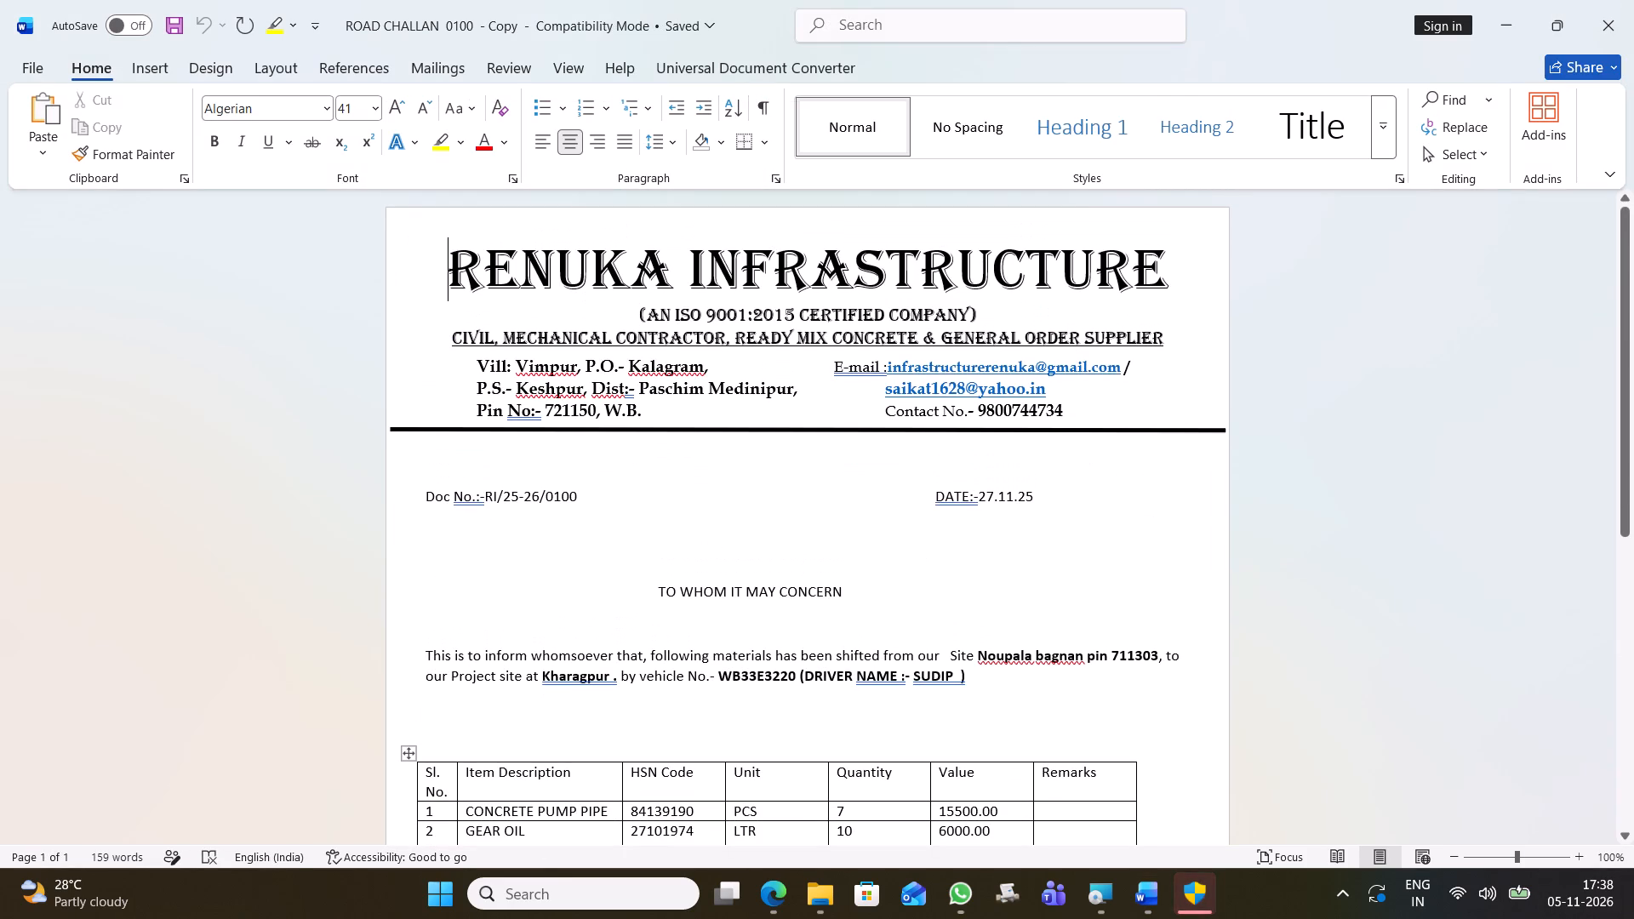
pyautogui.moveTo(442, 266); pyautogui.dragTo(1098, 786)
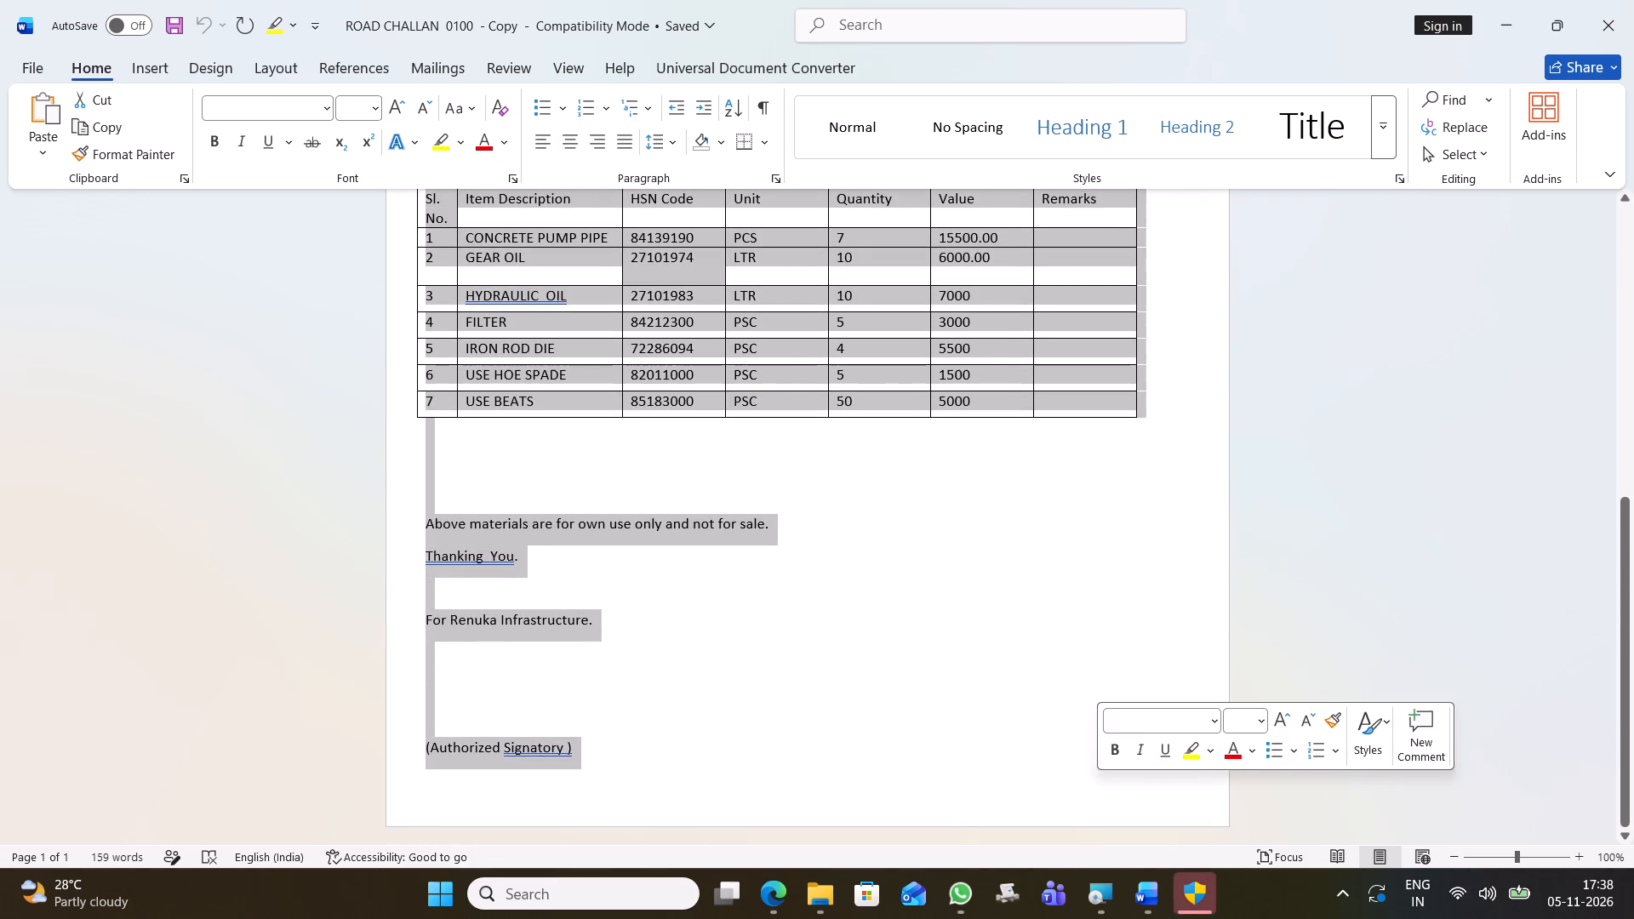
pyautogui.hotkey('ctrl', 'c')
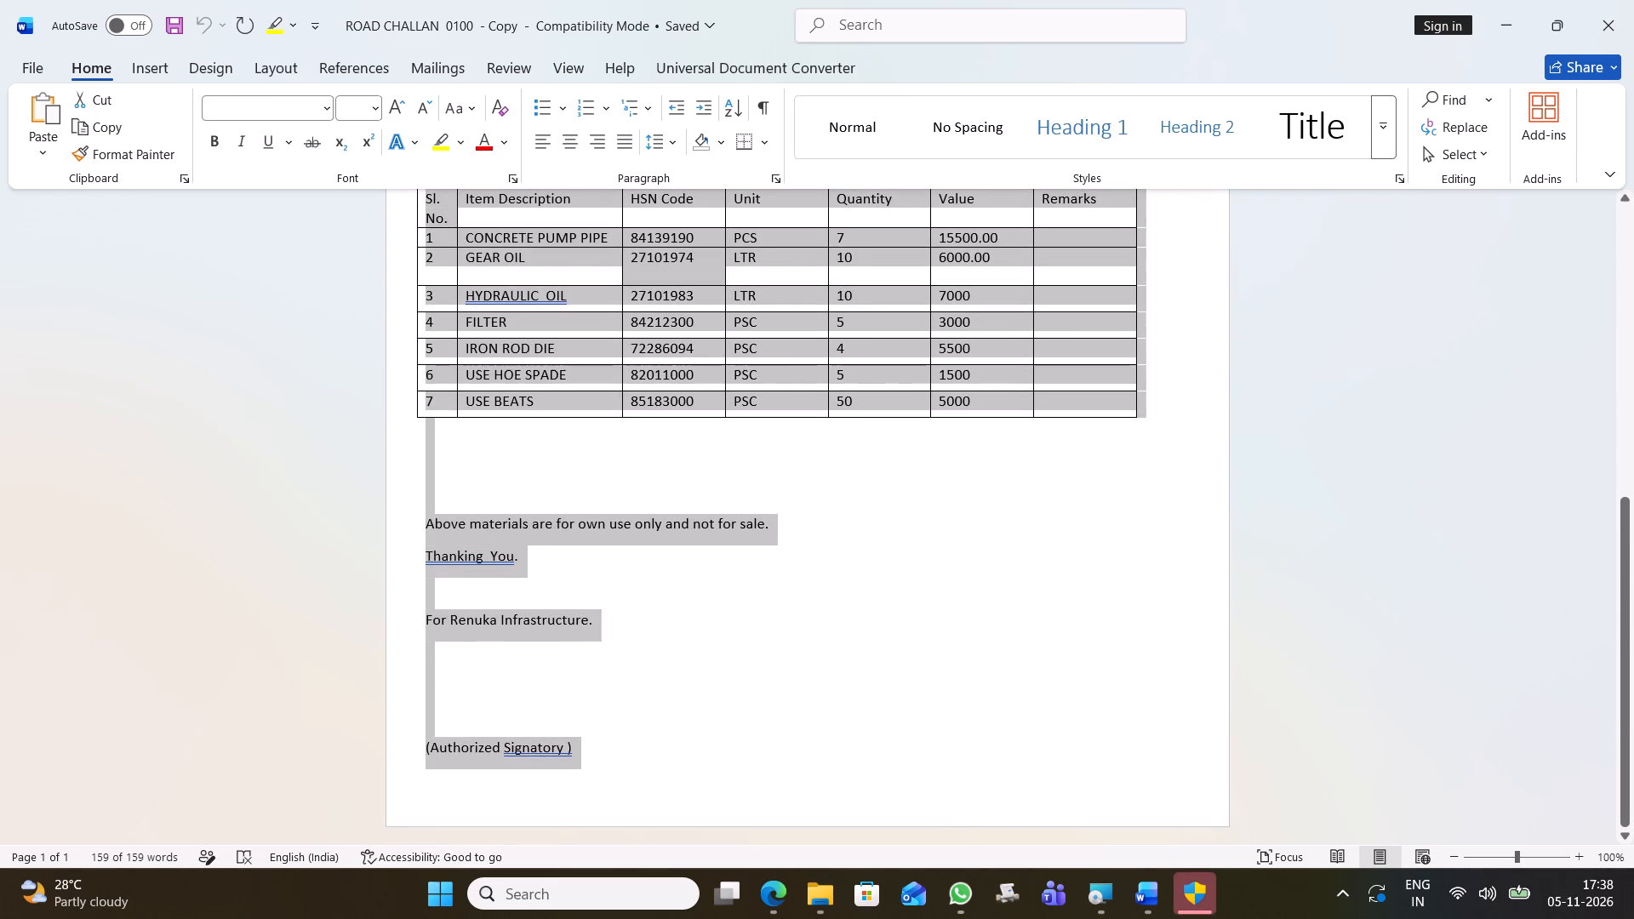
pyautogui.click(657, 762)
pyautogui.press('Return')
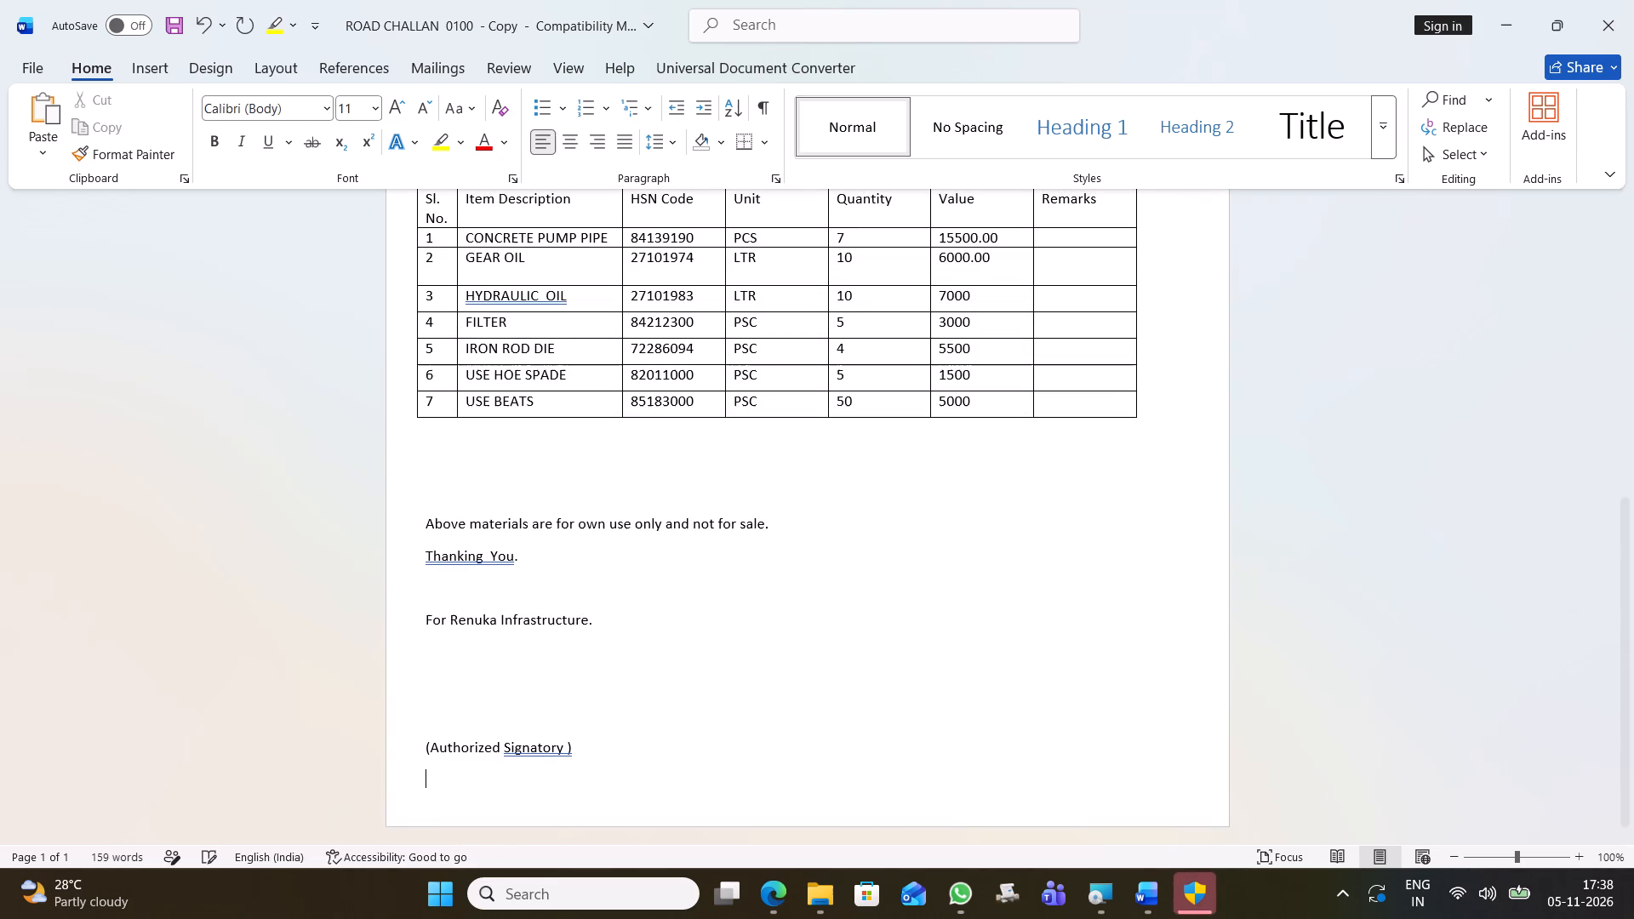
pyautogui.press('Return')
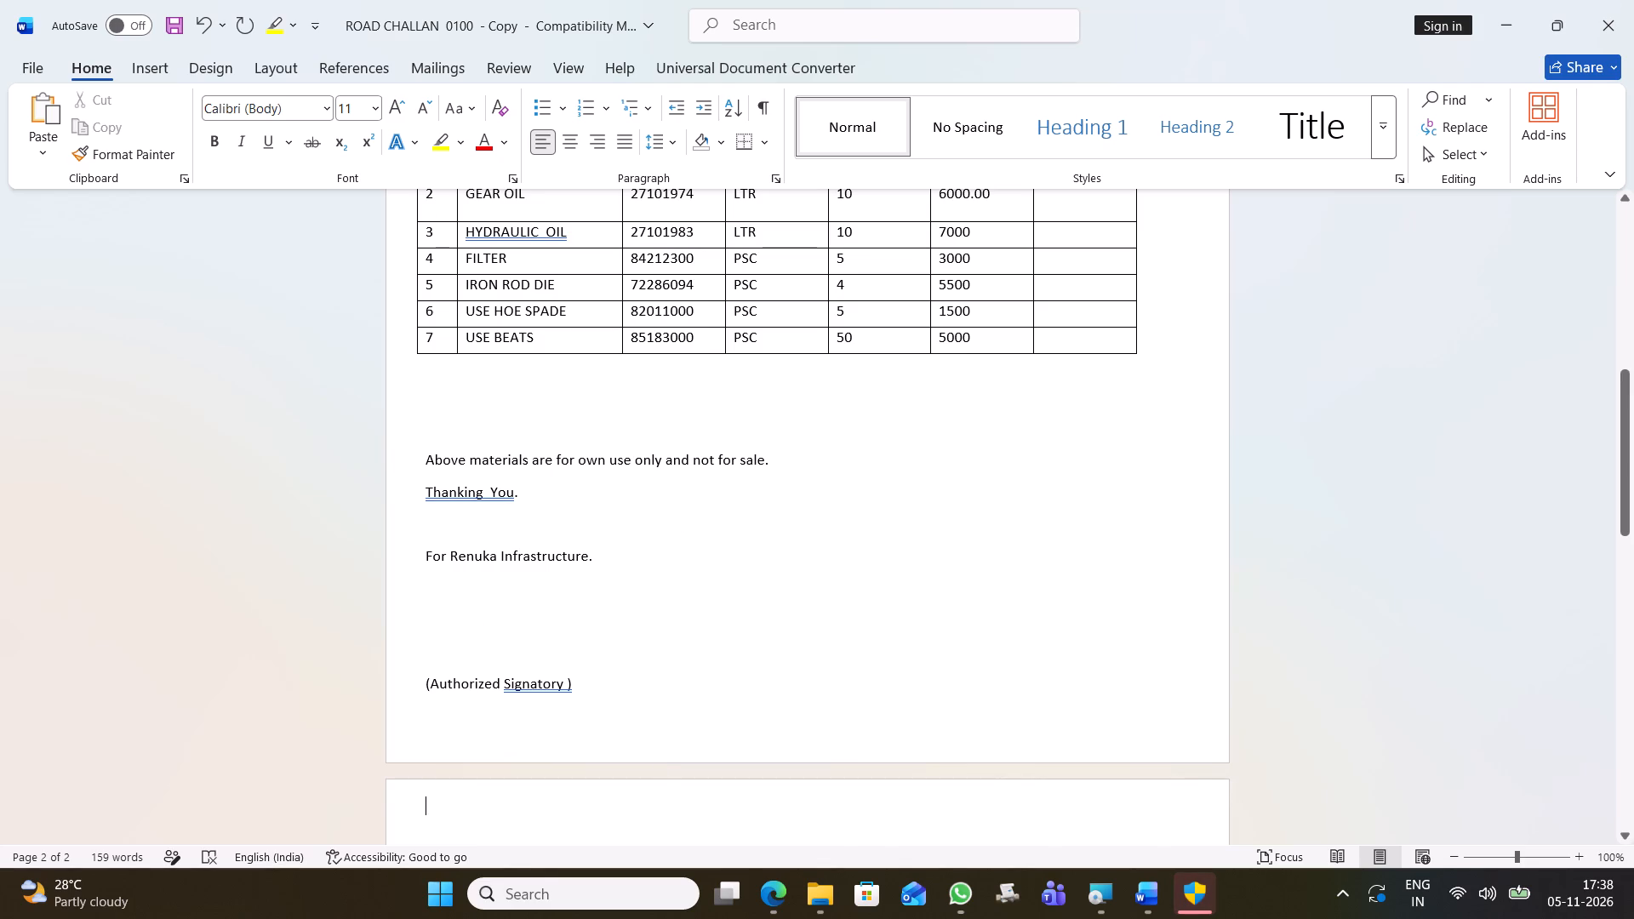
pyautogui.hotkey('ctrl', 'v')
# Set the document number on the second-page challan to RI/25-26/0101.
pyautogui.scroll(1, 684, 530)
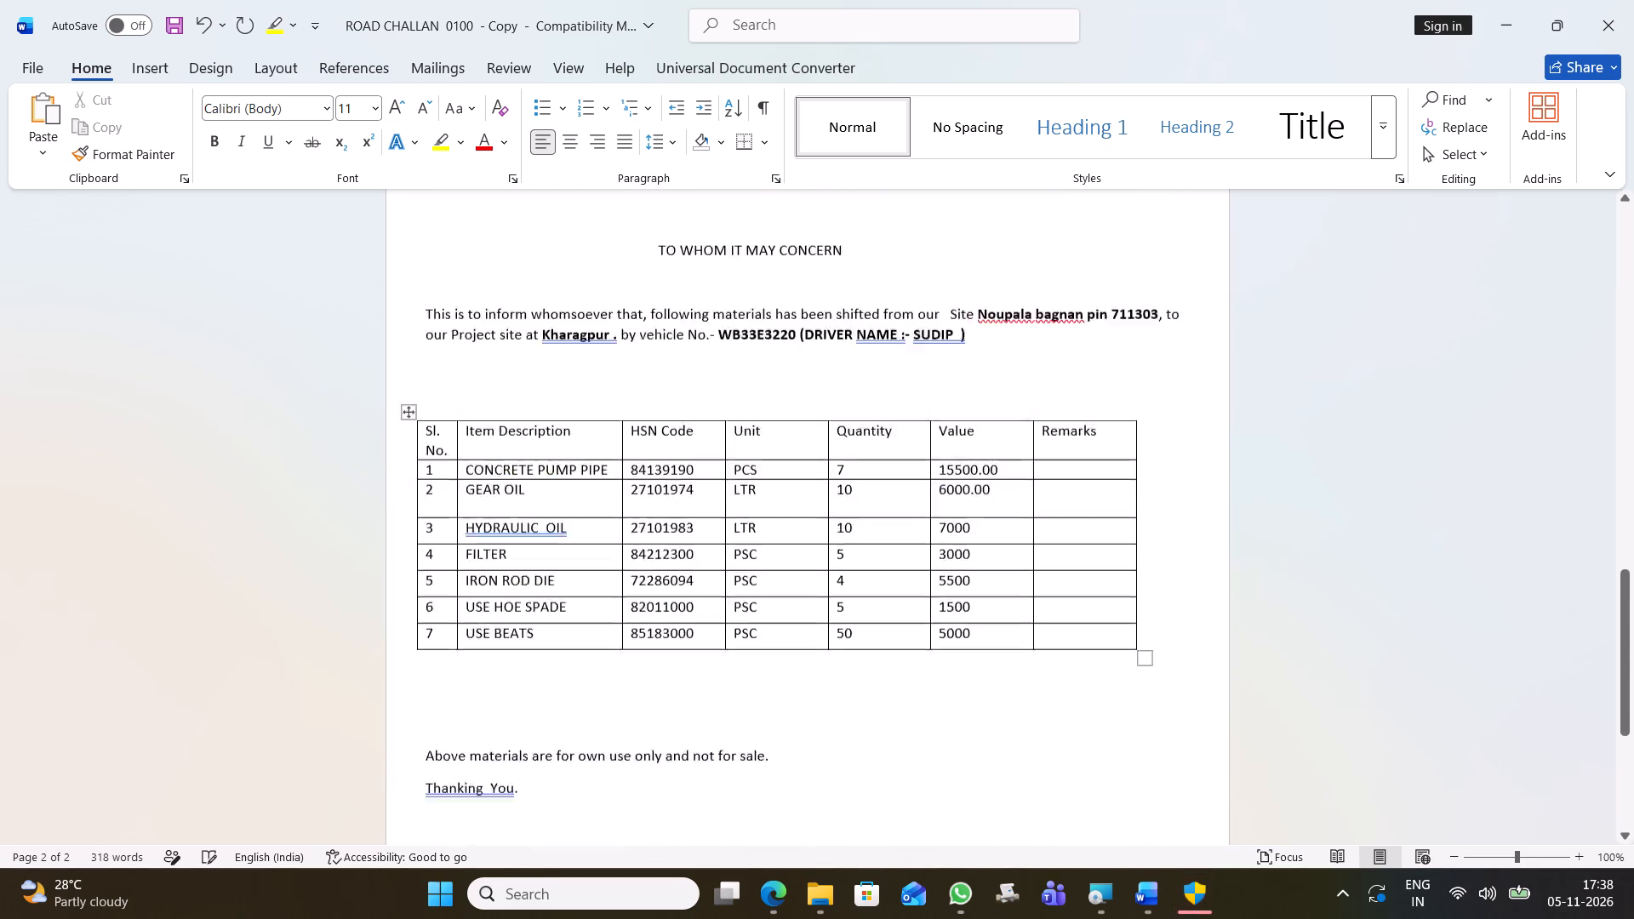
pyautogui.scroll(2, 684, 530)
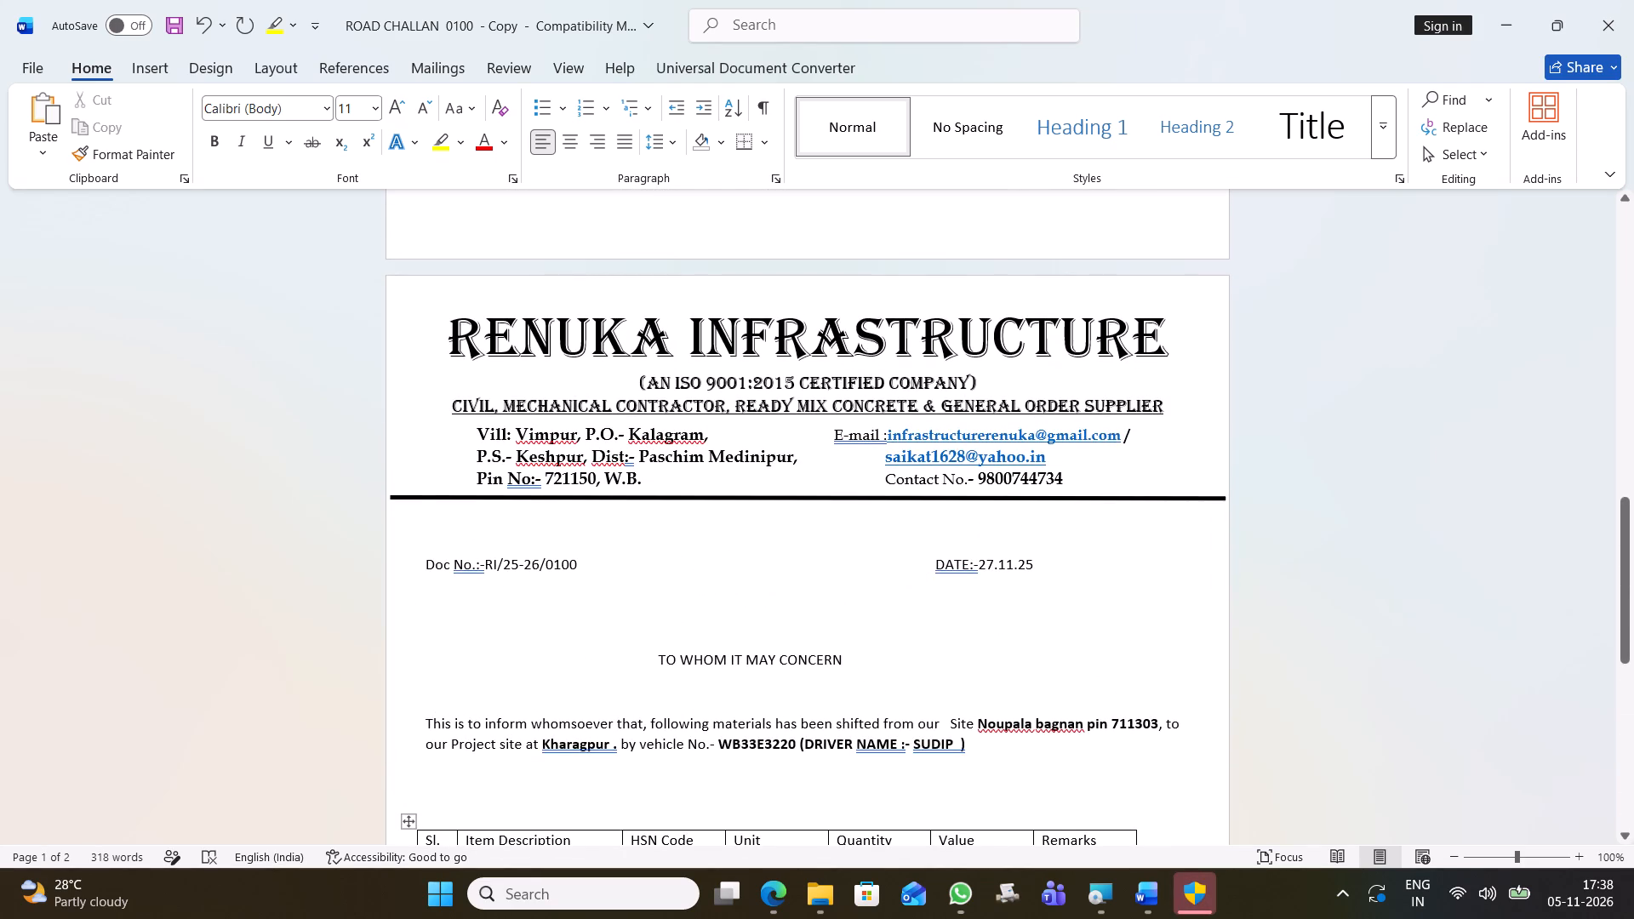
pyautogui.click(584, 558)
pyautogui.press('BackSpace')
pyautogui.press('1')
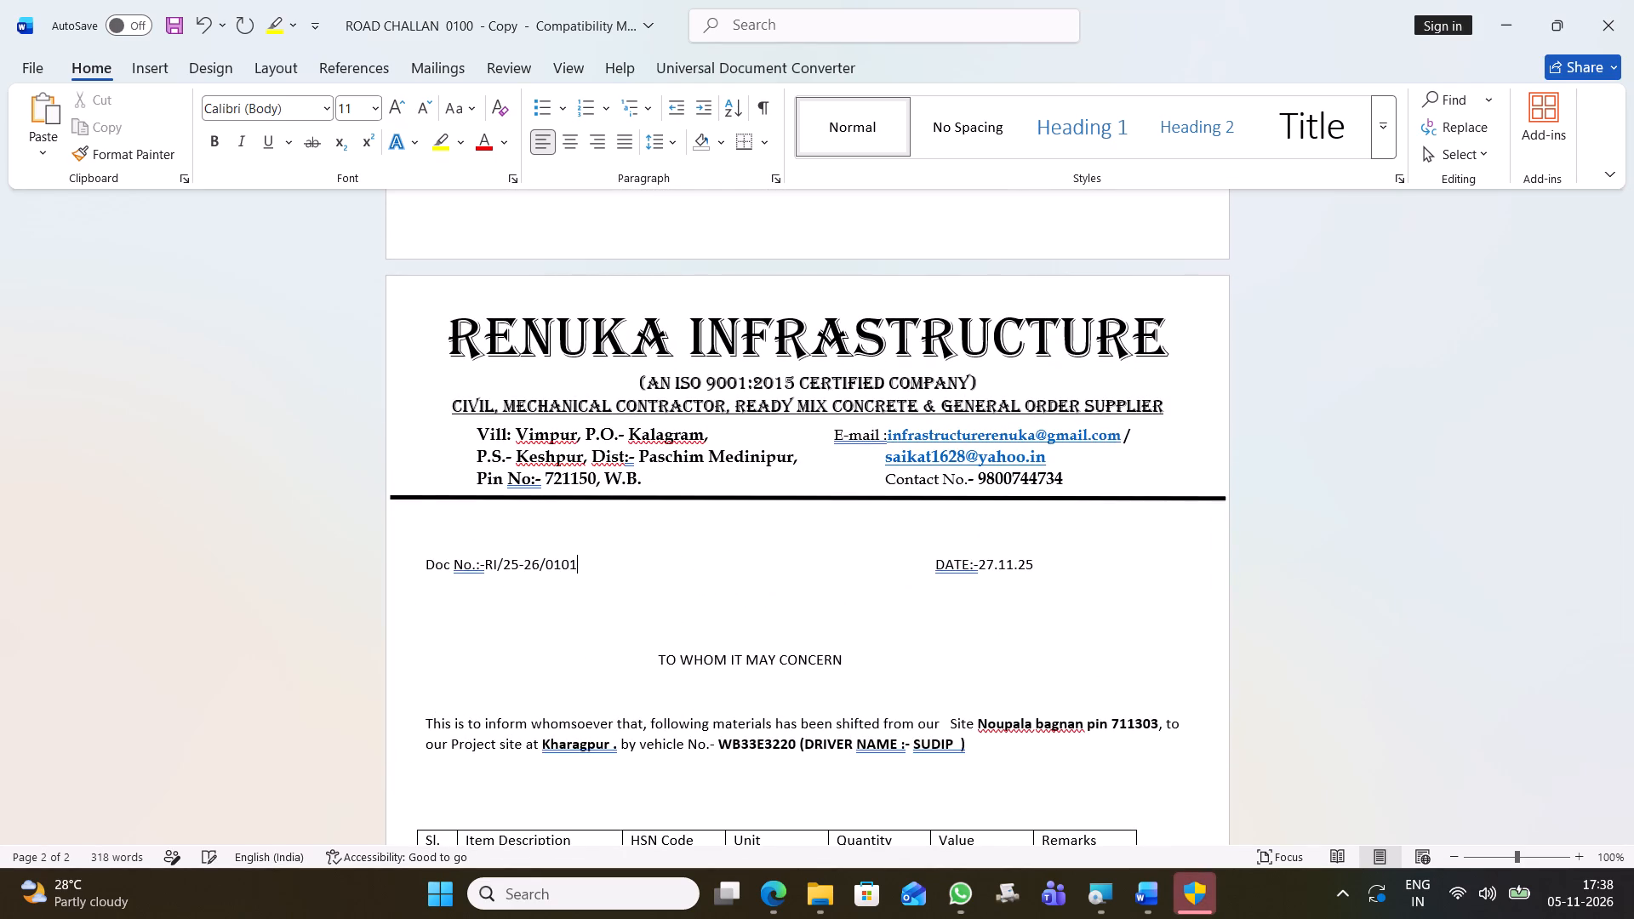
# Set the date on the second-page challan to 05.11.26.
pyautogui.click(991, 561)
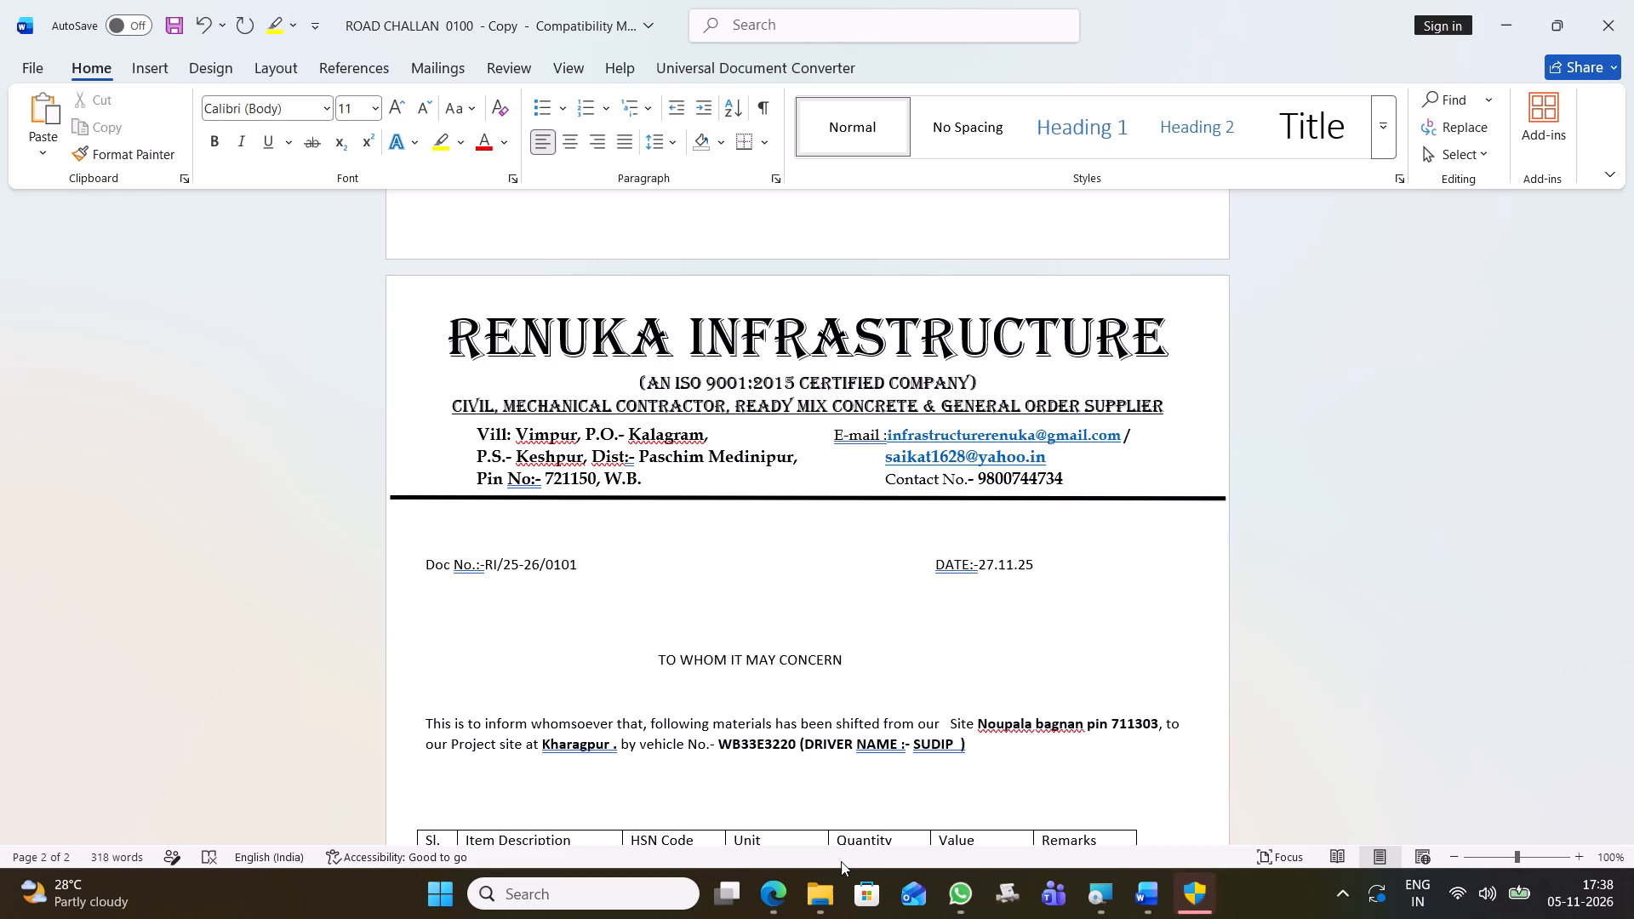
pyautogui.press('BackSpace')
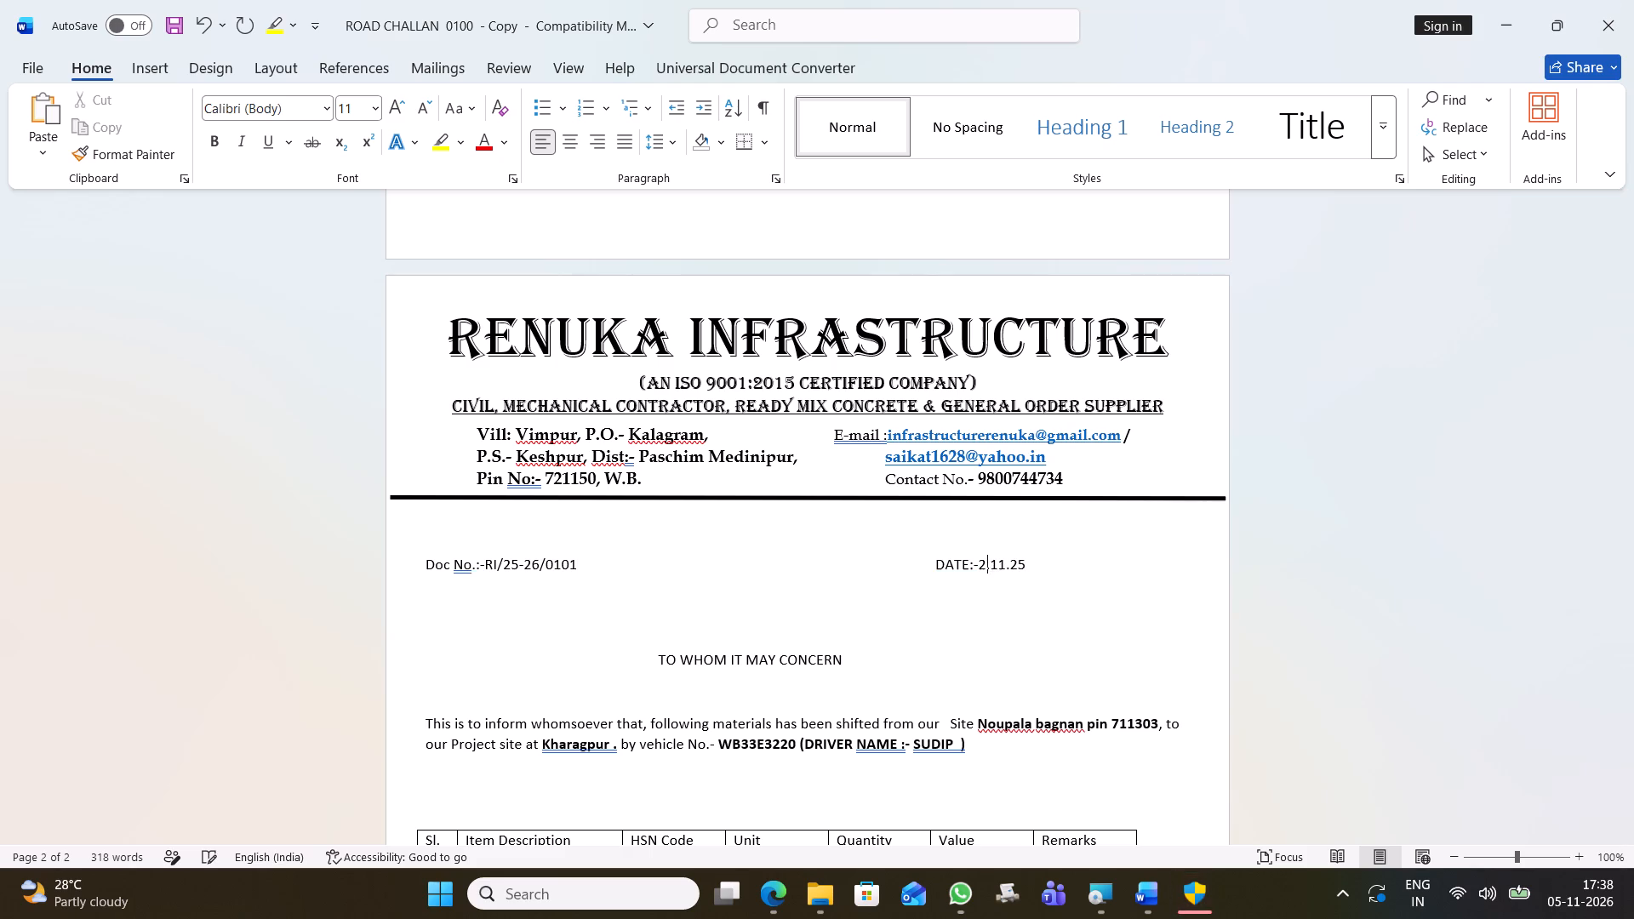
pyautogui.press('BackSpace')
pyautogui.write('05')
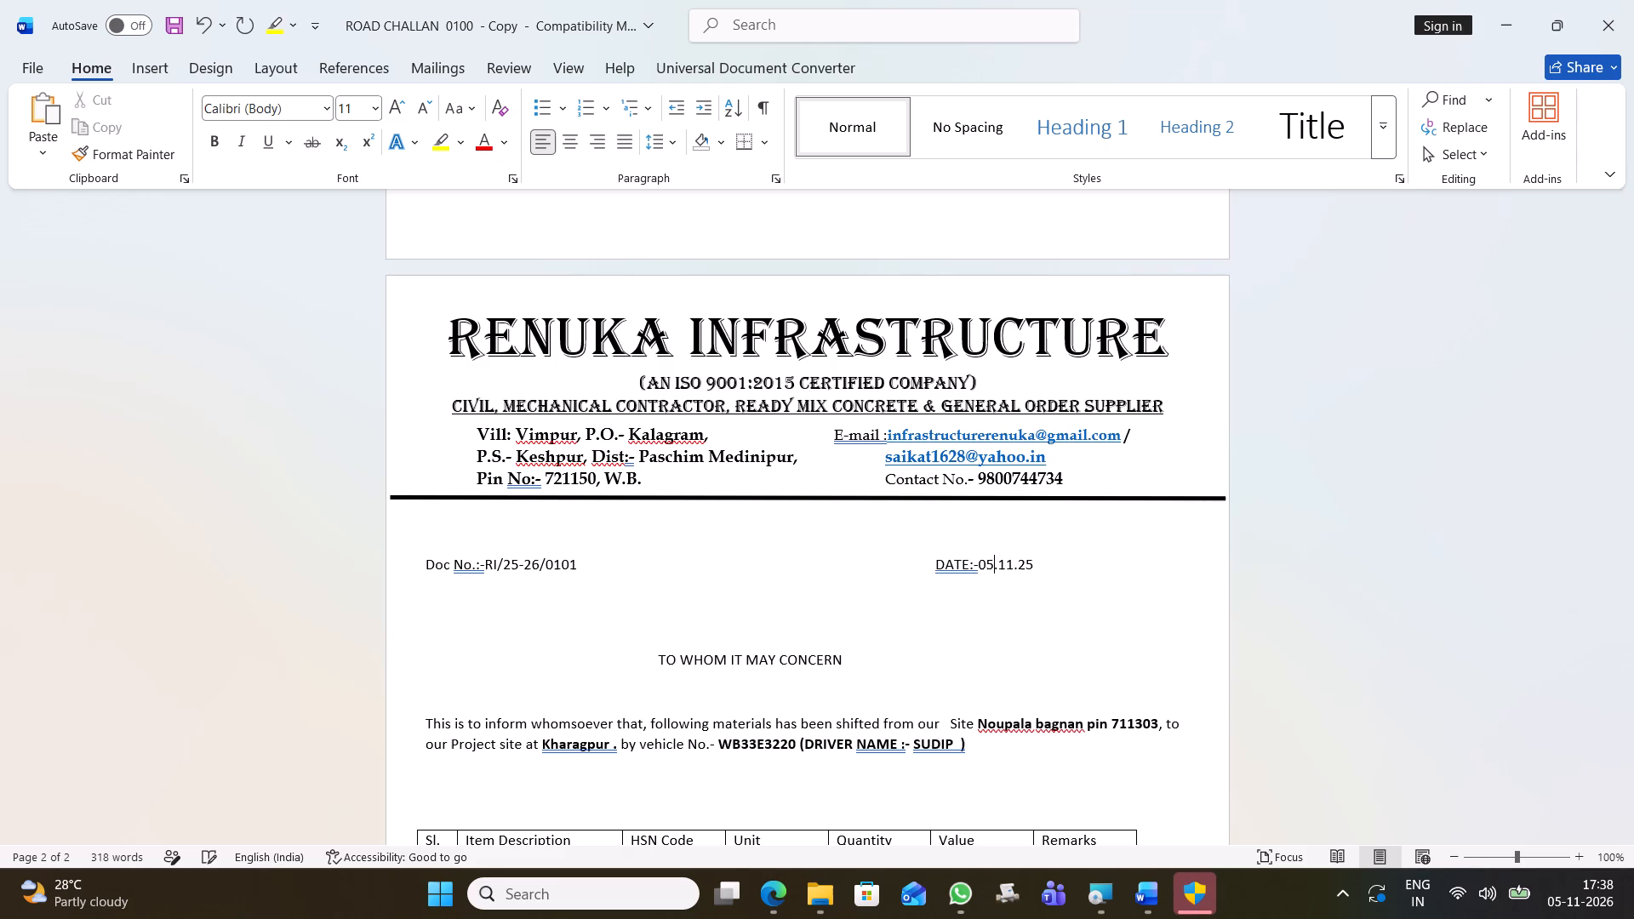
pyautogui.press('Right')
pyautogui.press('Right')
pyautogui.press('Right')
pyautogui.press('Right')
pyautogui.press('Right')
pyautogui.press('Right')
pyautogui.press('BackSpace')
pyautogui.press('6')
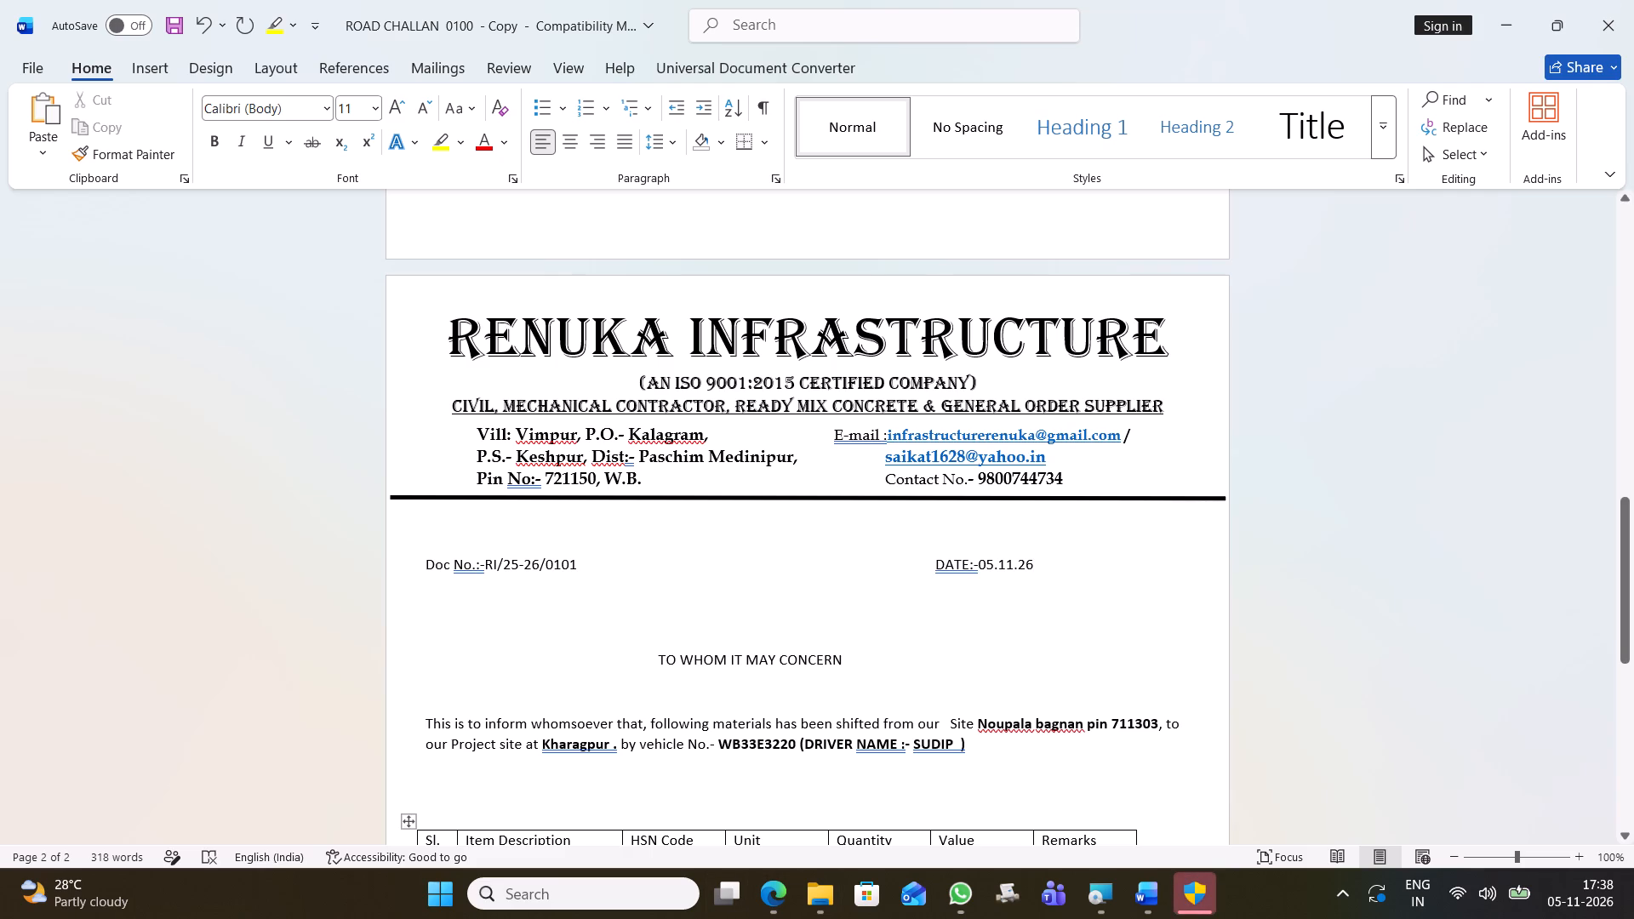
# Format the second page's "TO WHOM IT MAY CONCERN" heading as 12 pt bold.
pyautogui.moveTo(654, 662); pyautogui.dragTo(789, 667)
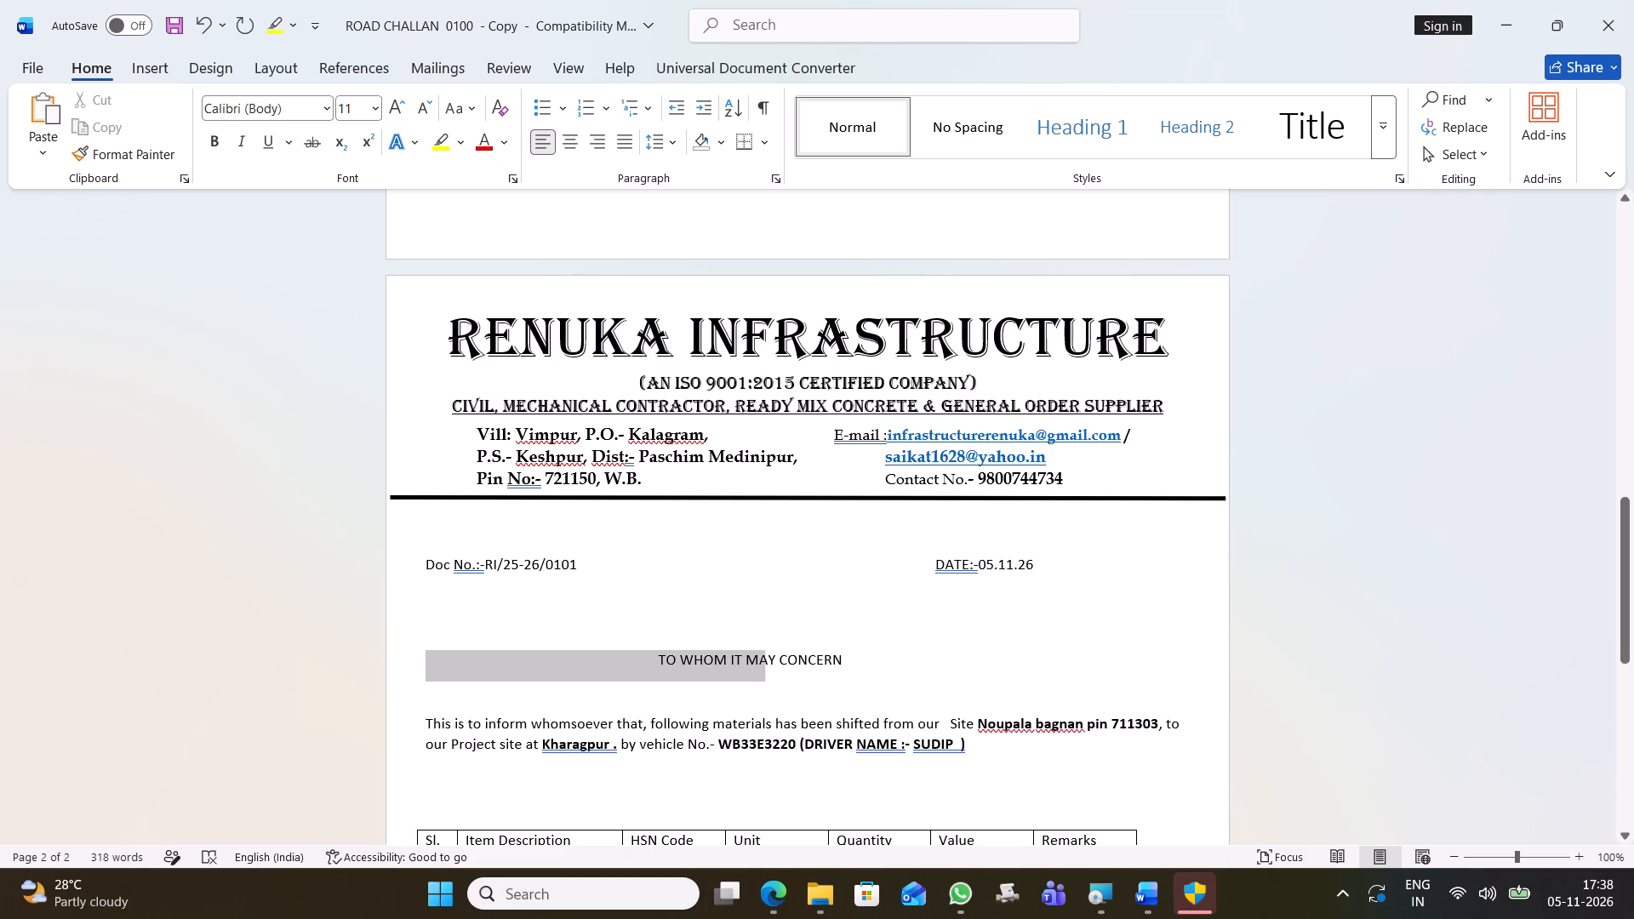
pyautogui.moveTo(789, 667); pyautogui.dragTo(844, 664)
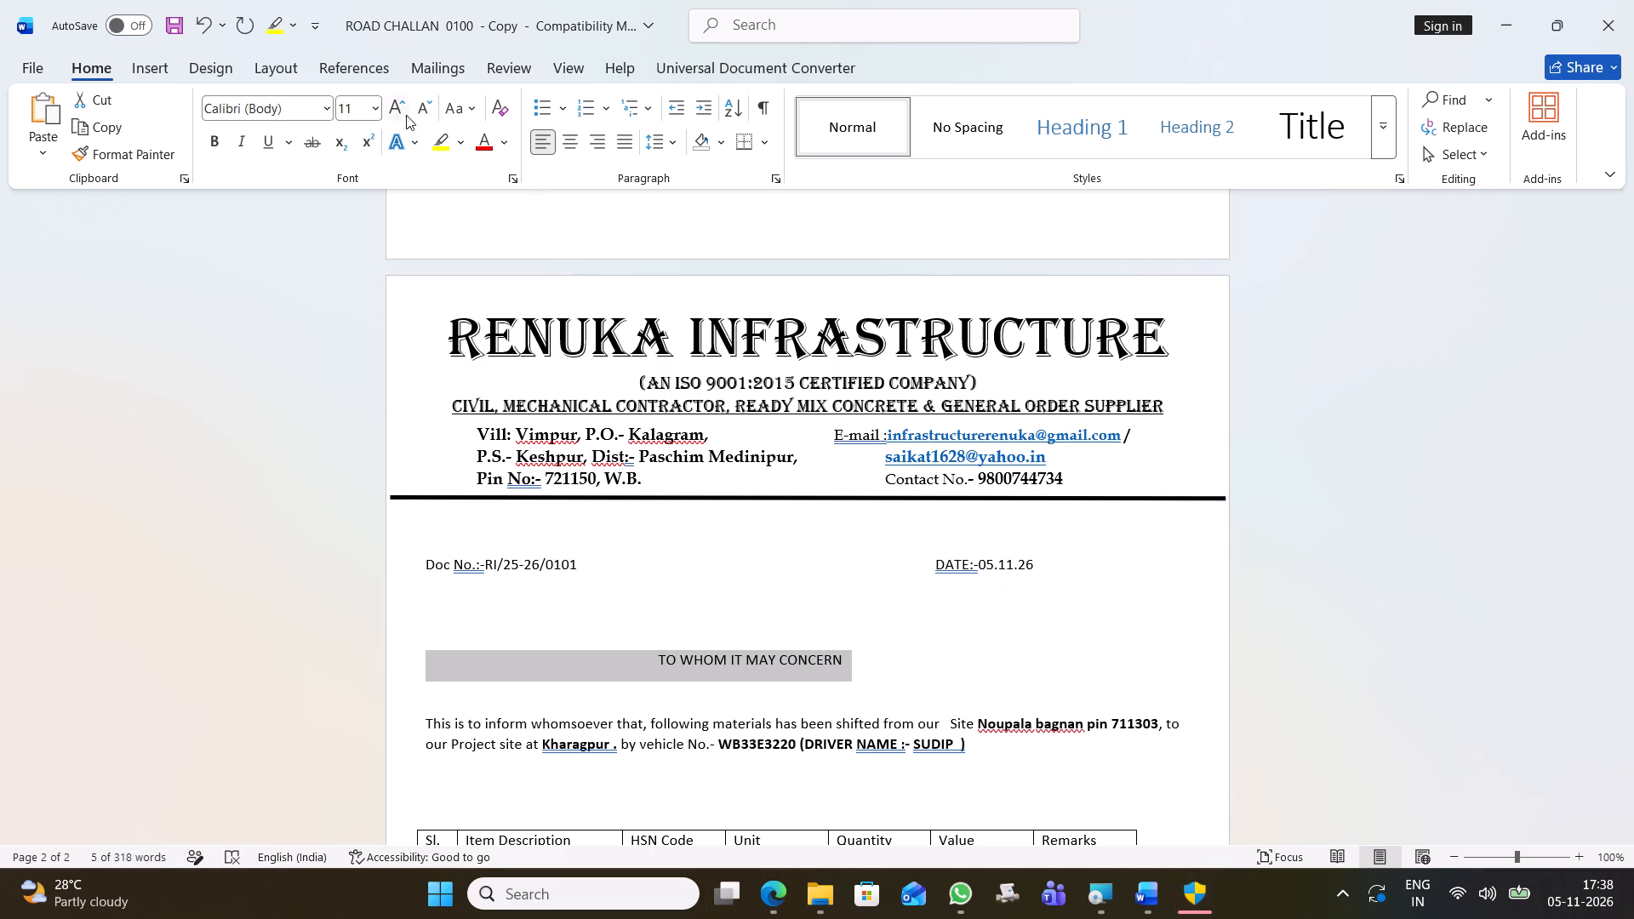
pyautogui.click(400, 106)
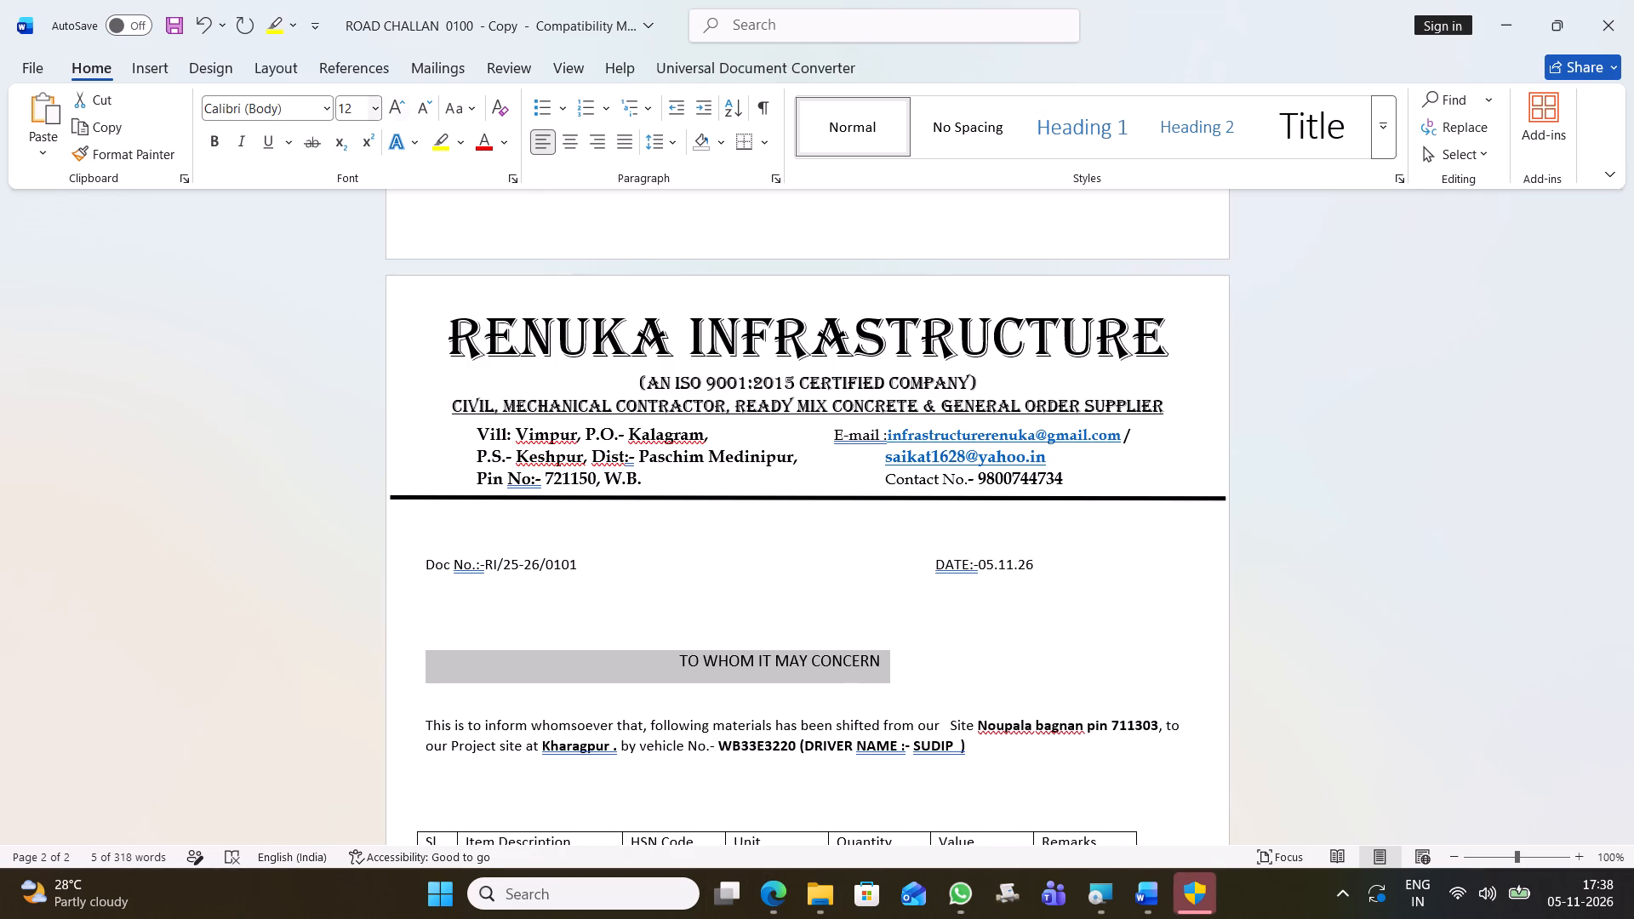
pyautogui.click(223, 138)
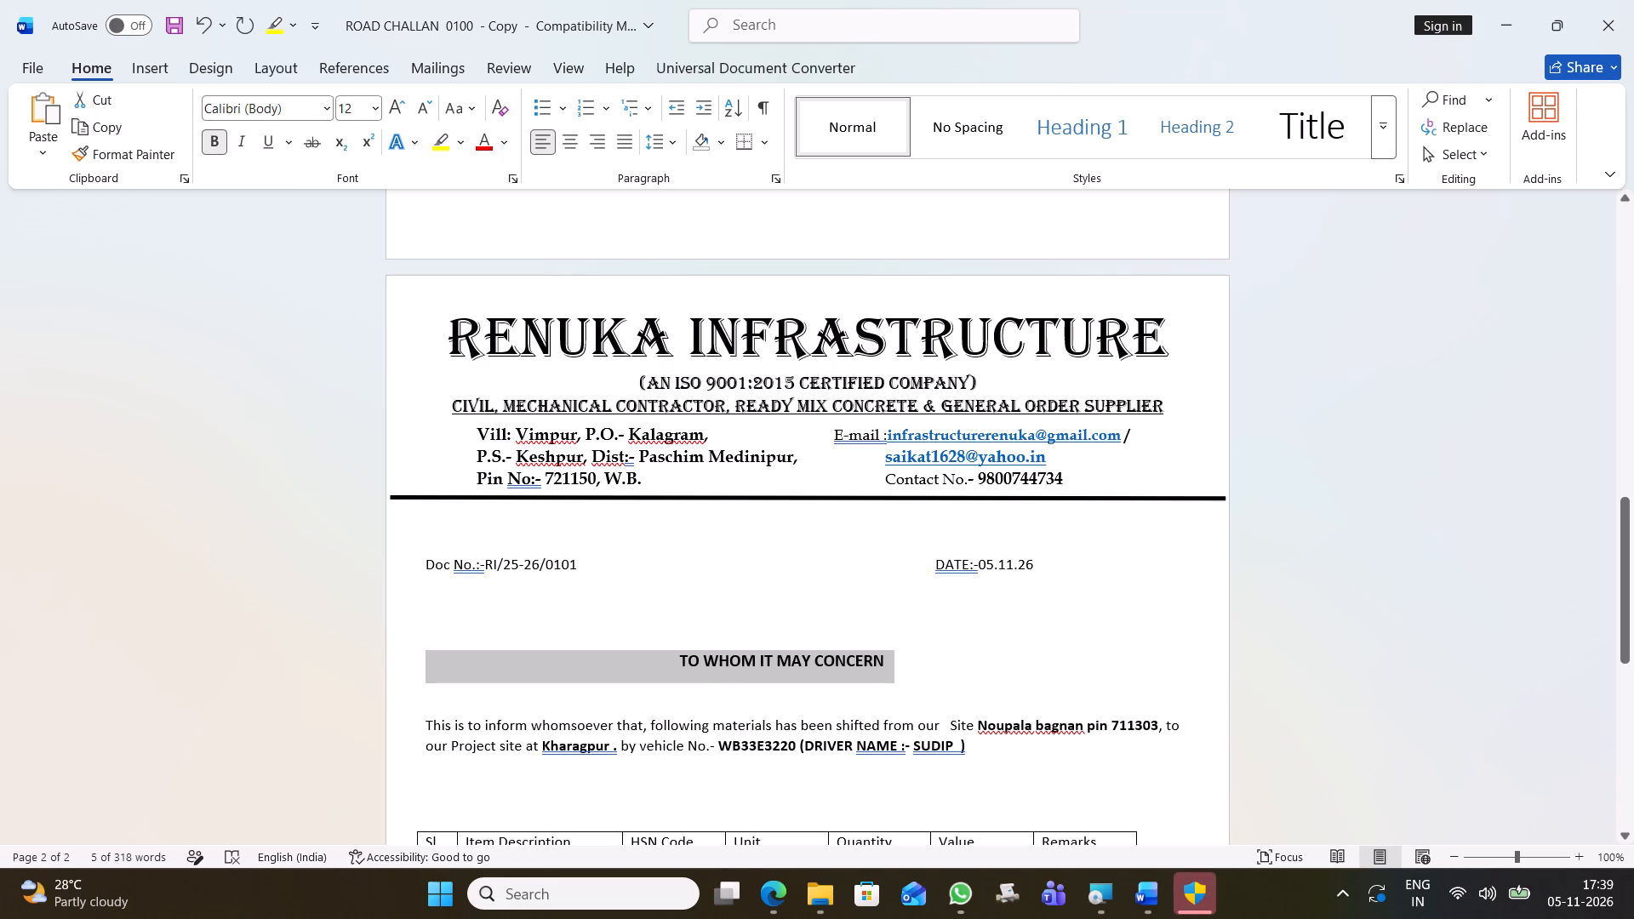
# Insert five spaces before "Kharagpur" in the second page's opening paragraph.
pyautogui.scroll(-2, 645, 591)
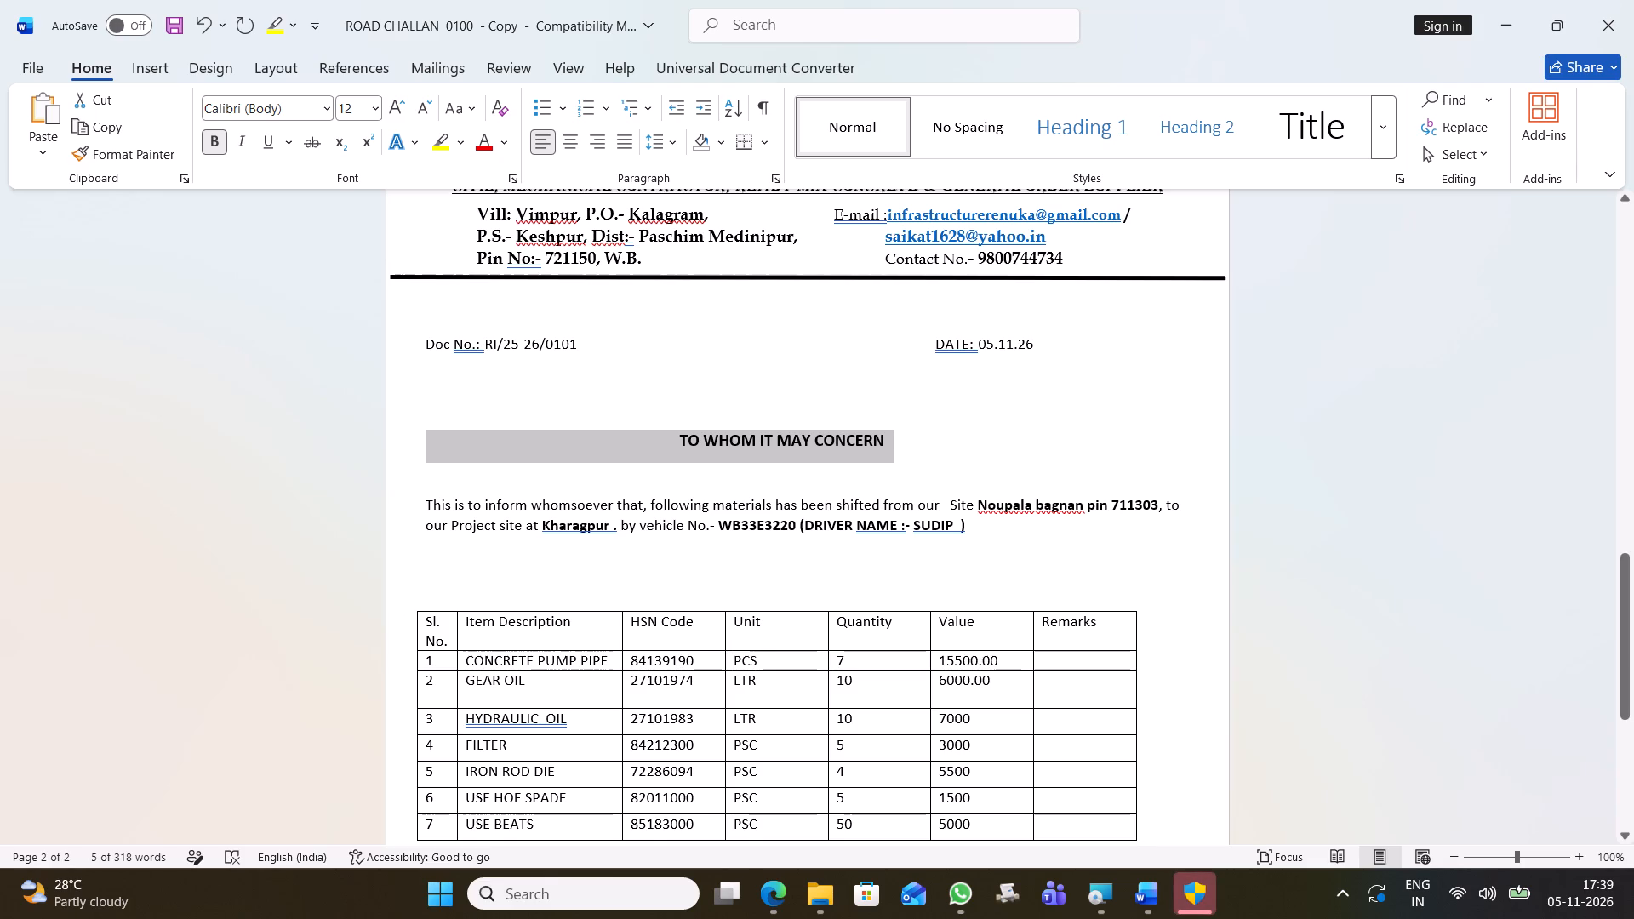
pyautogui.click(540, 528)
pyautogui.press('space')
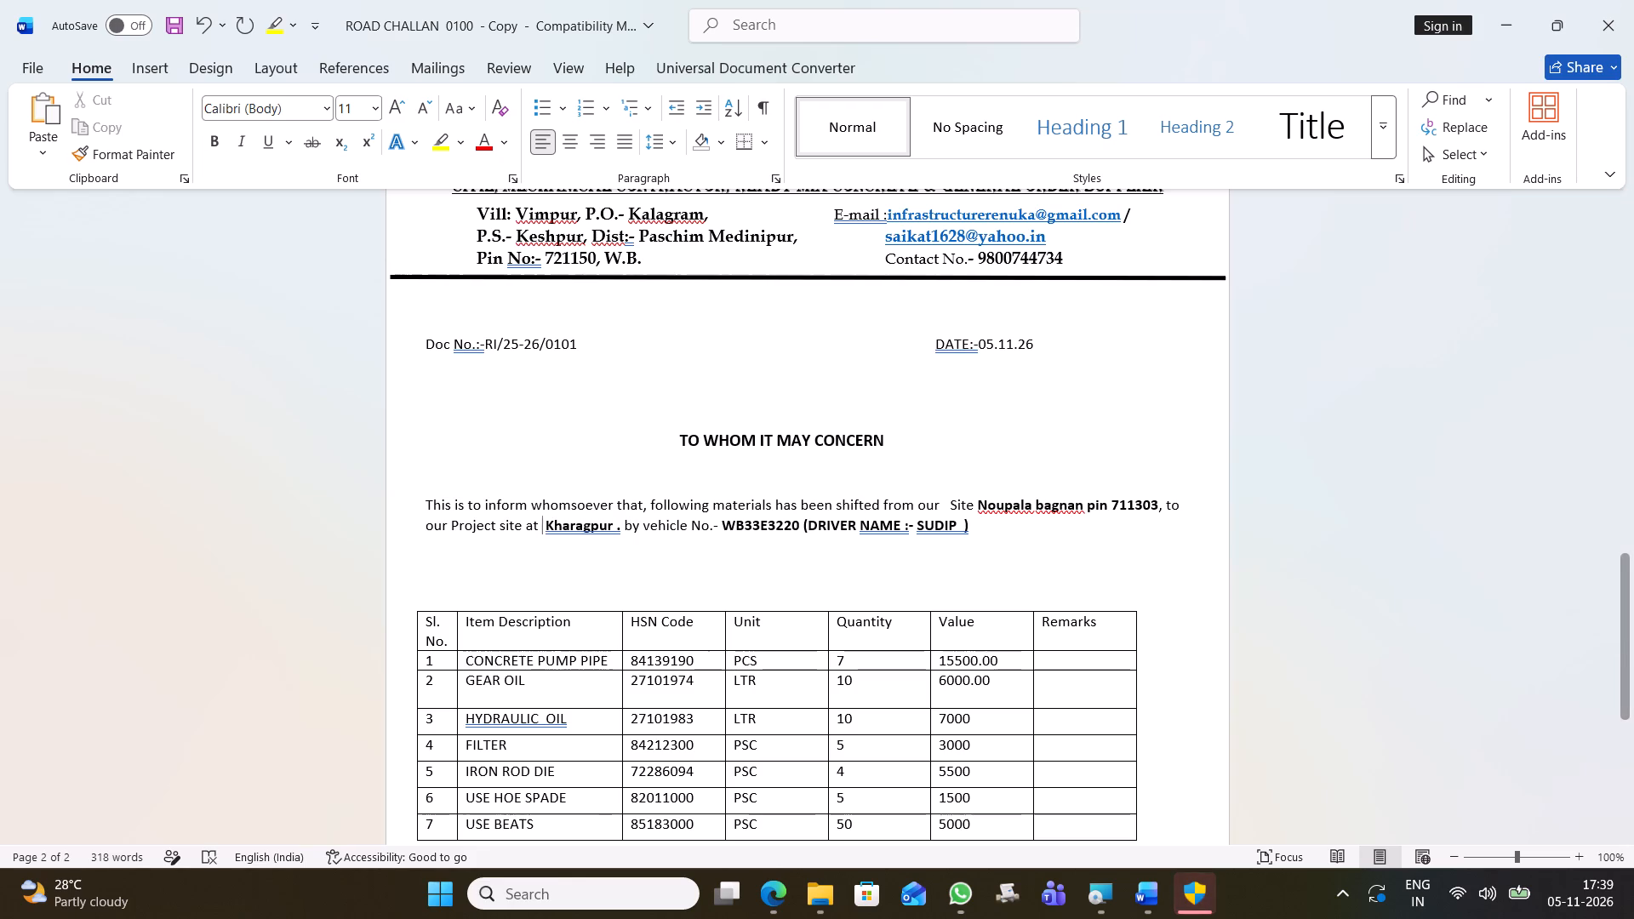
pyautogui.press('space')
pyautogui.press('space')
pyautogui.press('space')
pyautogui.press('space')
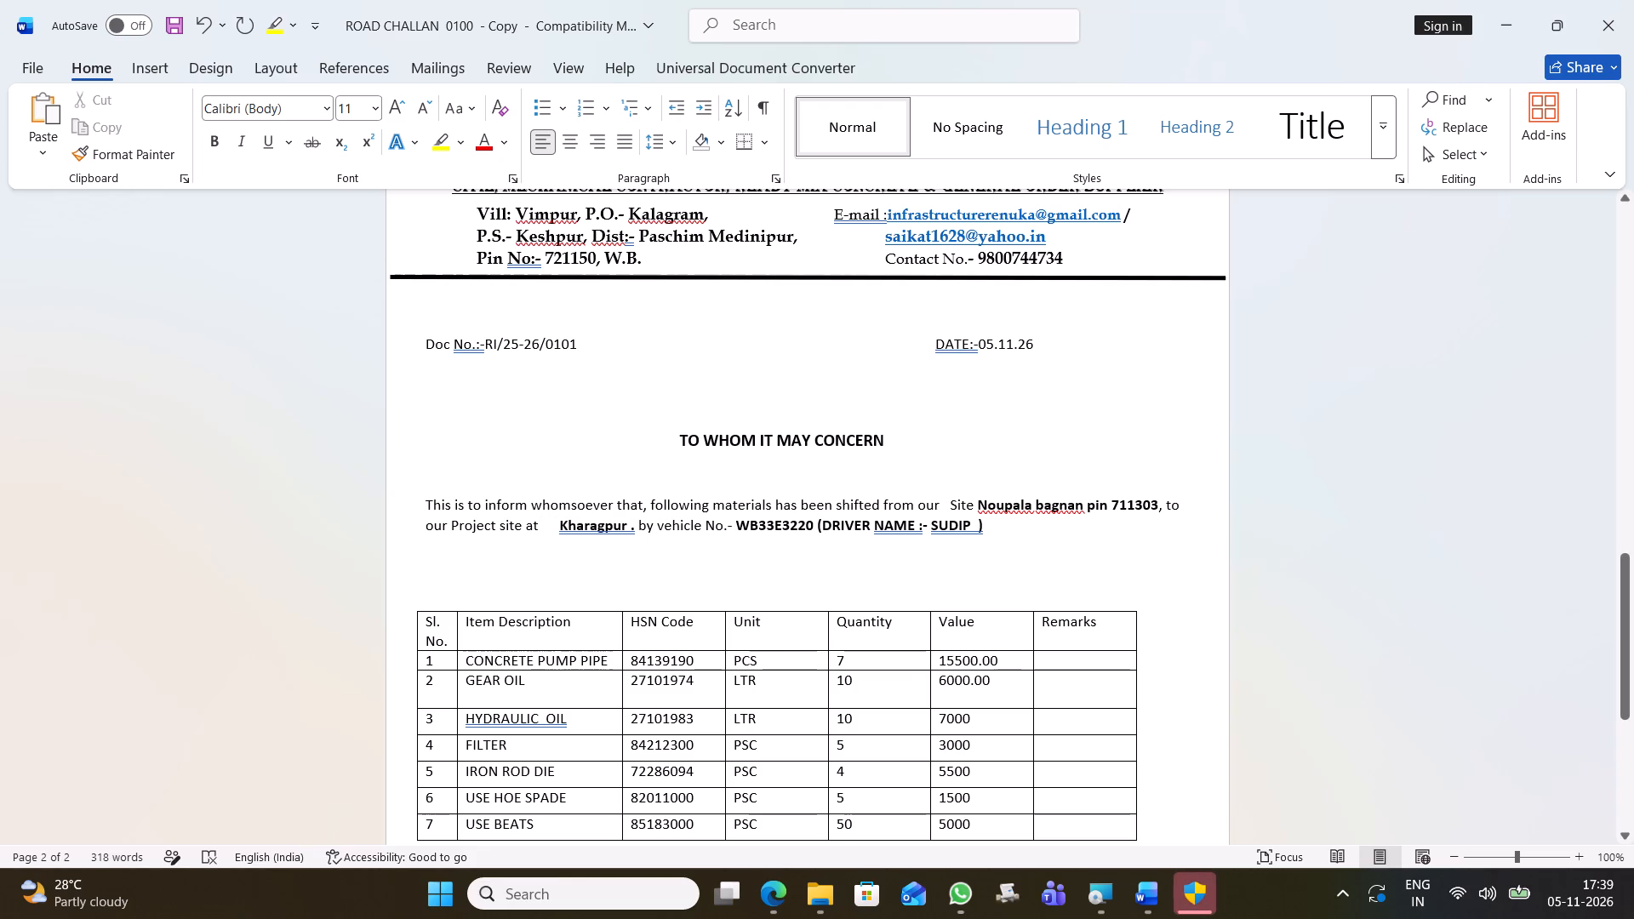
# Copy the bold origin site and its pin code into the opening paragraph's destination, just before "Kharagpur".
pyautogui.moveTo(977, 504); pyautogui.dragTo(1140, 505)
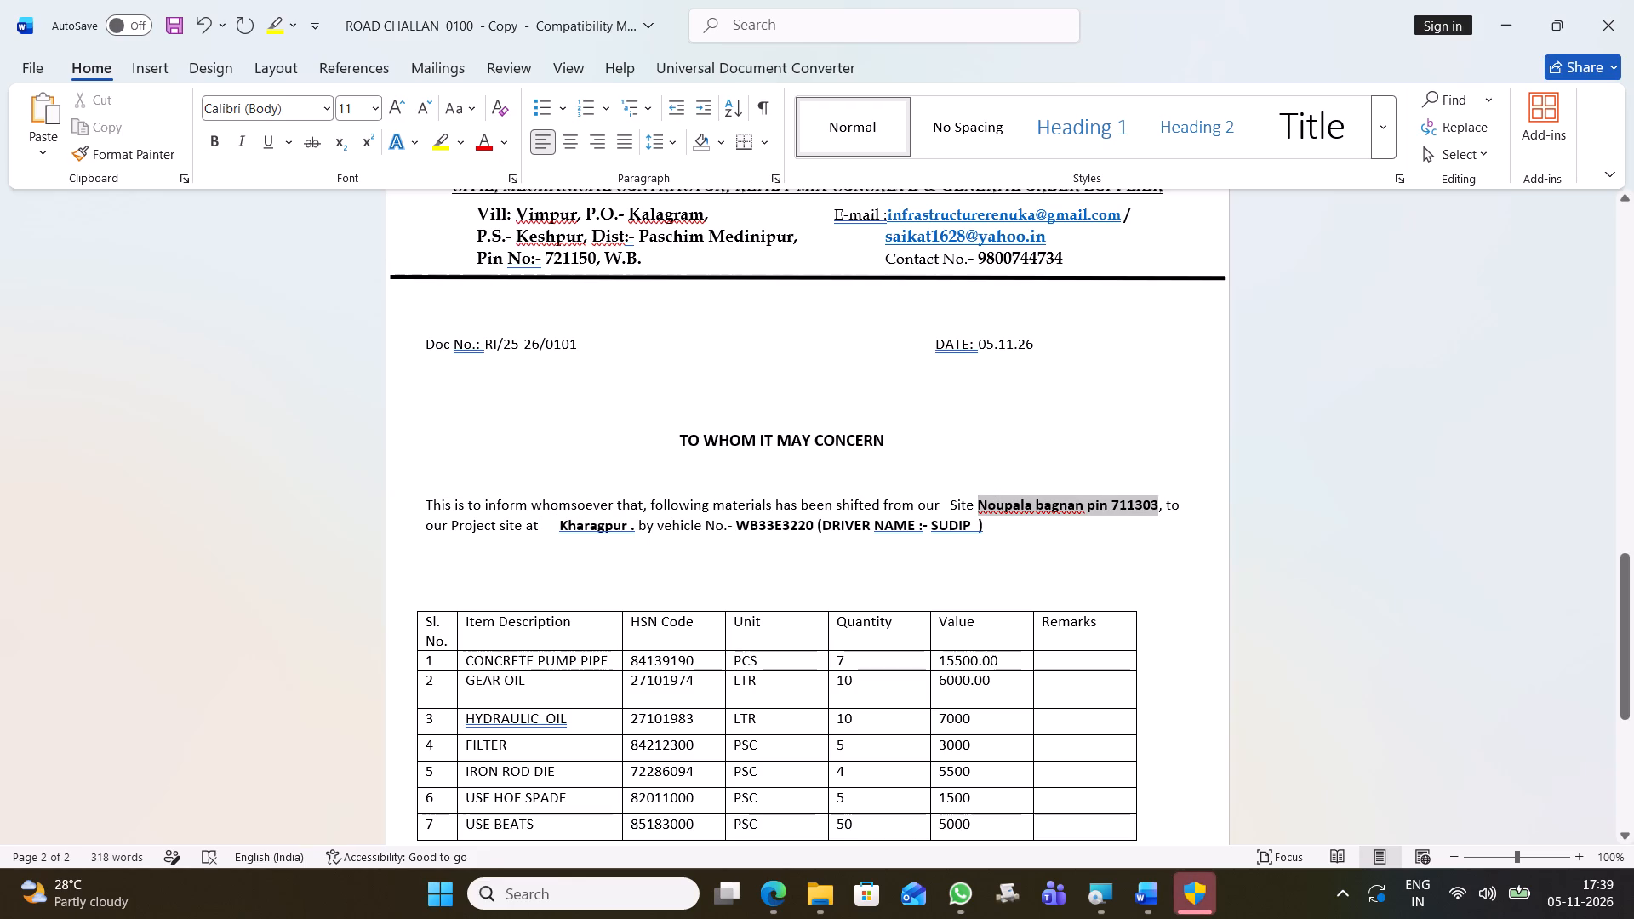
pyautogui.moveTo(1140, 505); pyautogui.dragTo(1141, 505)
pyautogui.hotkey('ctrl', 'c')
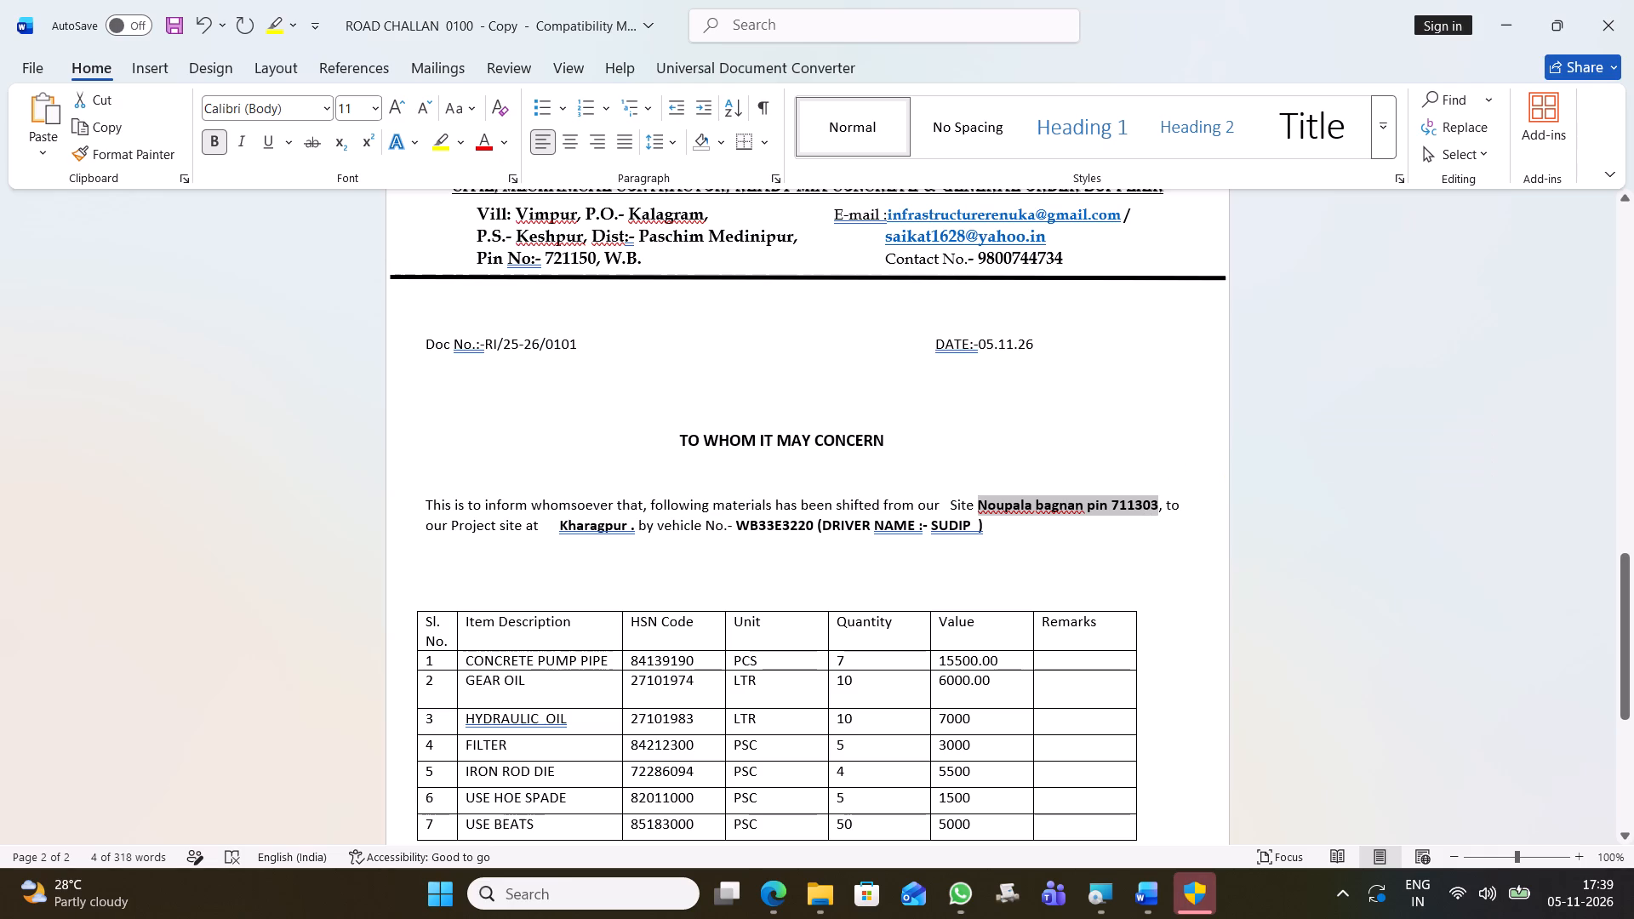
pyautogui.click(548, 522)
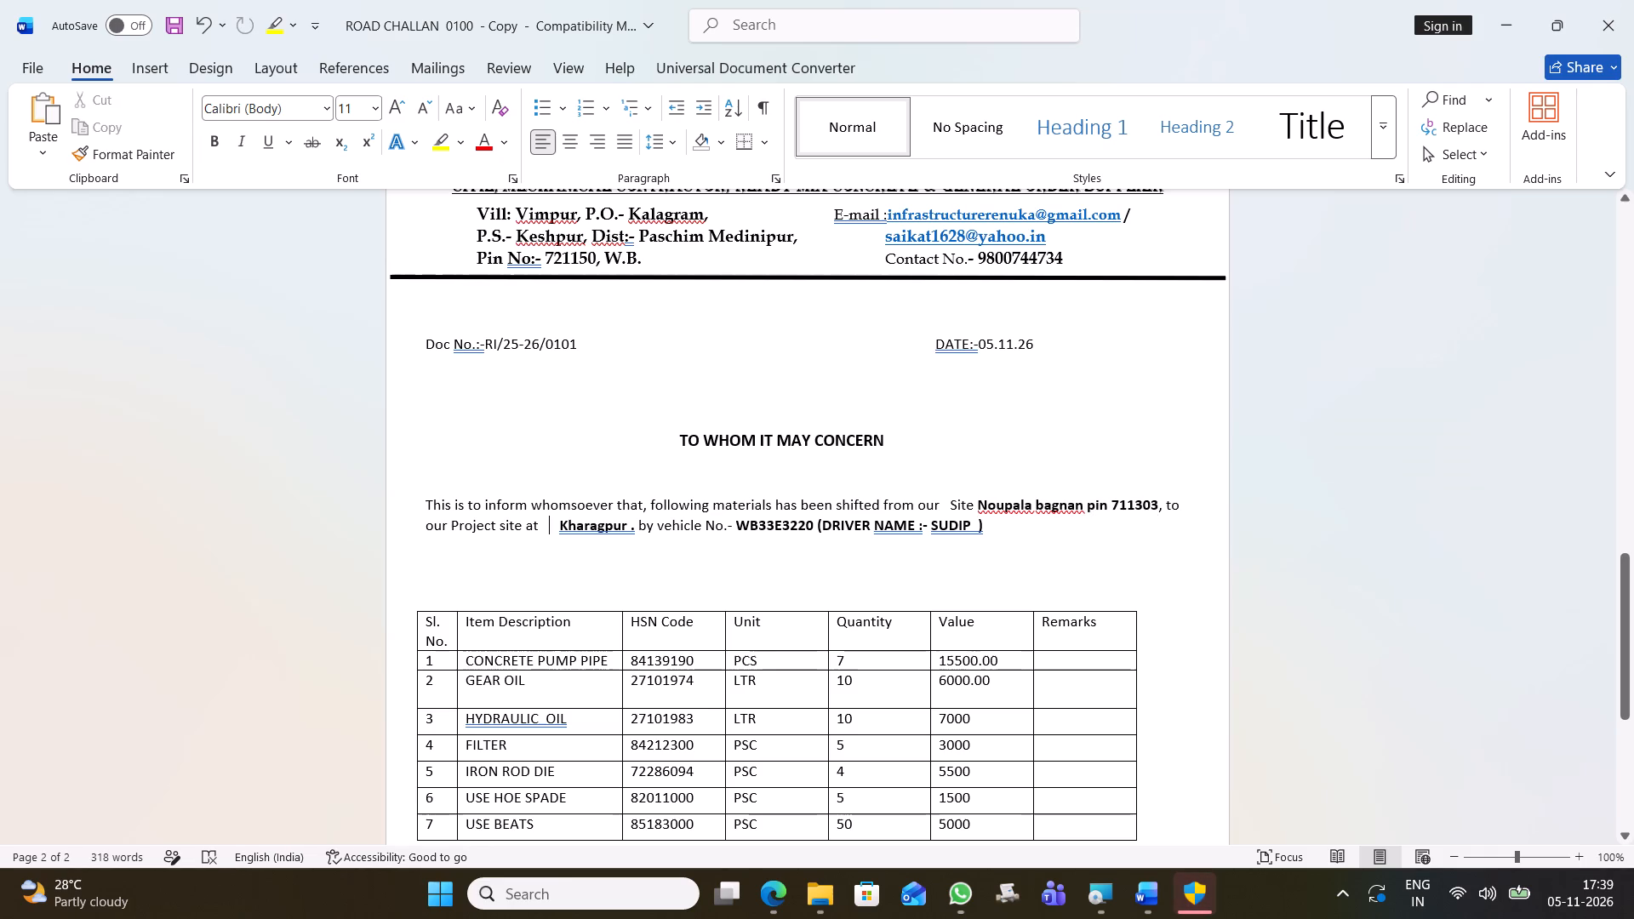
pyautogui.hotkey('ctrl', 'v')
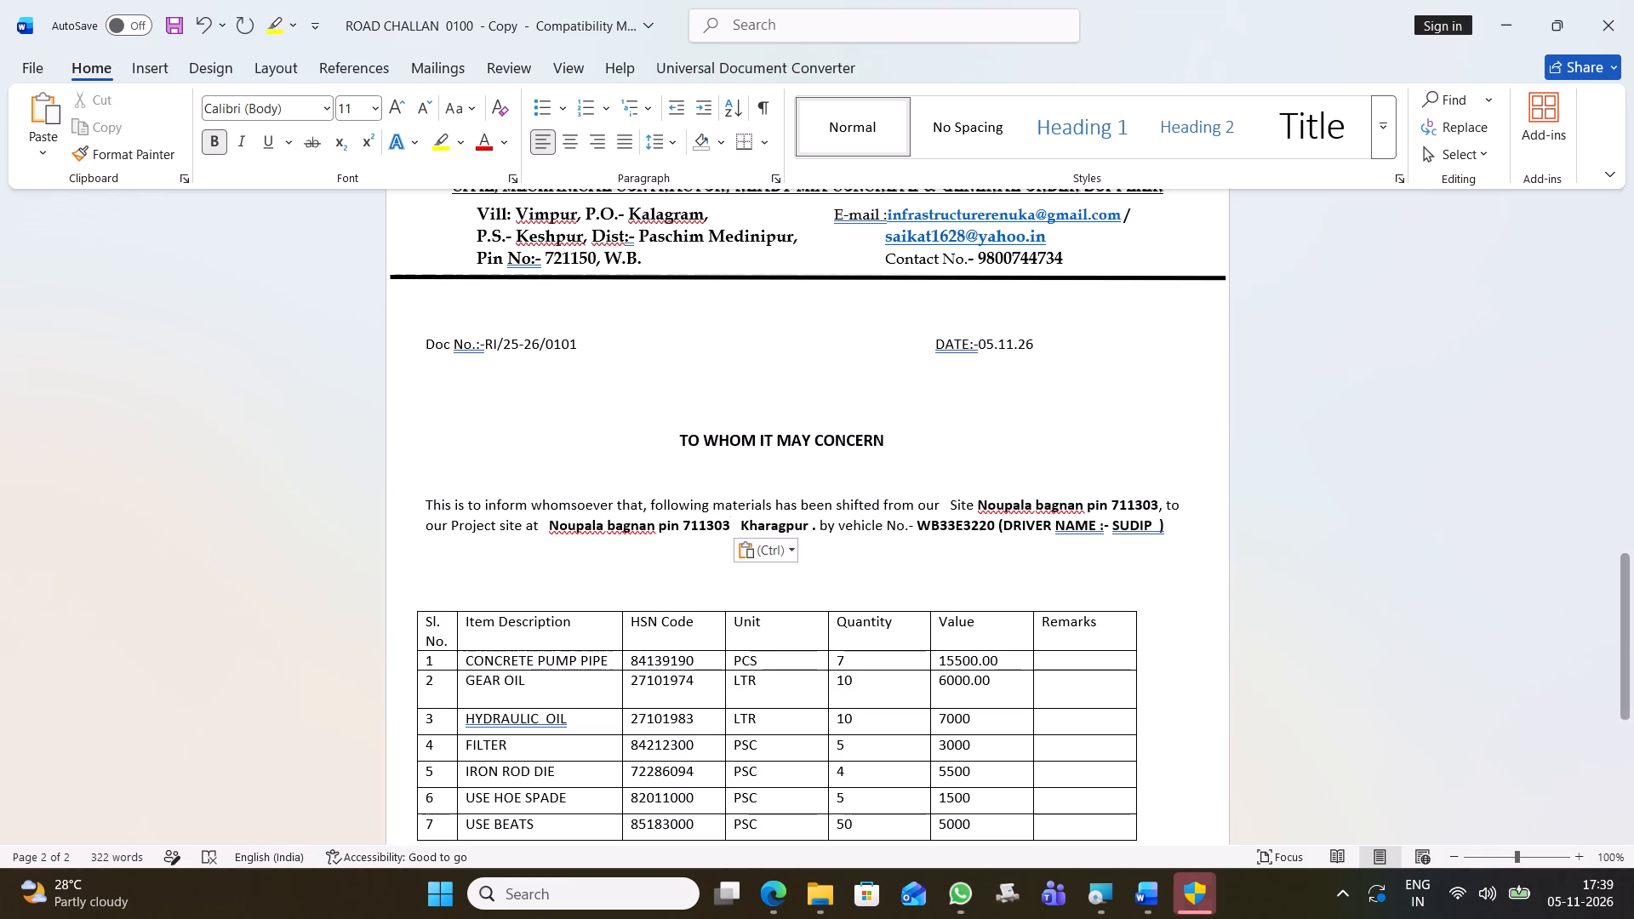
# Delete "Kharagpur" and the extra spaces following the pasted site in the opening paragraph's destination.
pyautogui.press('Right')
pyautogui.press('Right')
pyautogui.press('Right')
pyautogui.press('Right')
pyautogui.press('Right')
pyautogui.press('Right')
pyautogui.press('Right')
pyautogui.press('Right')
pyautogui.press('Right')
pyautogui.press('Right')
pyautogui.press('Right')
pyautogui.press('Right')
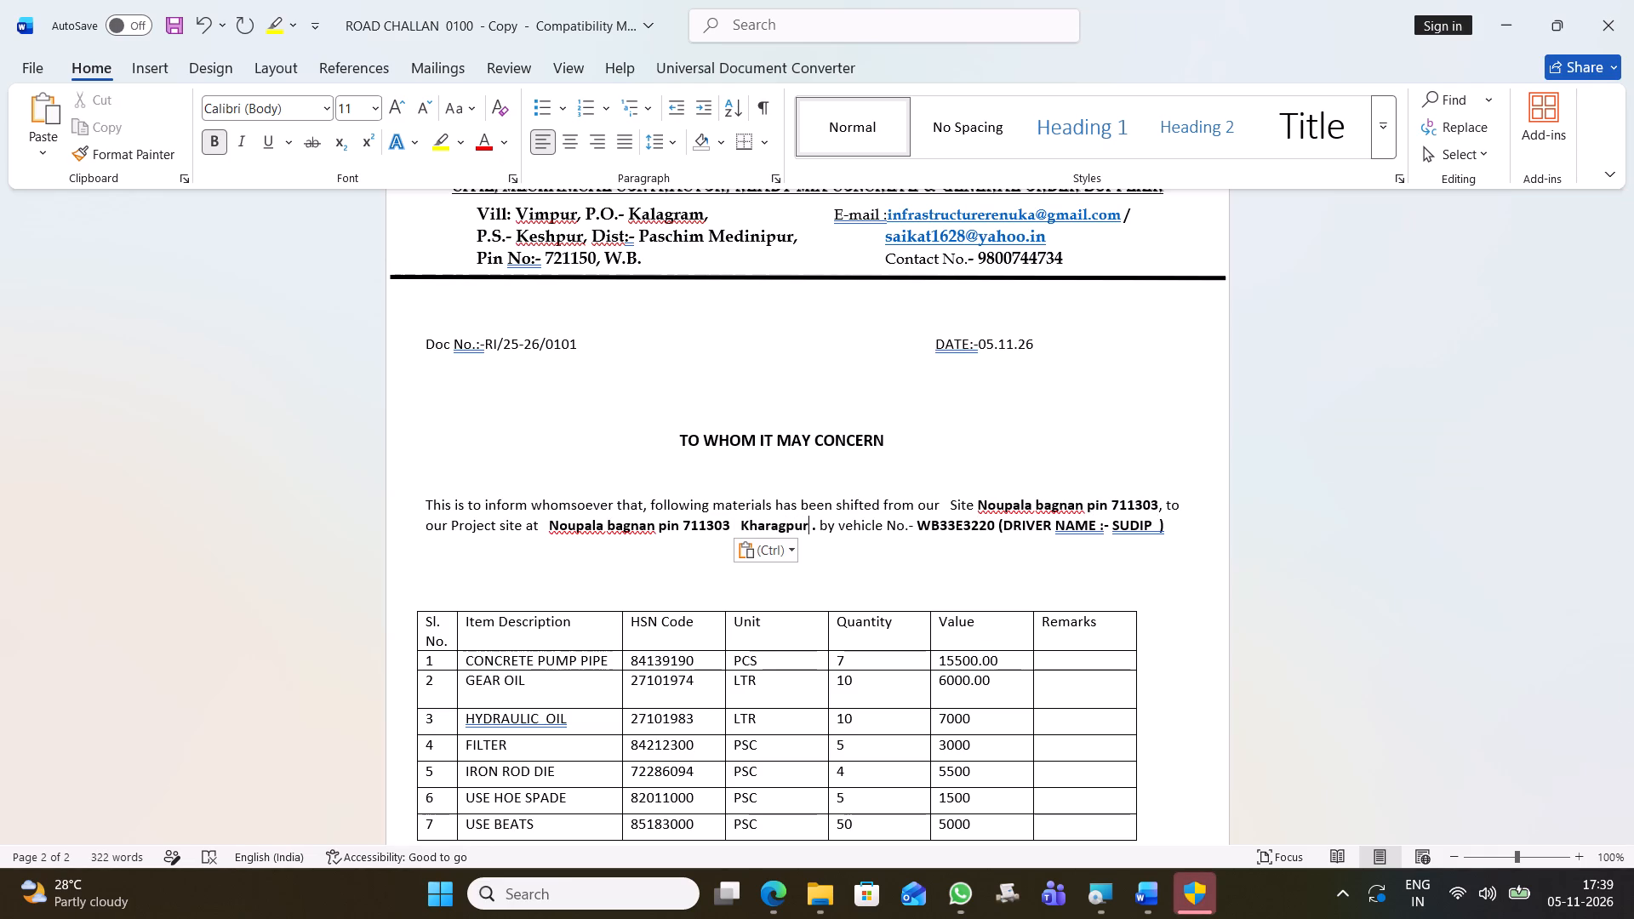
pyautogui.press('BackSpace')
pyautogui.press('BackSpace')
pyautogui.press('BackSpace')
pyautogui.press('BackSpace')
pyautogui.press('BackSpace')
pyautogui.press('BackSpace')
pyautogui.press('BackSpace')
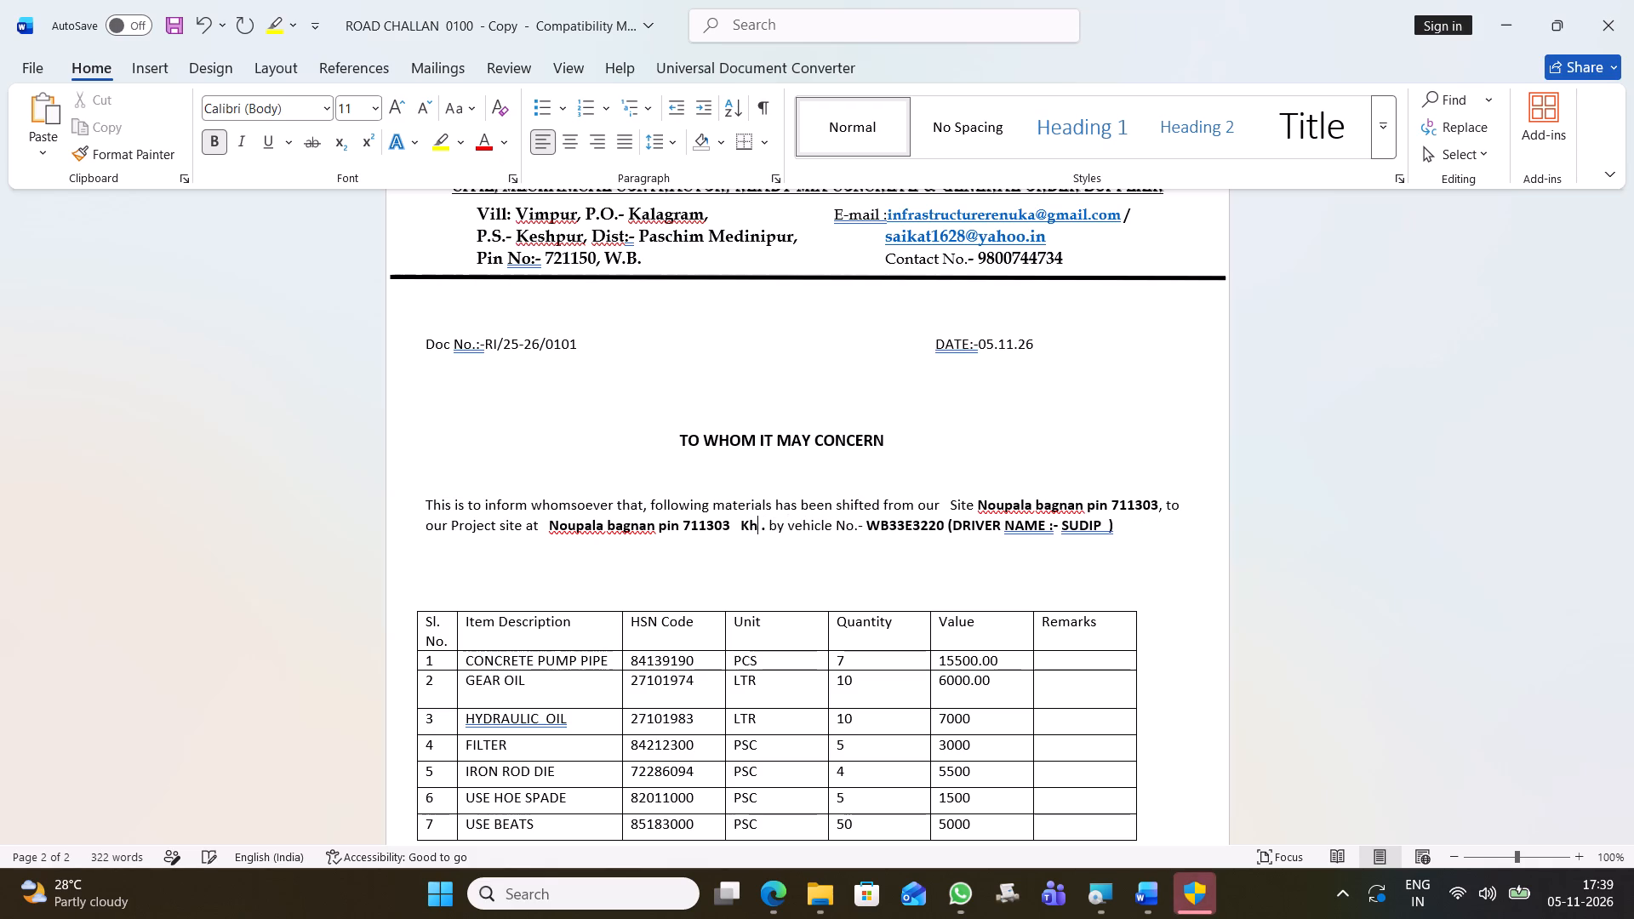
pyautogui.press('BackSpace')
pyautogui.press('BackSpace')
pyautogui.press('BackSpace')
pyautogui.press('BackSpace')
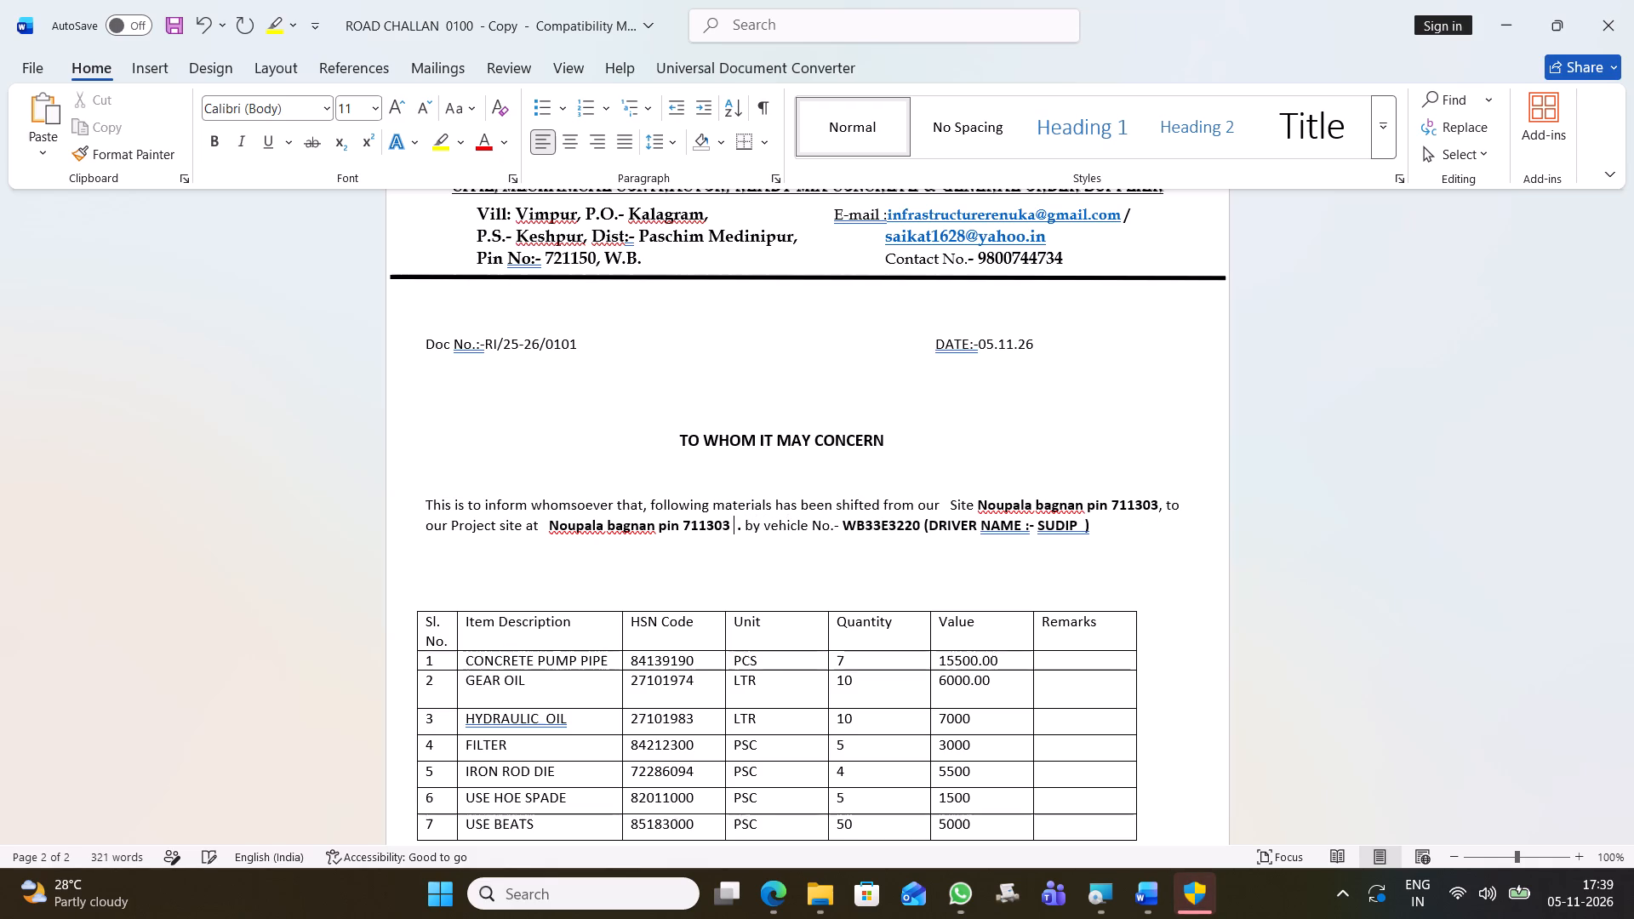
pyautogui.press('BackSpace')
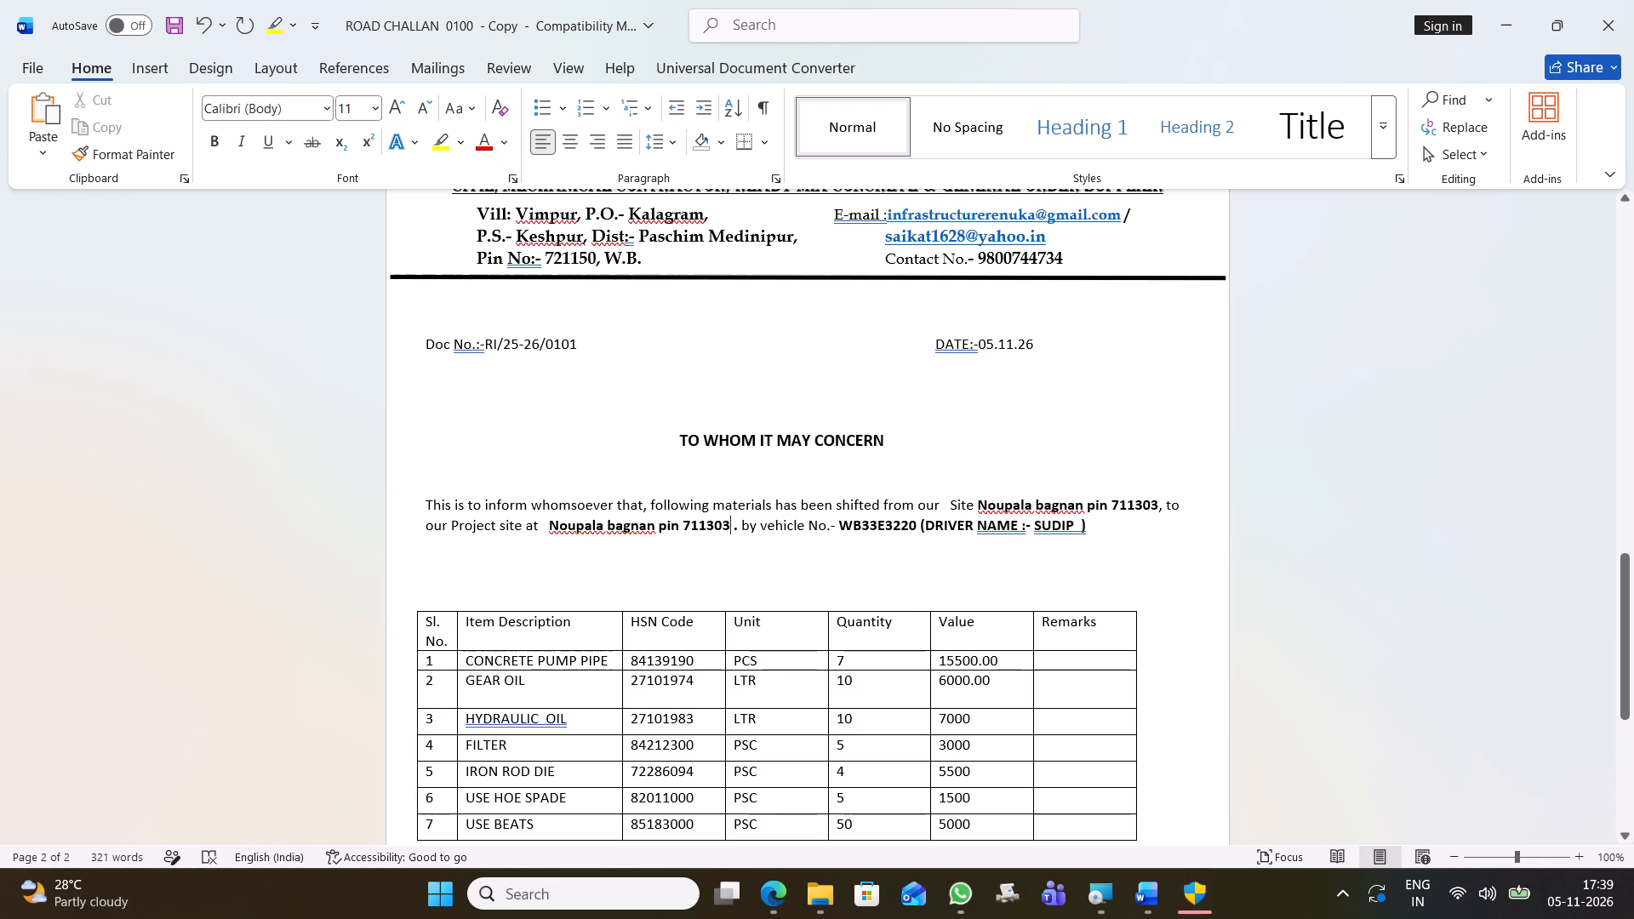
# Remove the extra space between "Project site at" and the pasted destination.
pyautogui.click(542, 527)
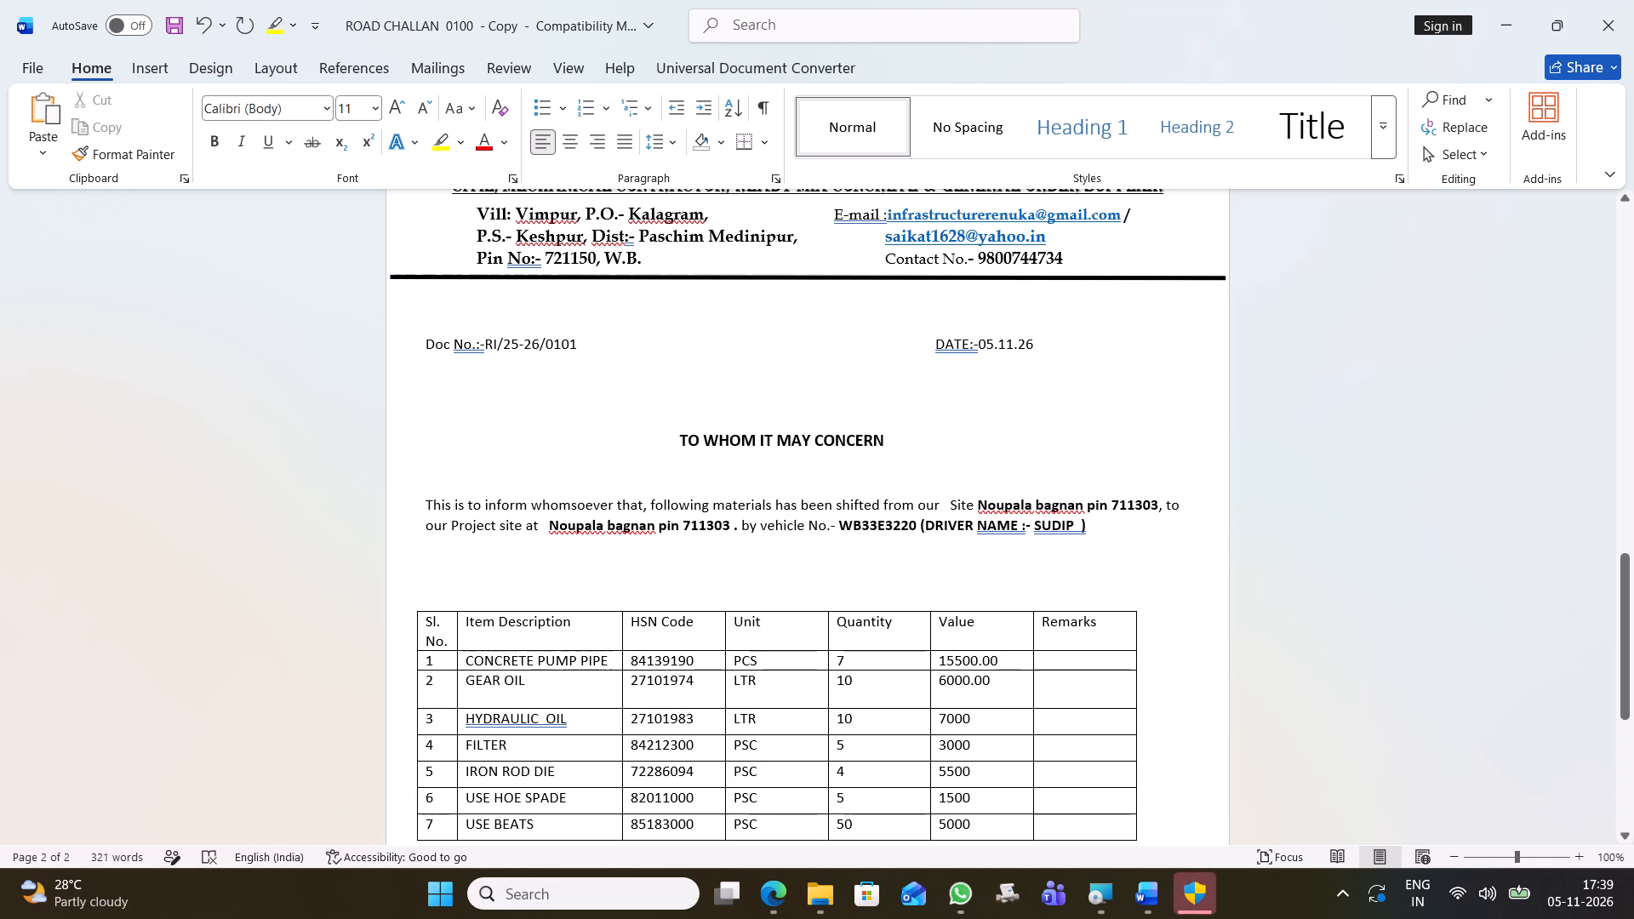
pyautogui.press('BackSpace')
pyautogui.press('BackSpace')
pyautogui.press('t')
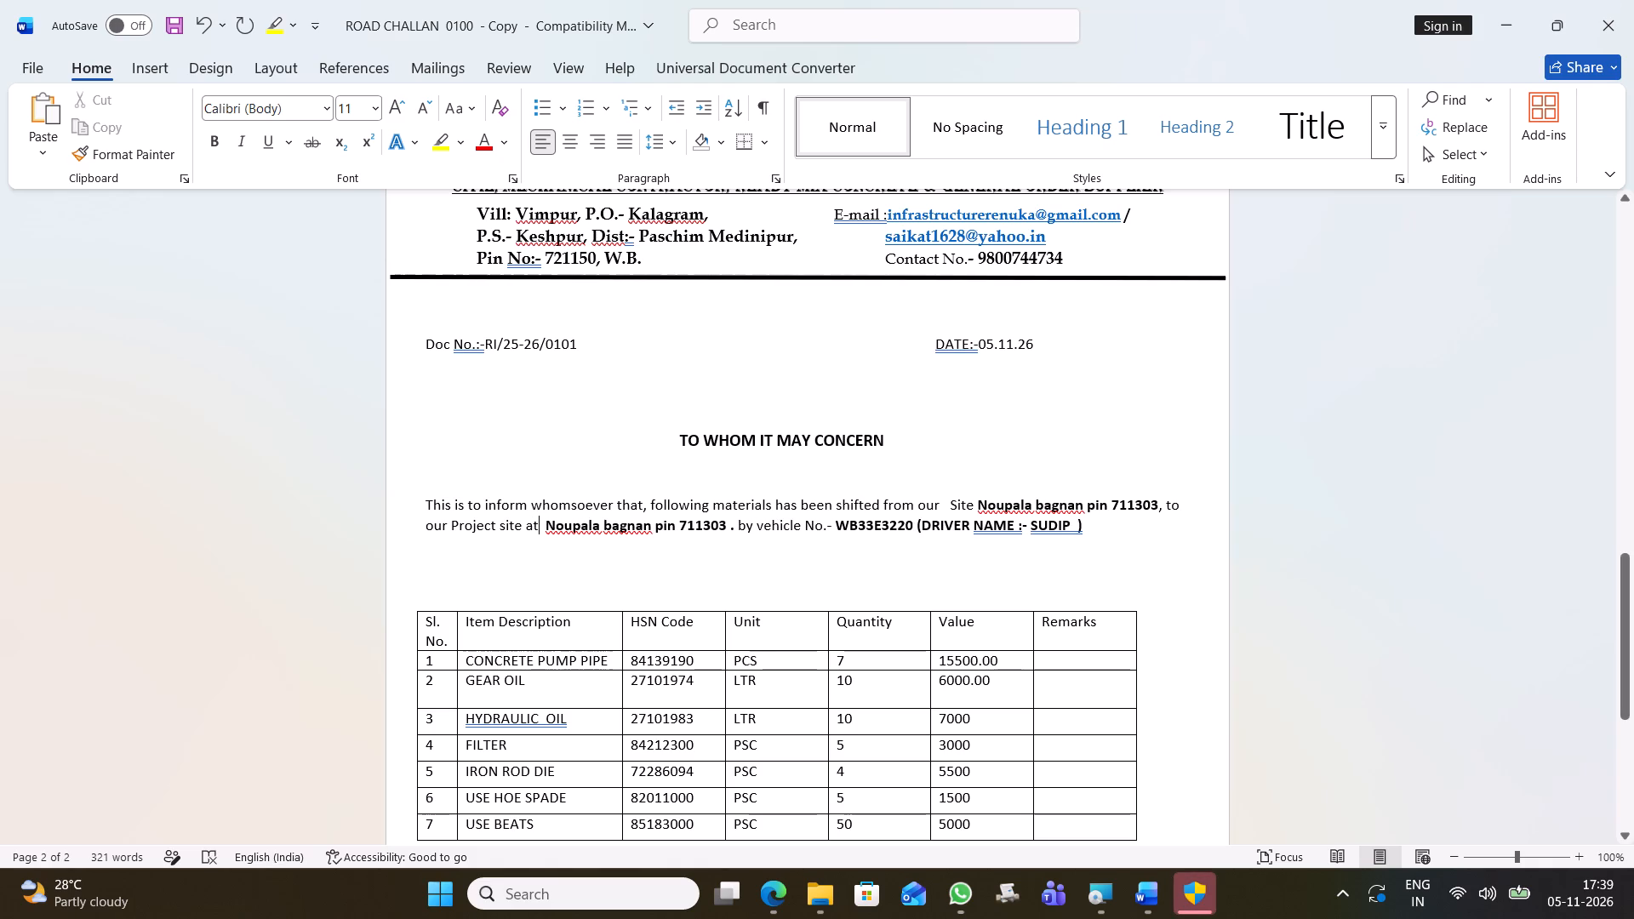
# Replace the origin site and pin code after "from our Site" with "Mehta Feed Private Limited ,".
pyautogui.moveTo(980, 508); pyautogui.dragTo(985, 508)
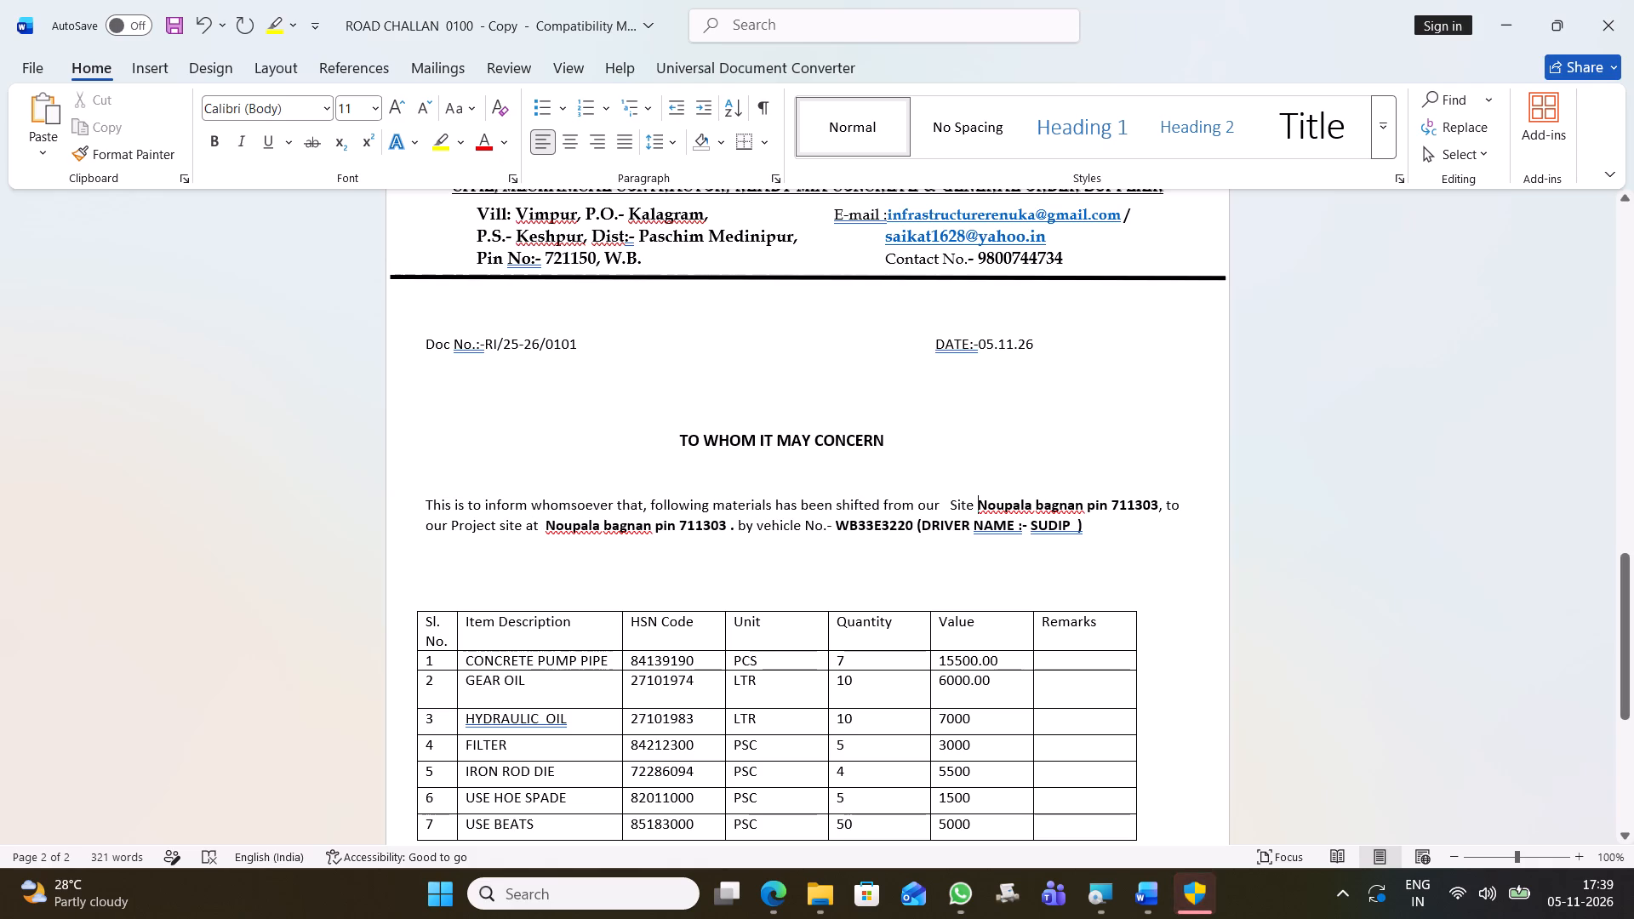
pyautogui.moveTo(985, 508); pyautogui.dragTo(1141, 500)
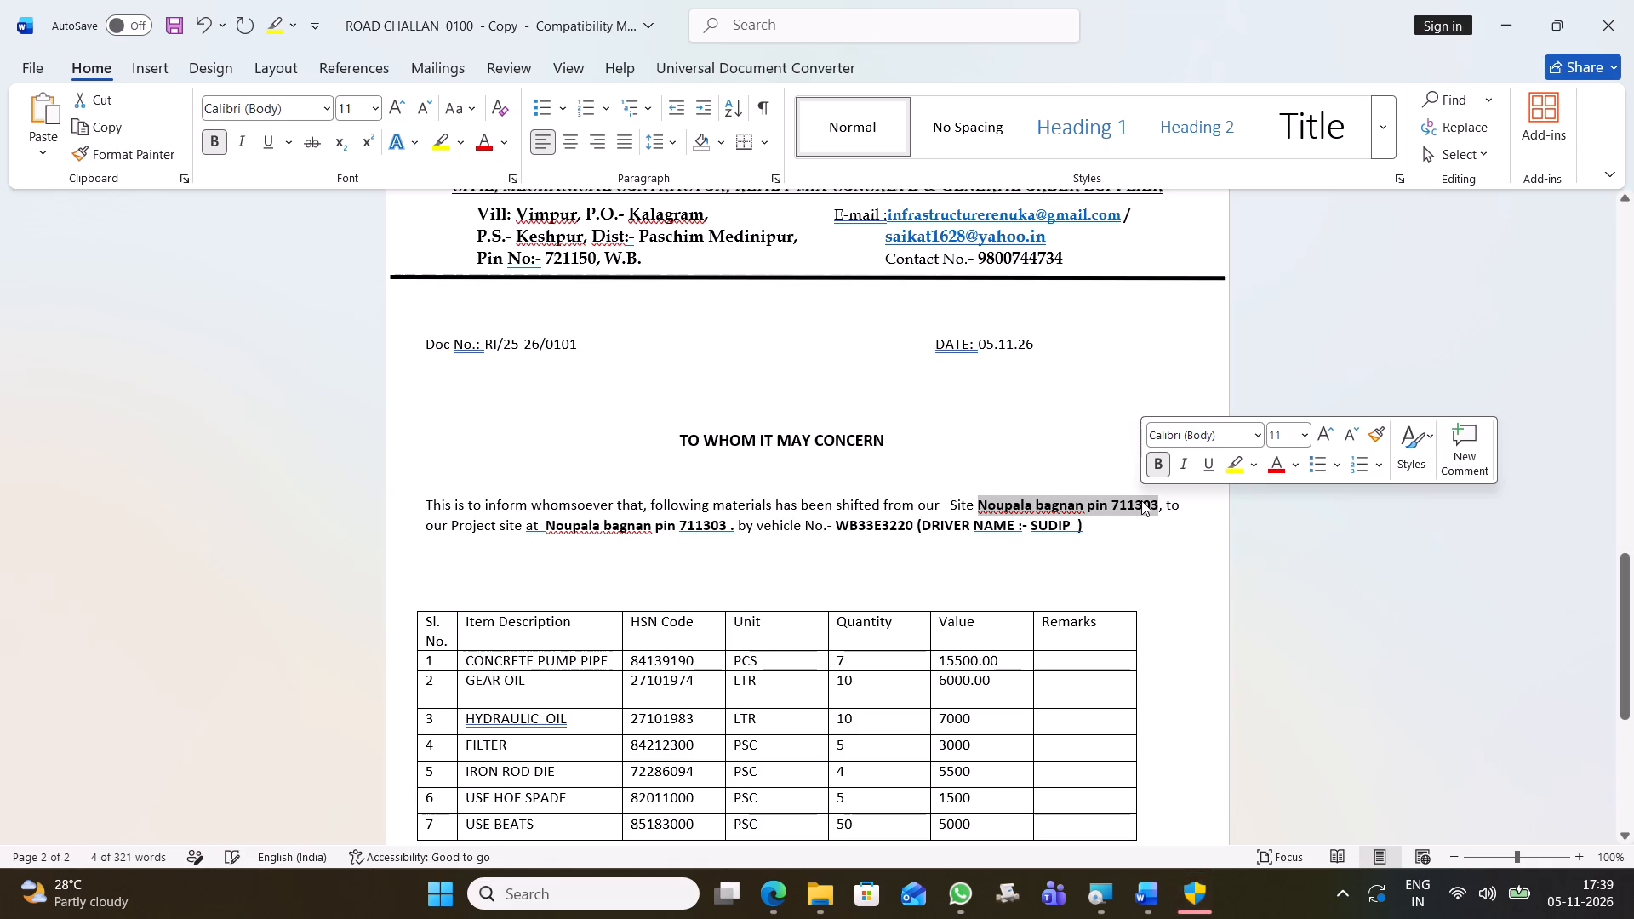
pyautogui.press('BackSpace')
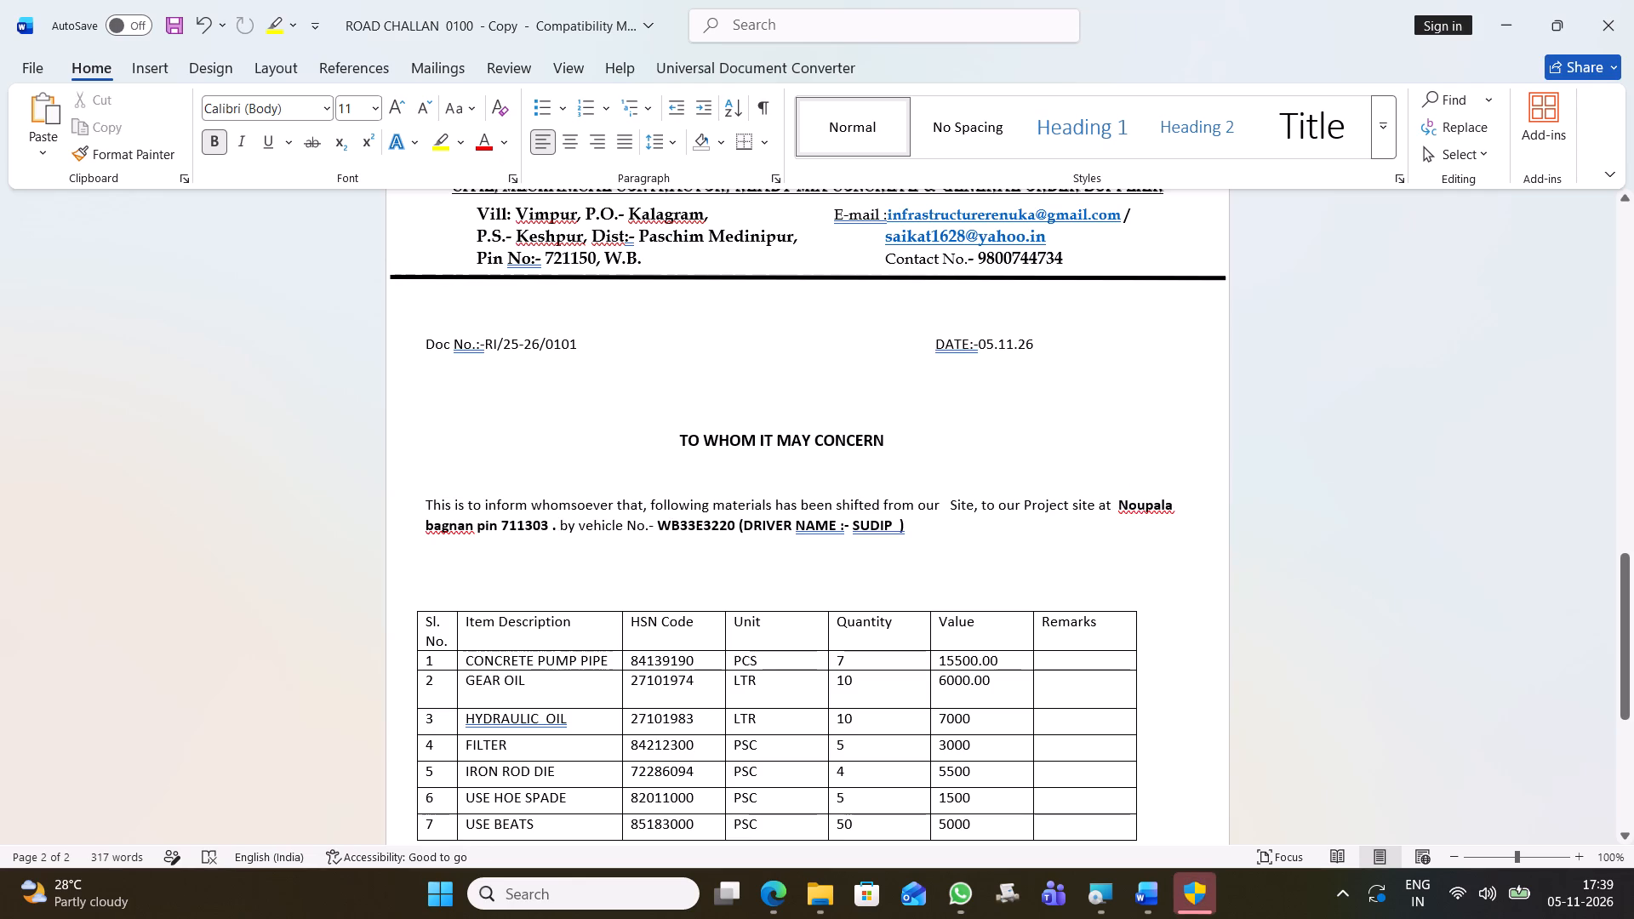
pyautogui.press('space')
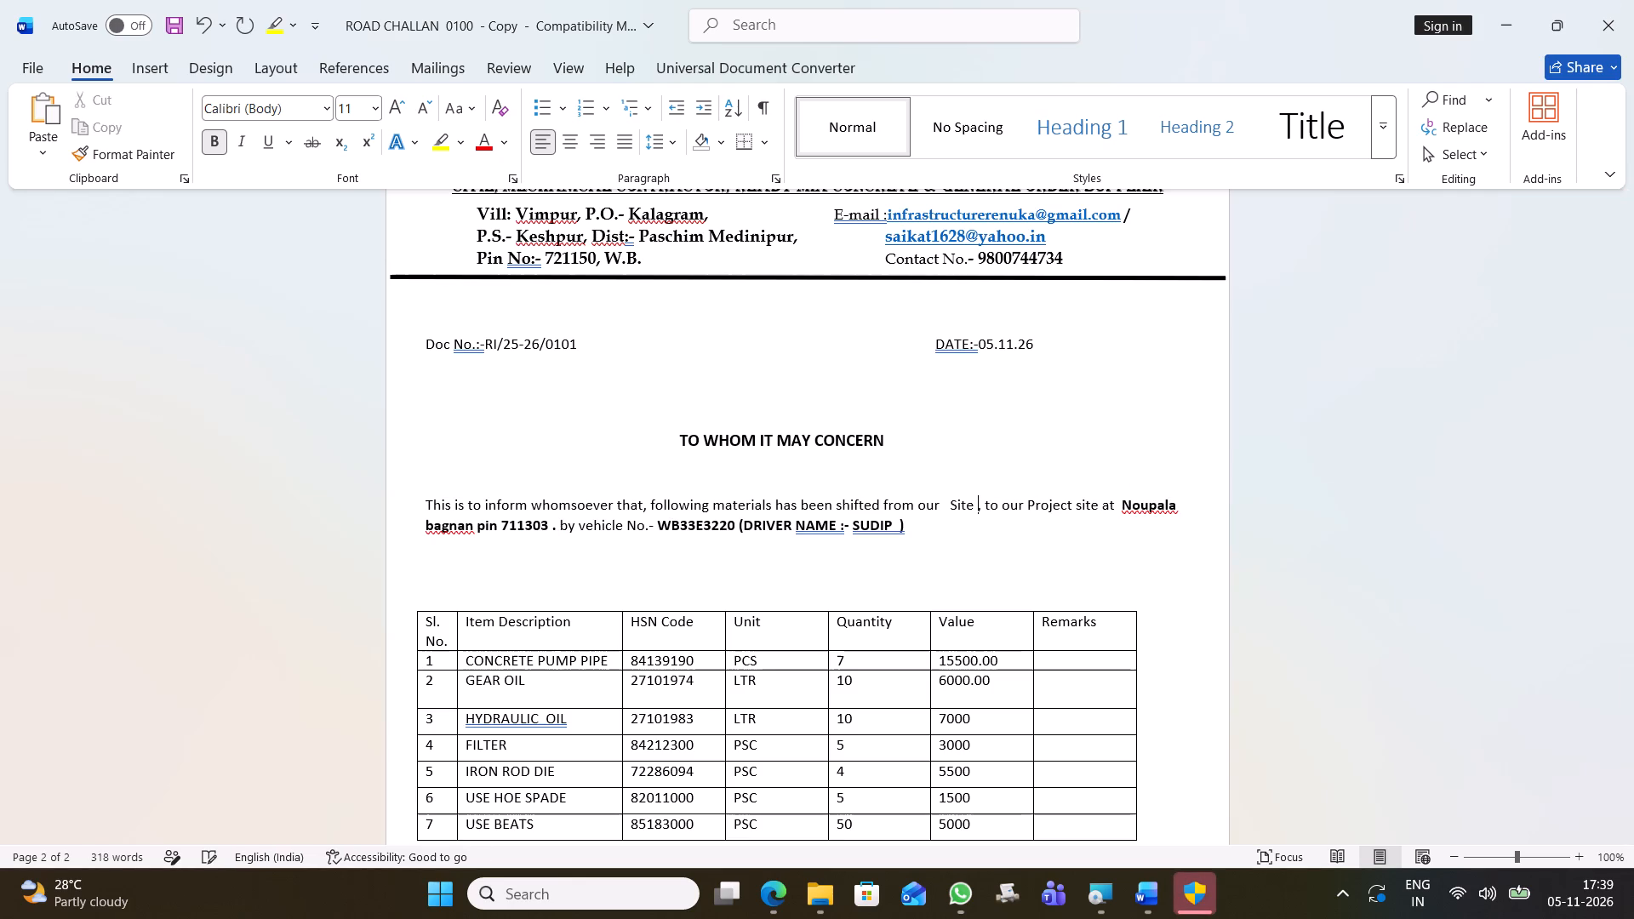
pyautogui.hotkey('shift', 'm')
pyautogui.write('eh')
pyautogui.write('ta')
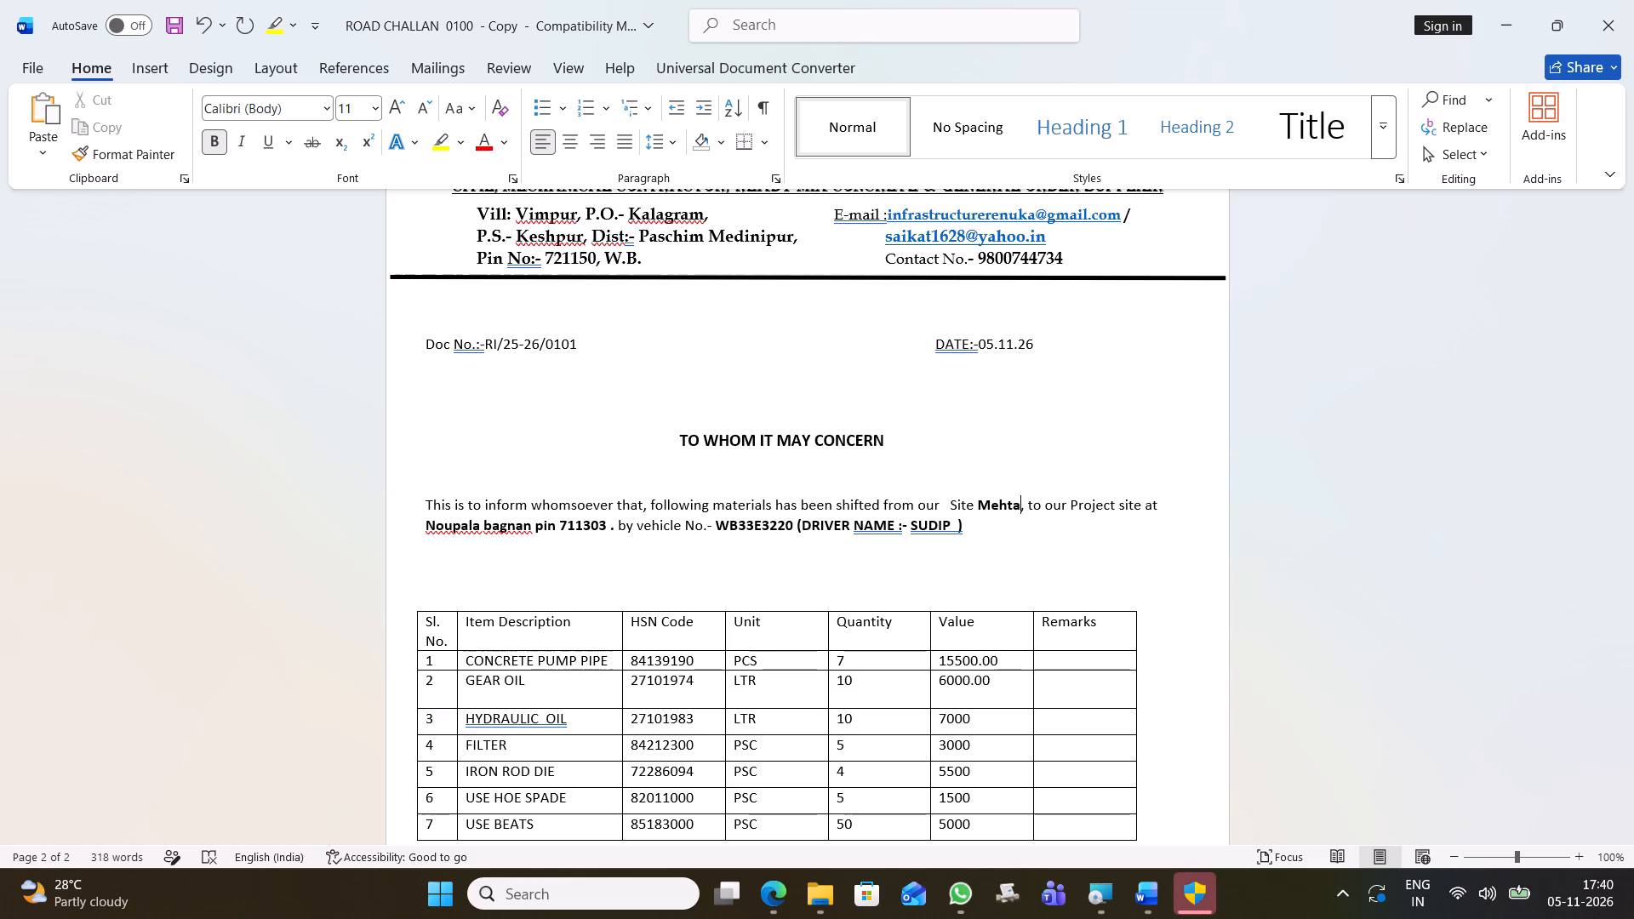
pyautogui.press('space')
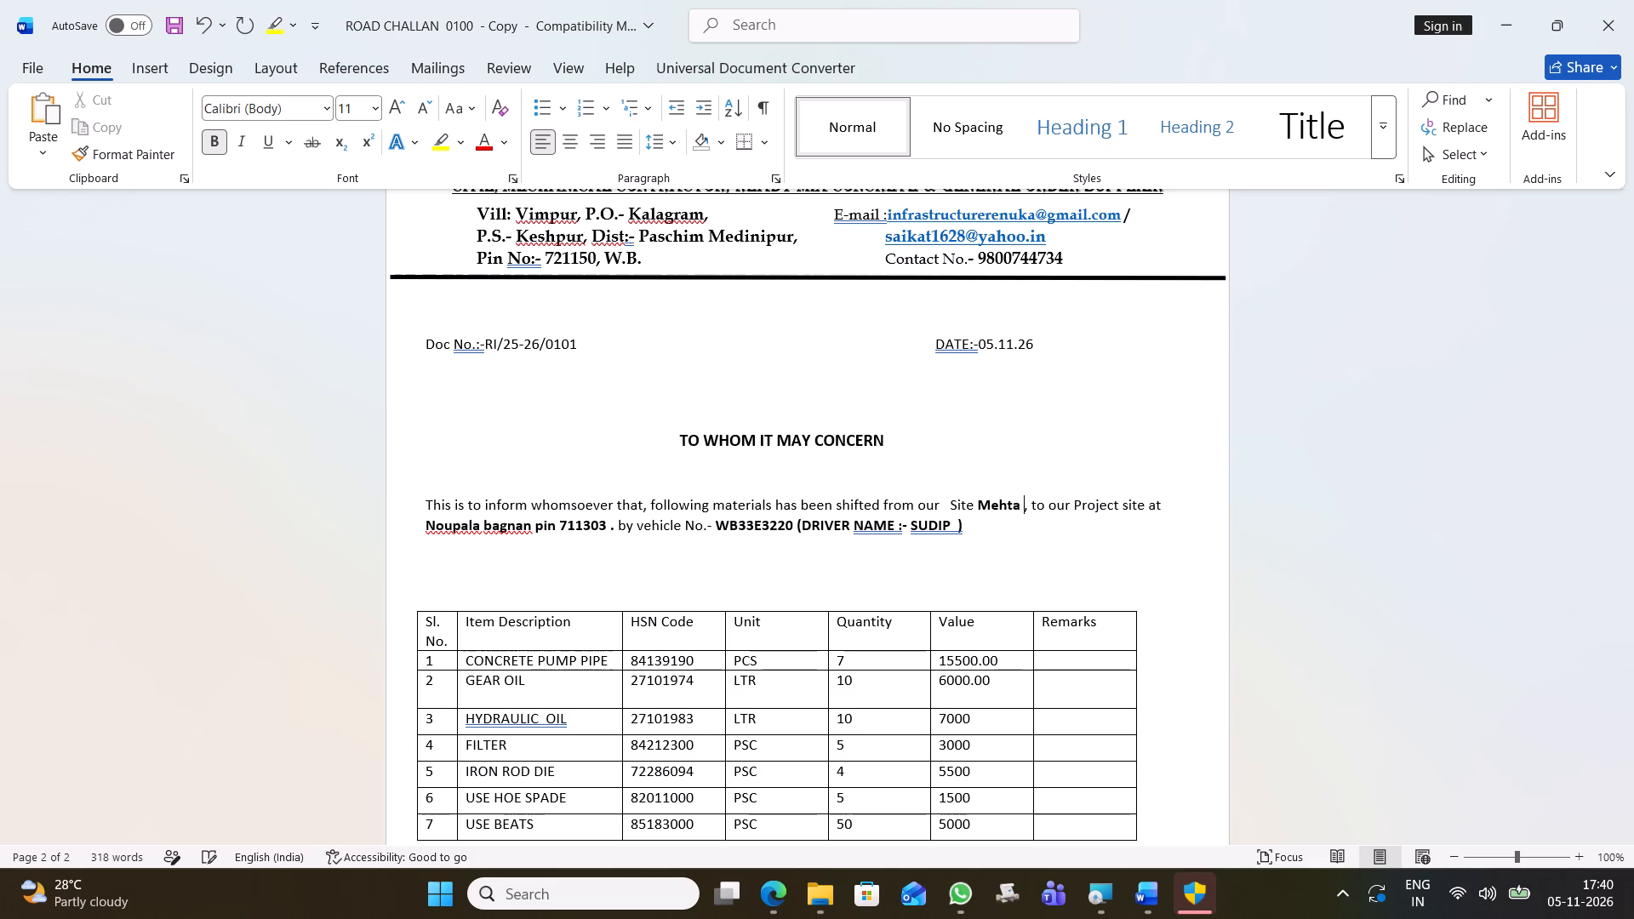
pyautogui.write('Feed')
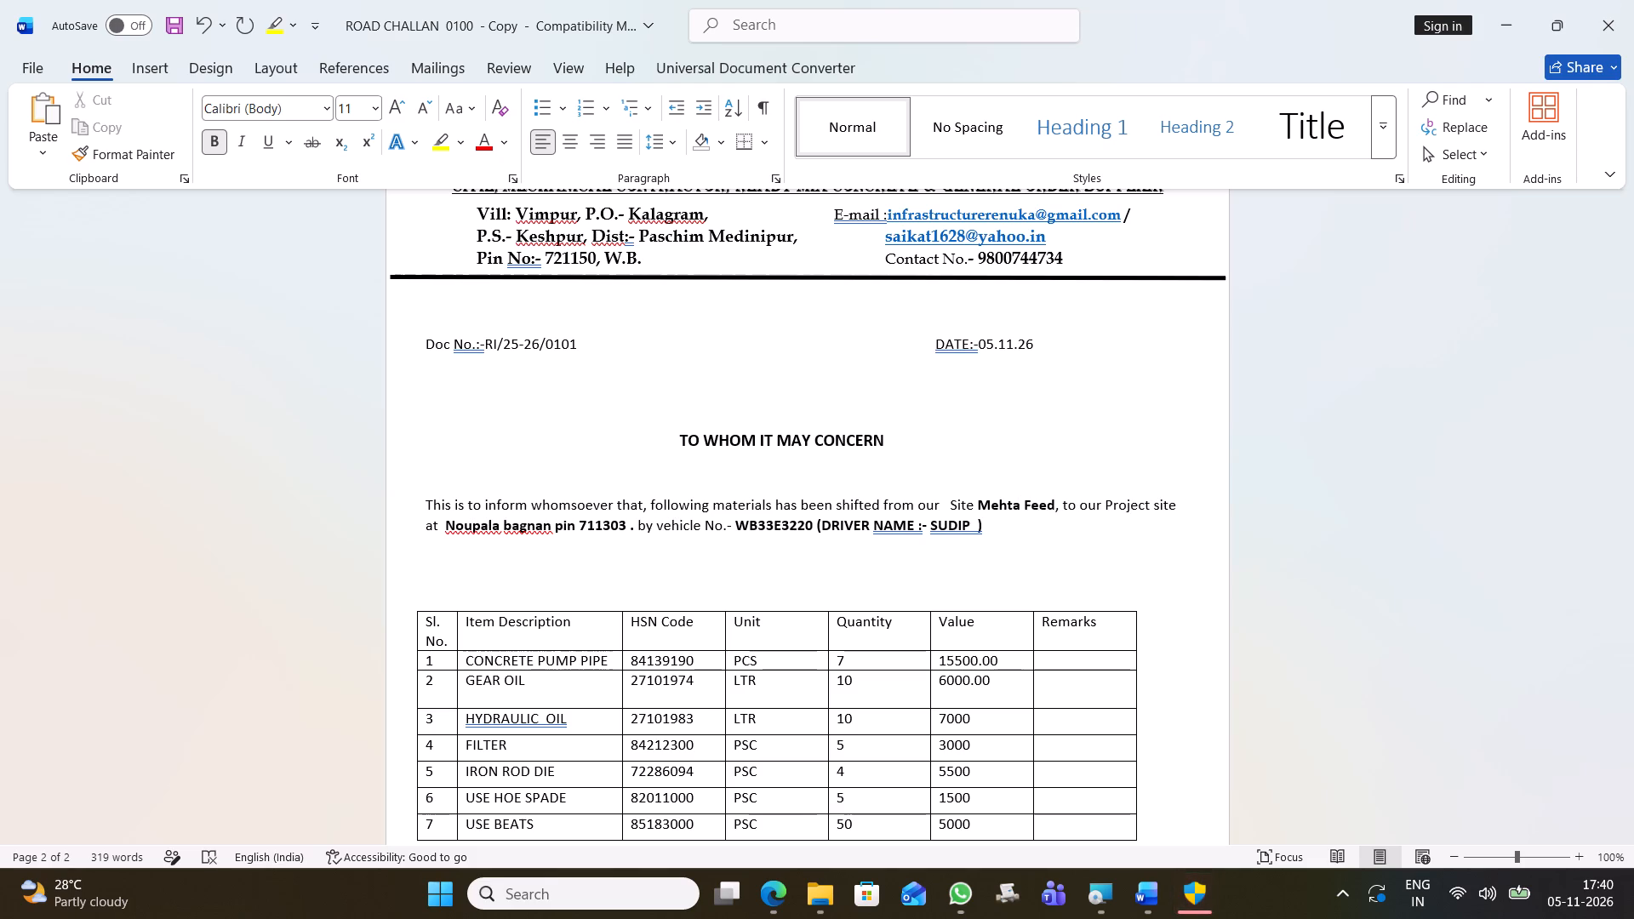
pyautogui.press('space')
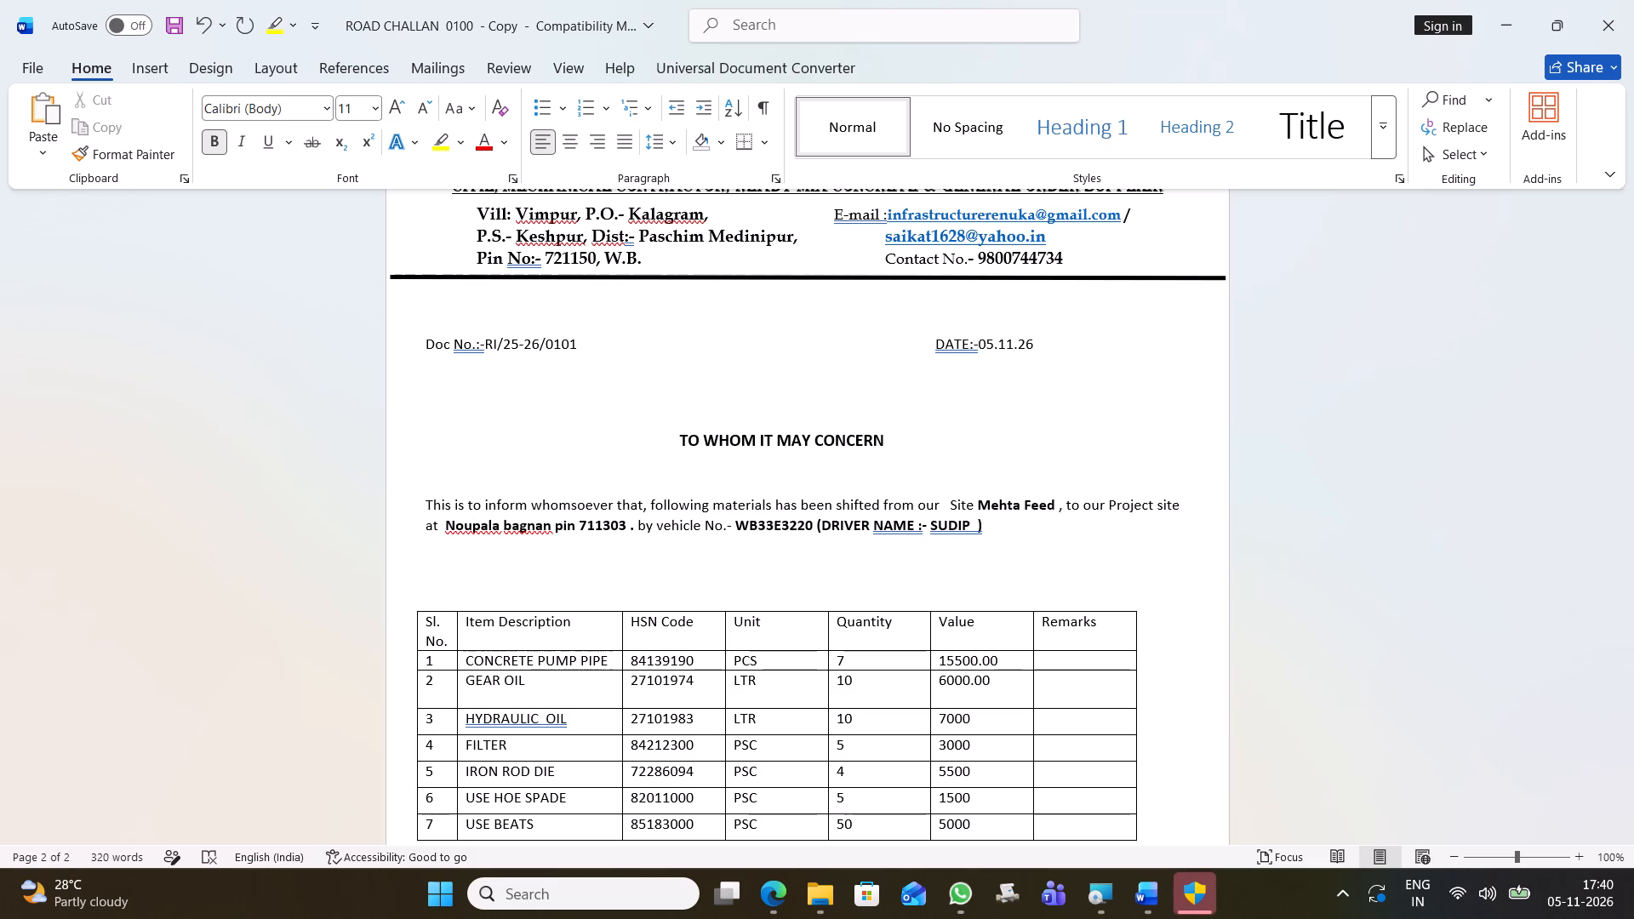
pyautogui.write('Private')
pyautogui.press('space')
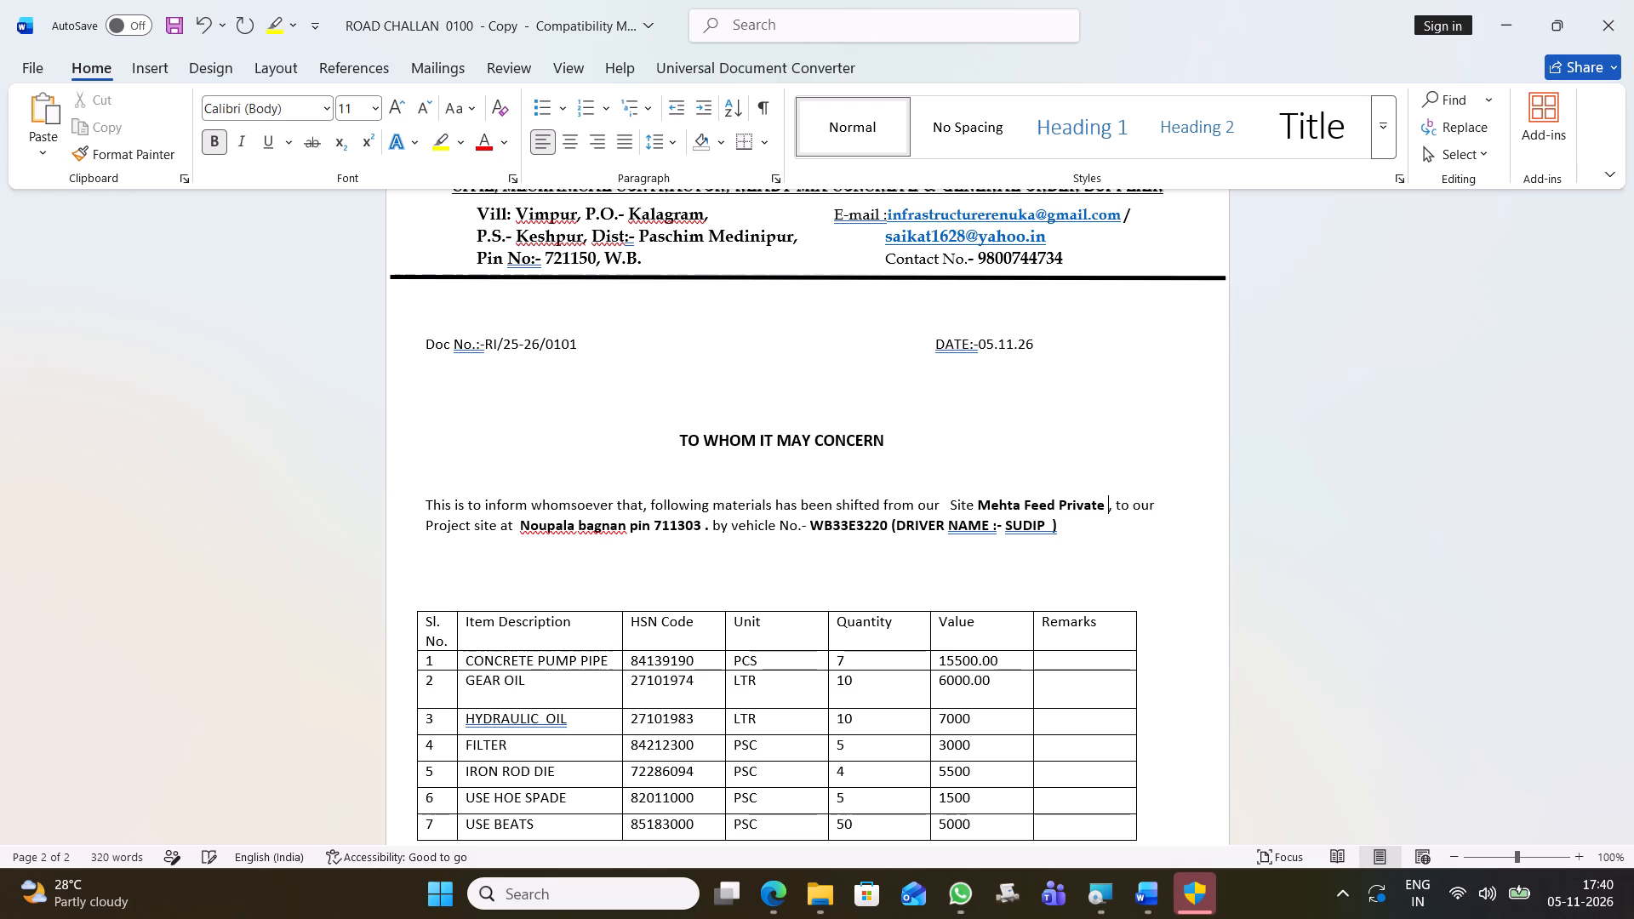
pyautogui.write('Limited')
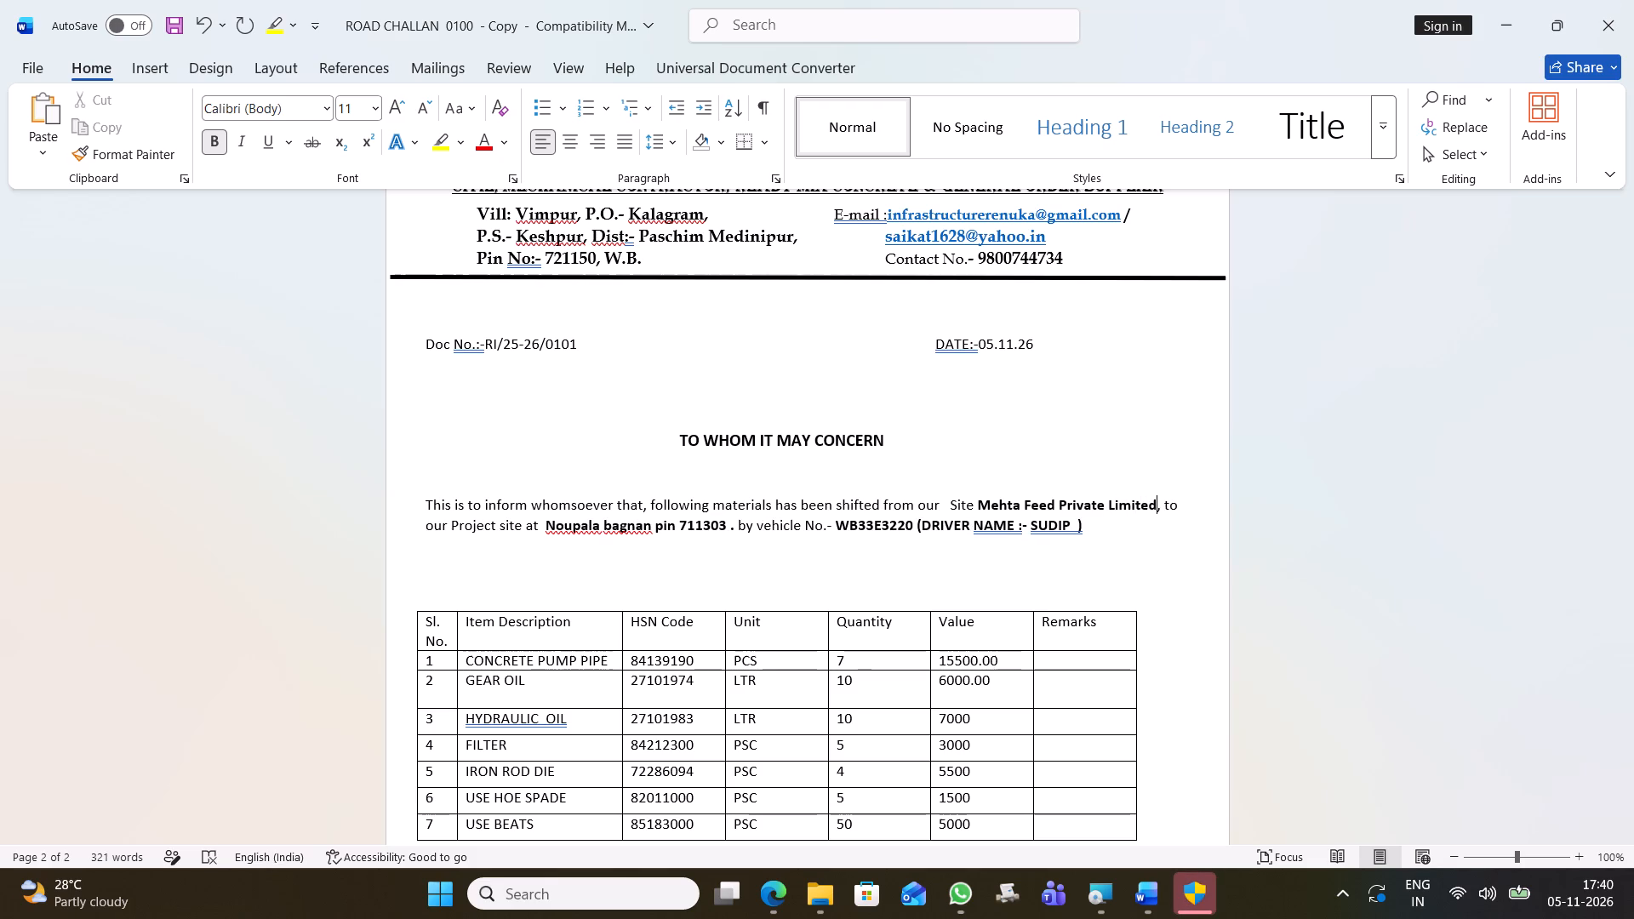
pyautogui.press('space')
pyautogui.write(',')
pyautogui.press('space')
# Add "Vidyasagar Industrial Park ," and the site's postal code after the Mehta Feed company name.
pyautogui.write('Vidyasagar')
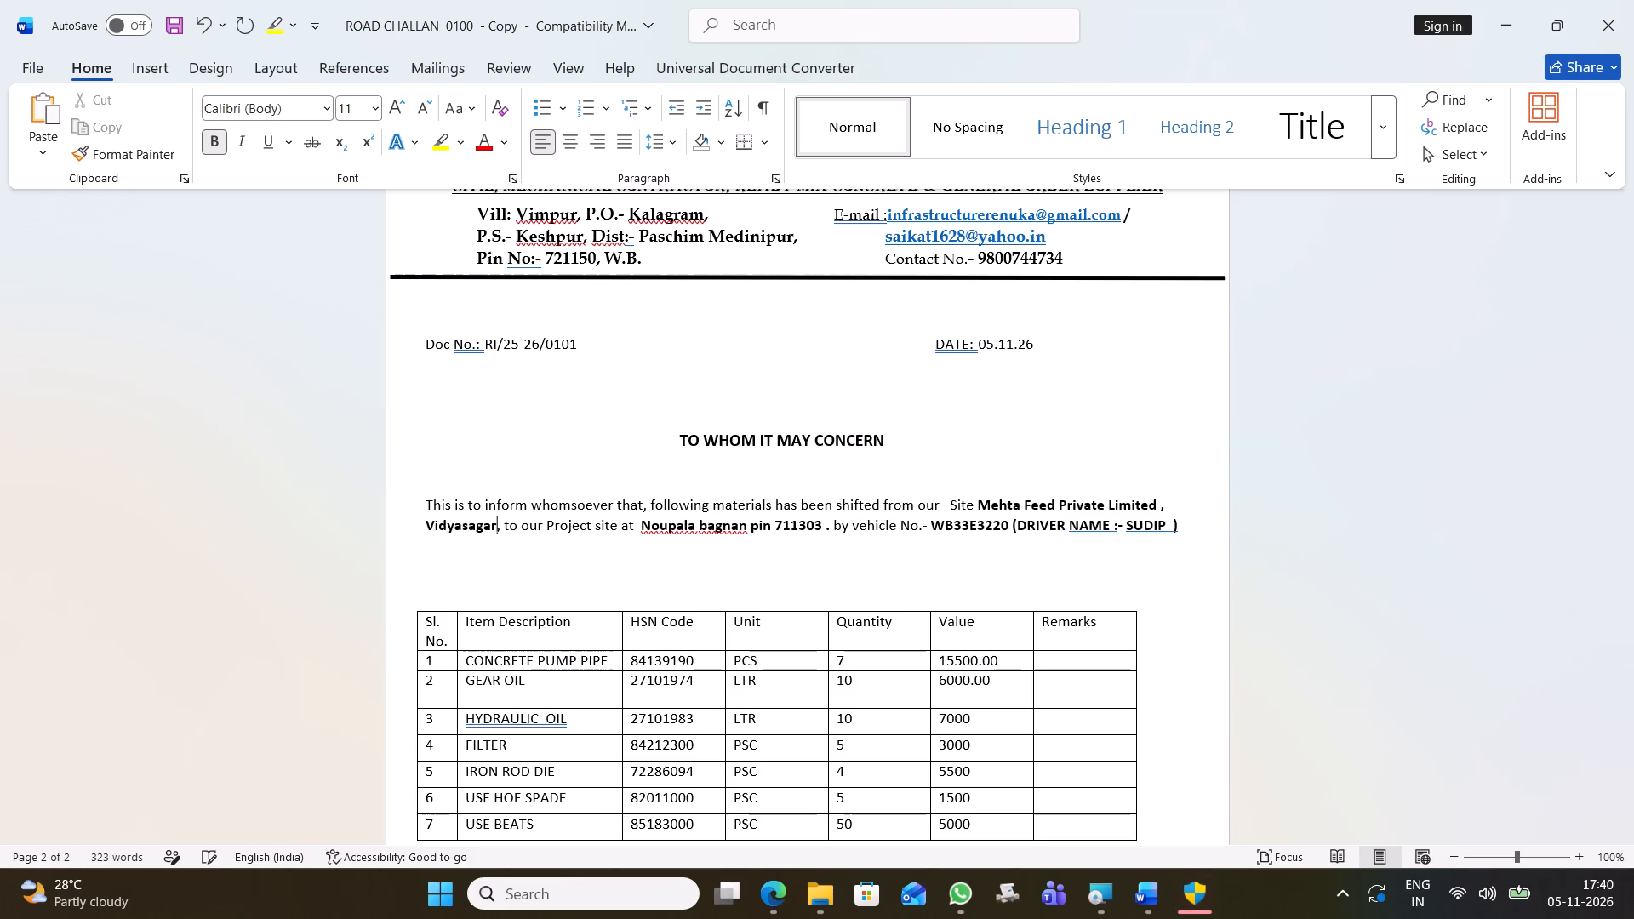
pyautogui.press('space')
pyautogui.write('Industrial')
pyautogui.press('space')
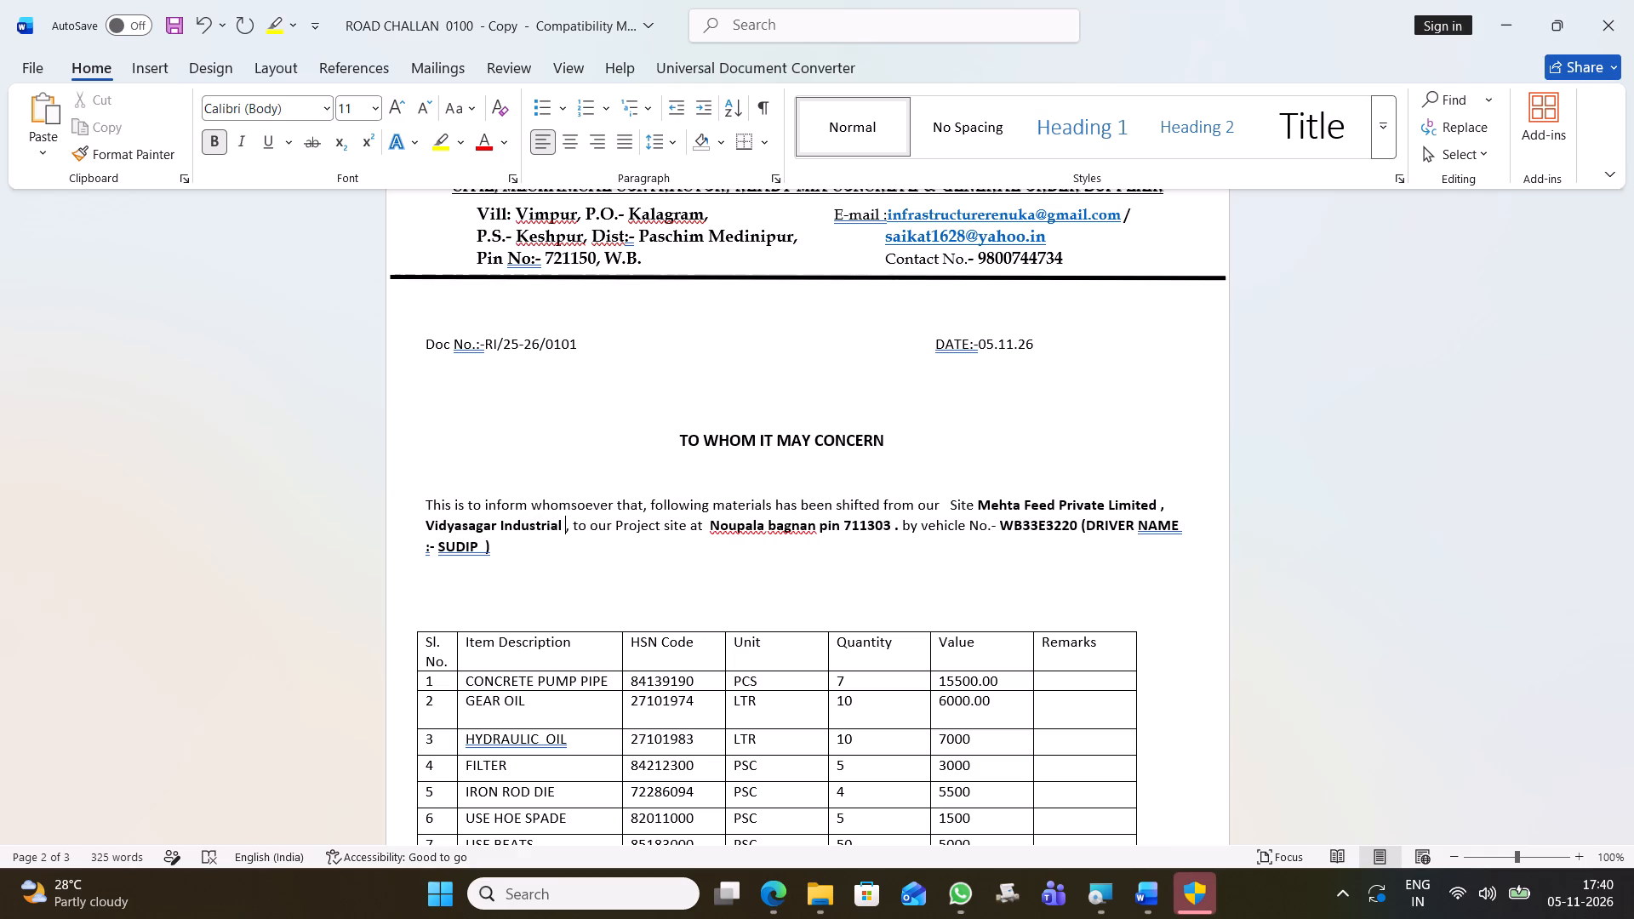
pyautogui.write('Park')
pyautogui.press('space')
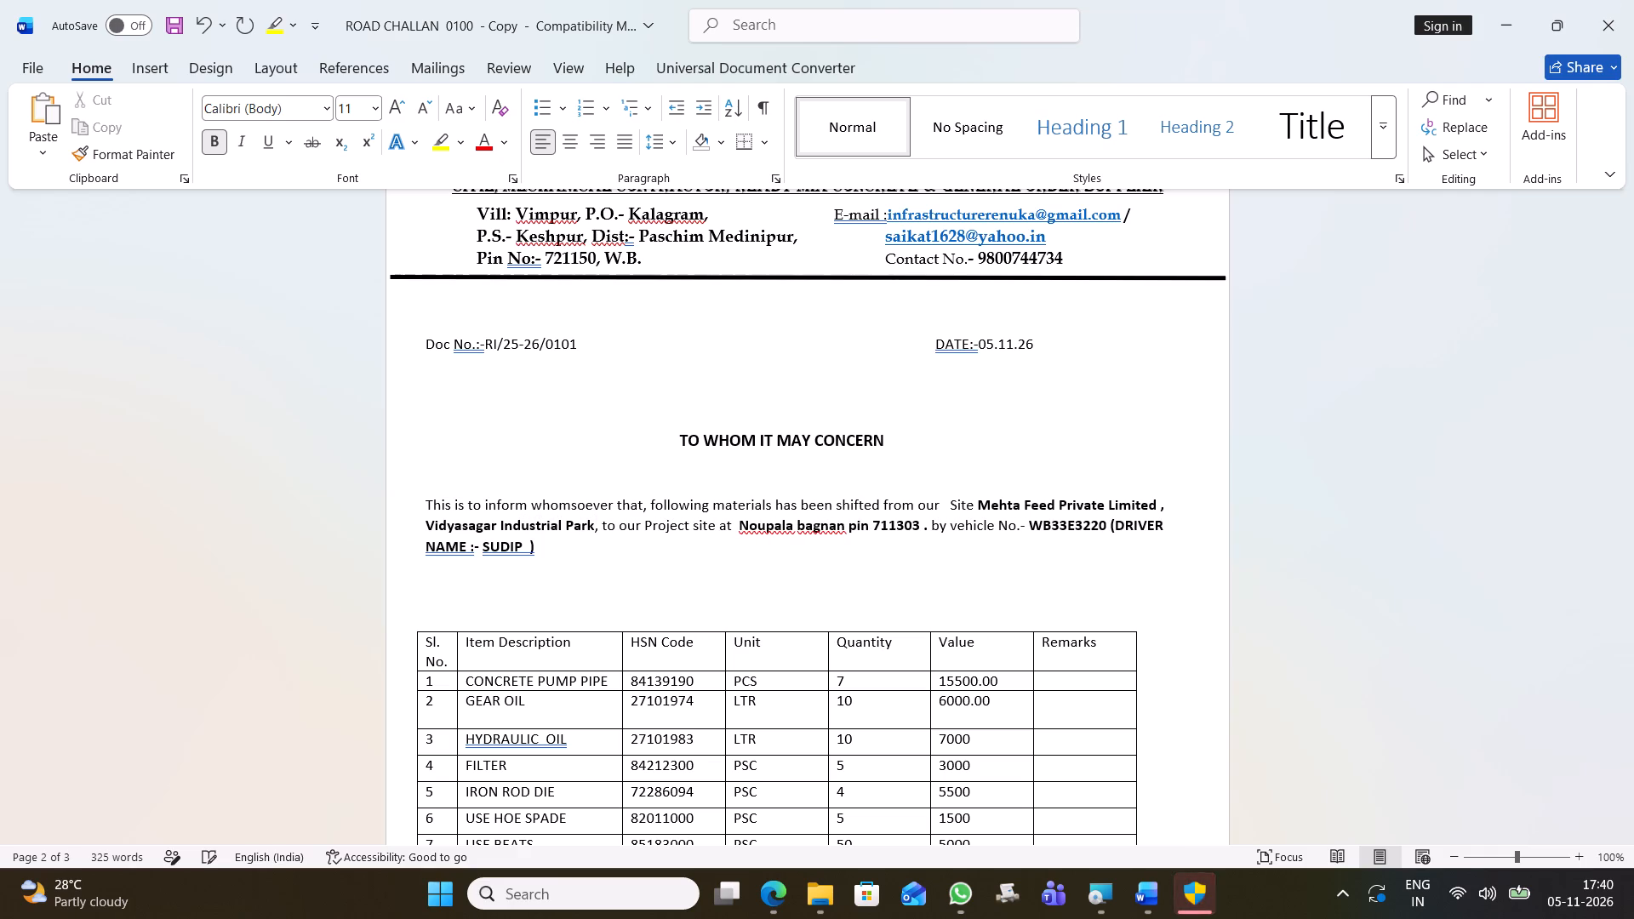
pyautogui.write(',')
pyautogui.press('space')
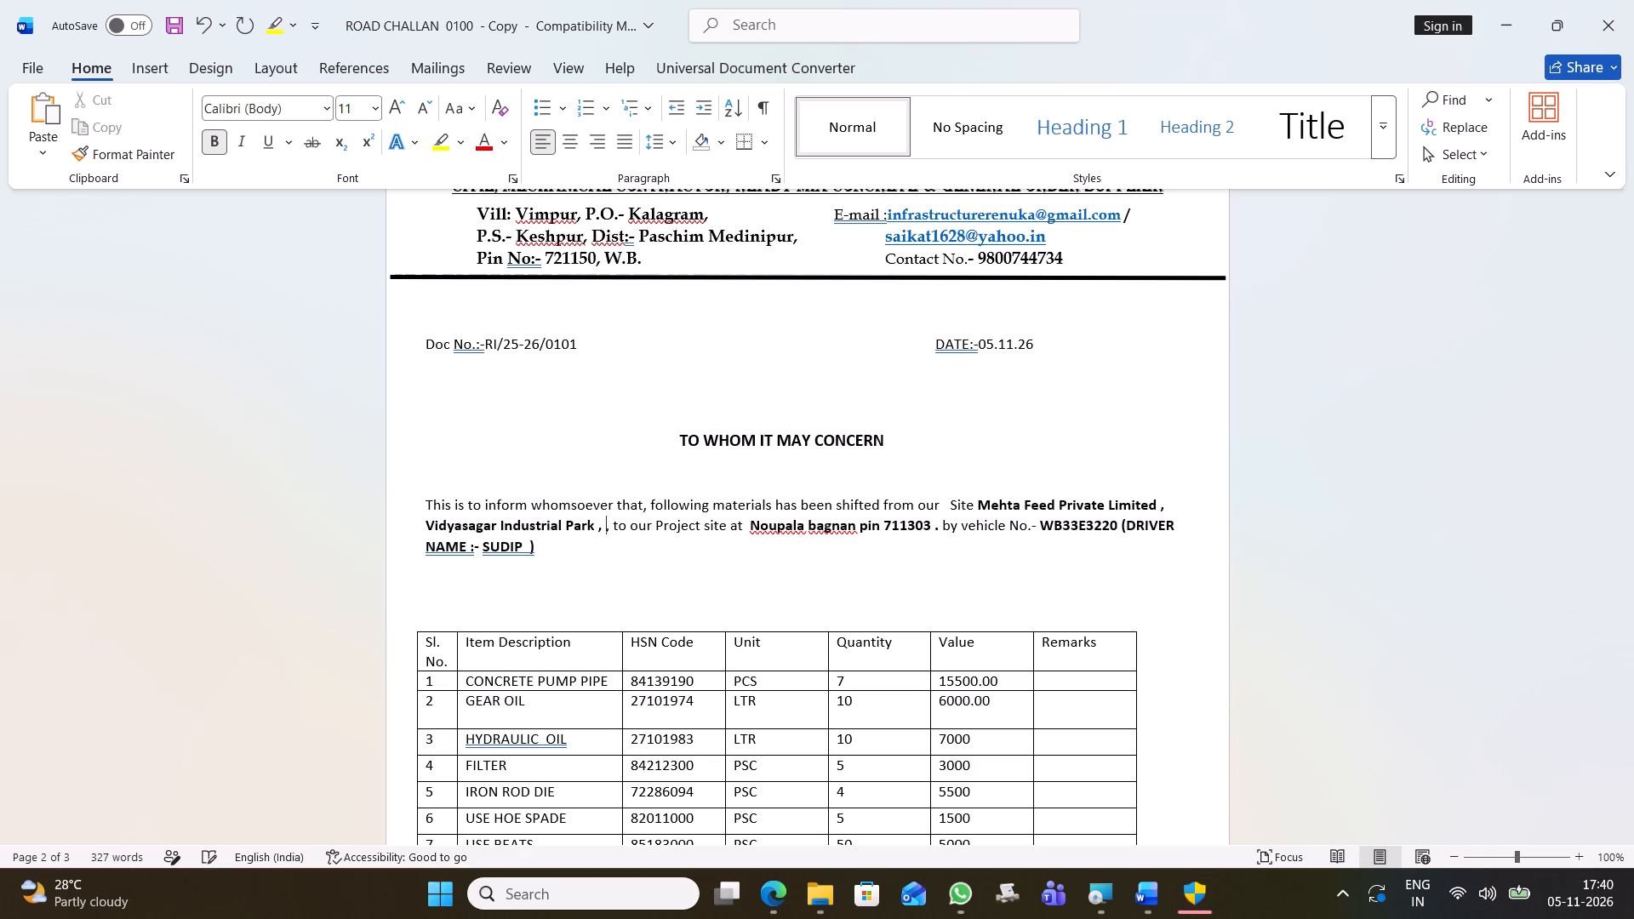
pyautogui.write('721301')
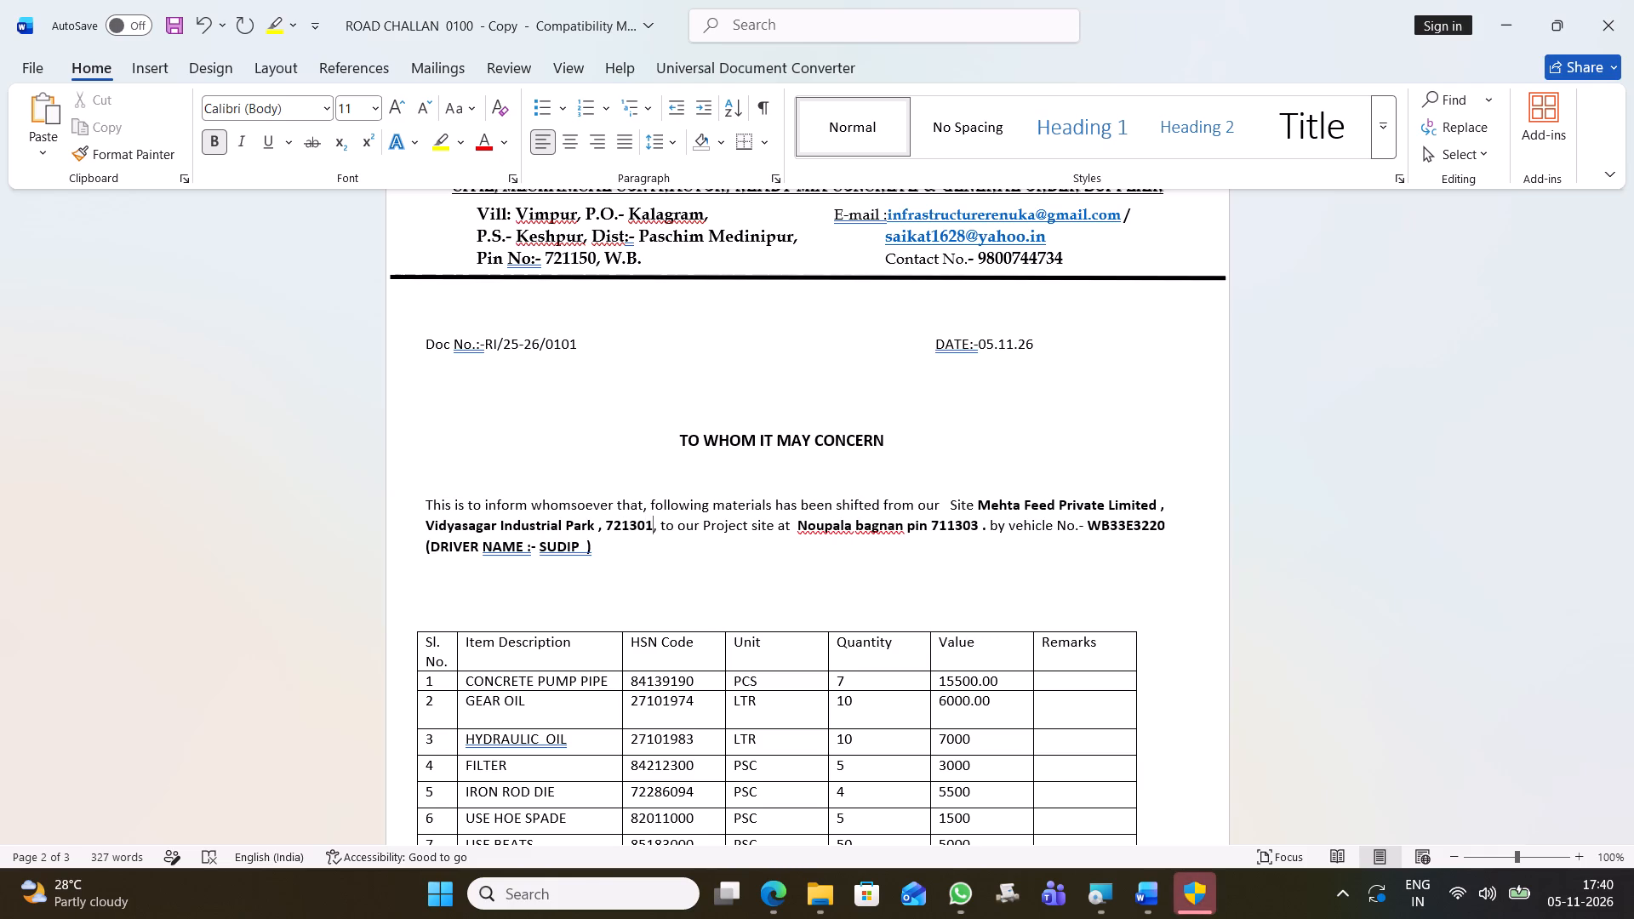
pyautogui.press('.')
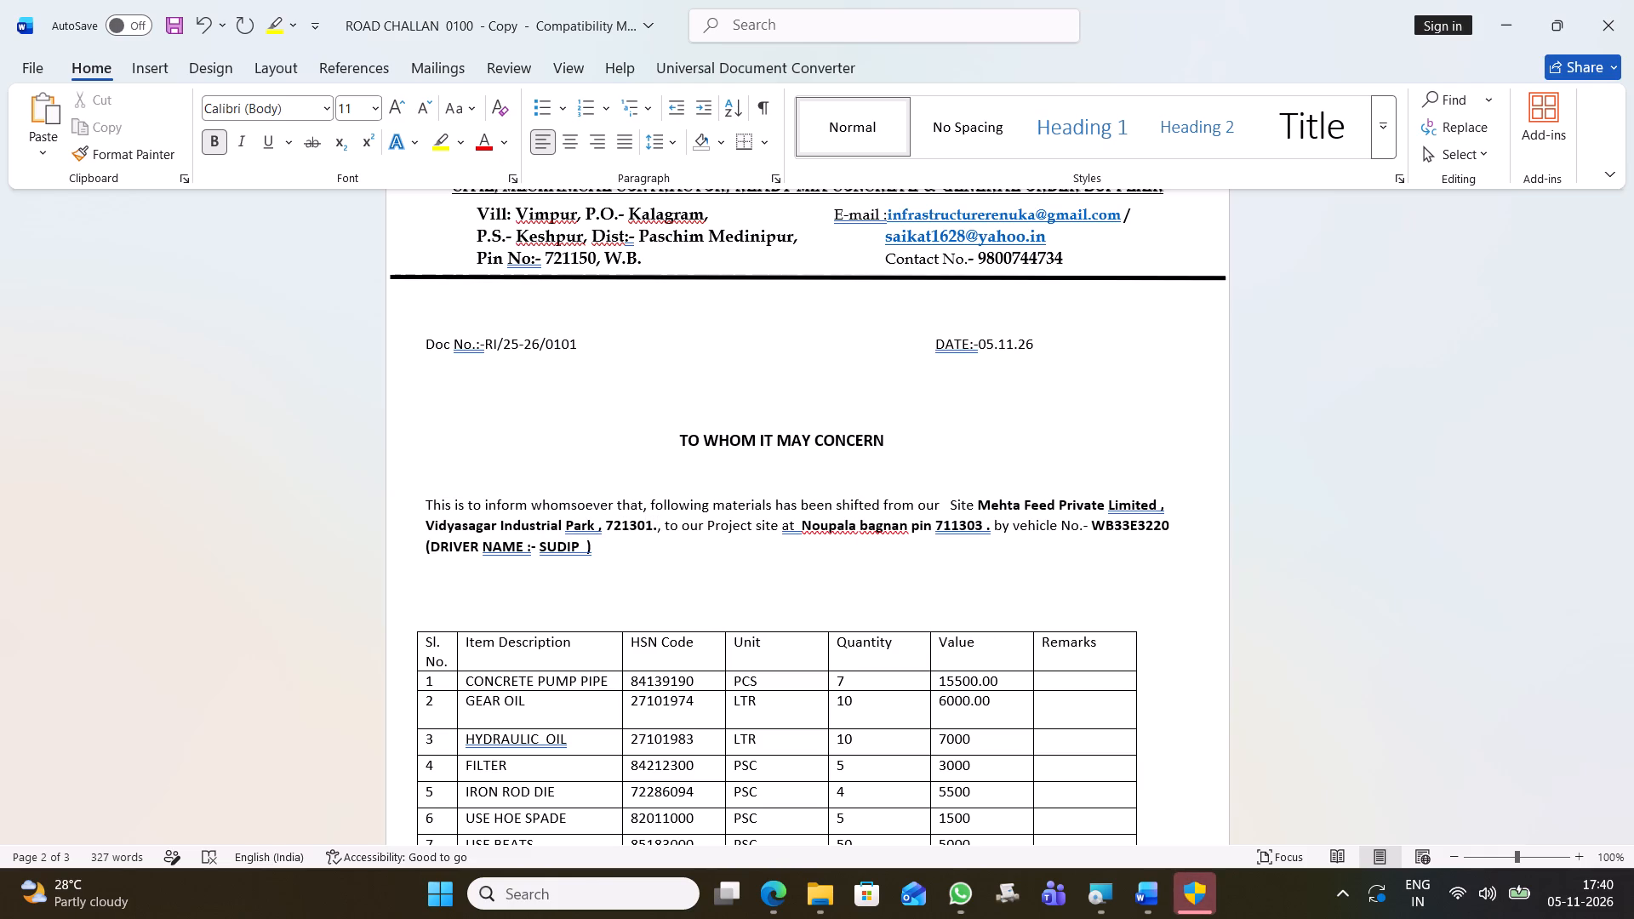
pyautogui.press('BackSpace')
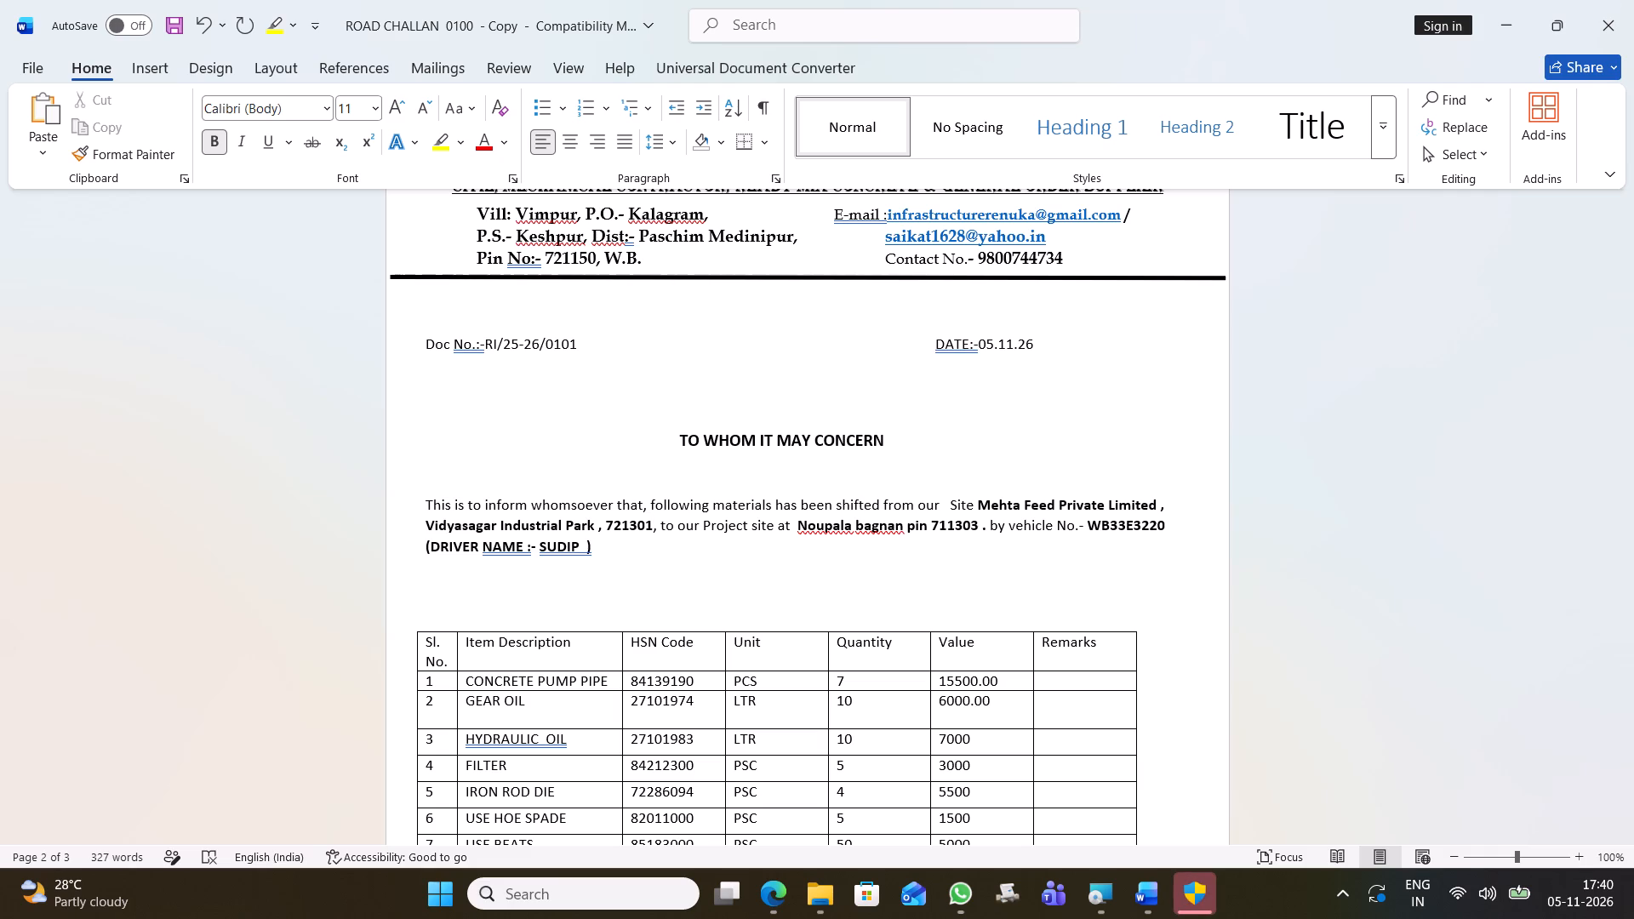
# Remove the commas after "Industrial Park" and "Private Limited" in the origin site text.
pyautogui.click(603, 528)
pyautogui.press('BackSpace')
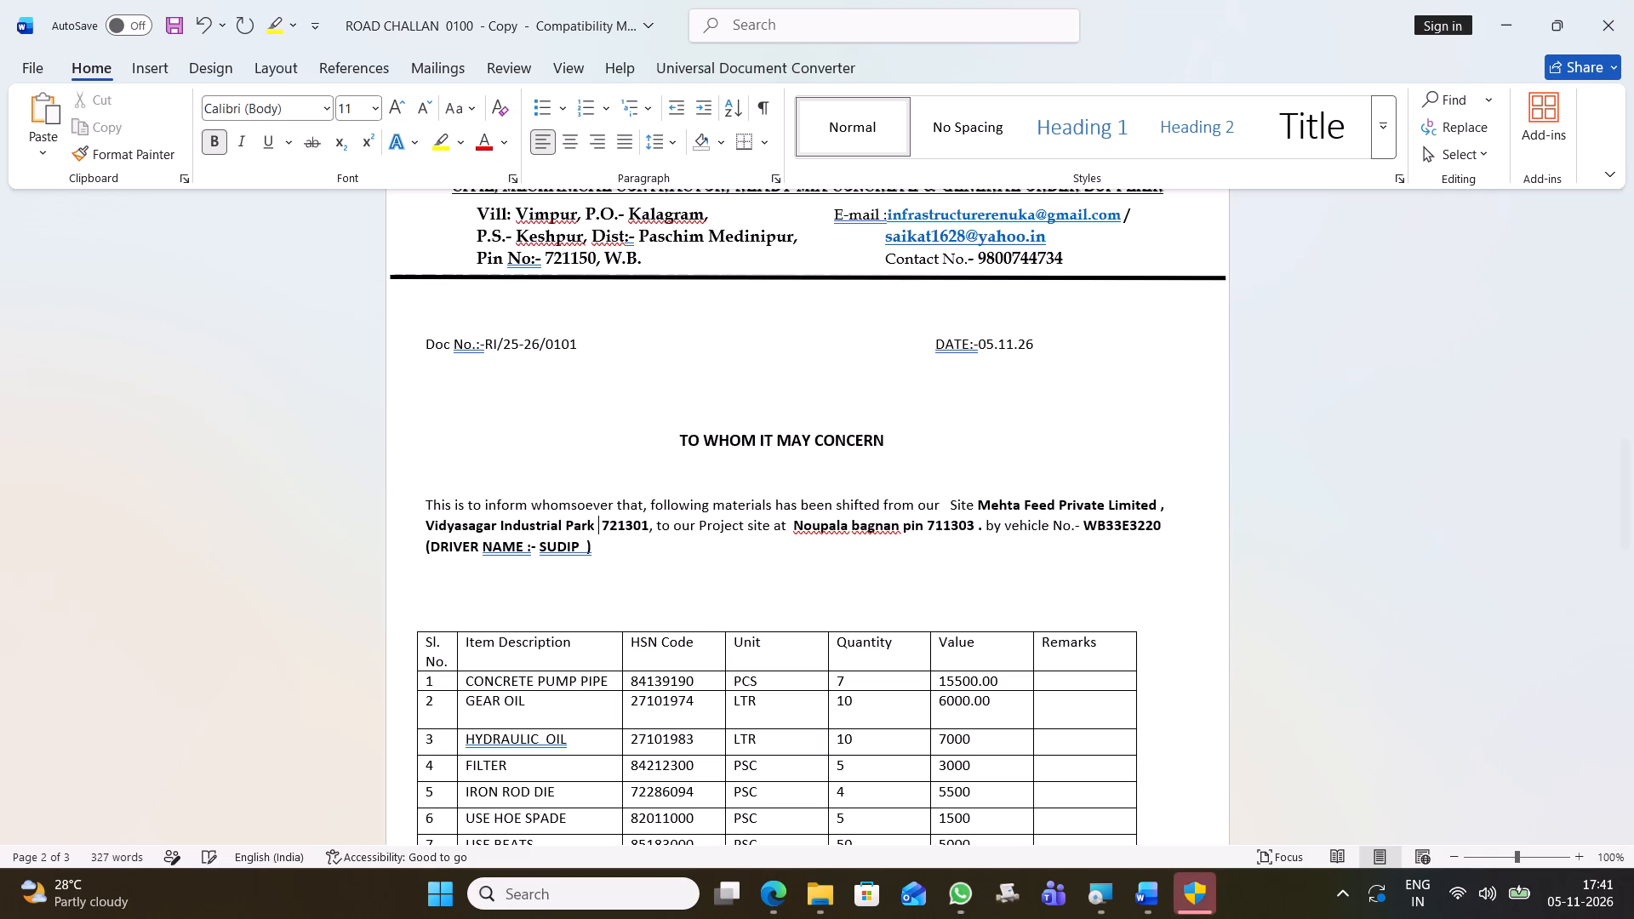
pyautogui.click(1164, 505)
pyautogui.press('BackSpace')
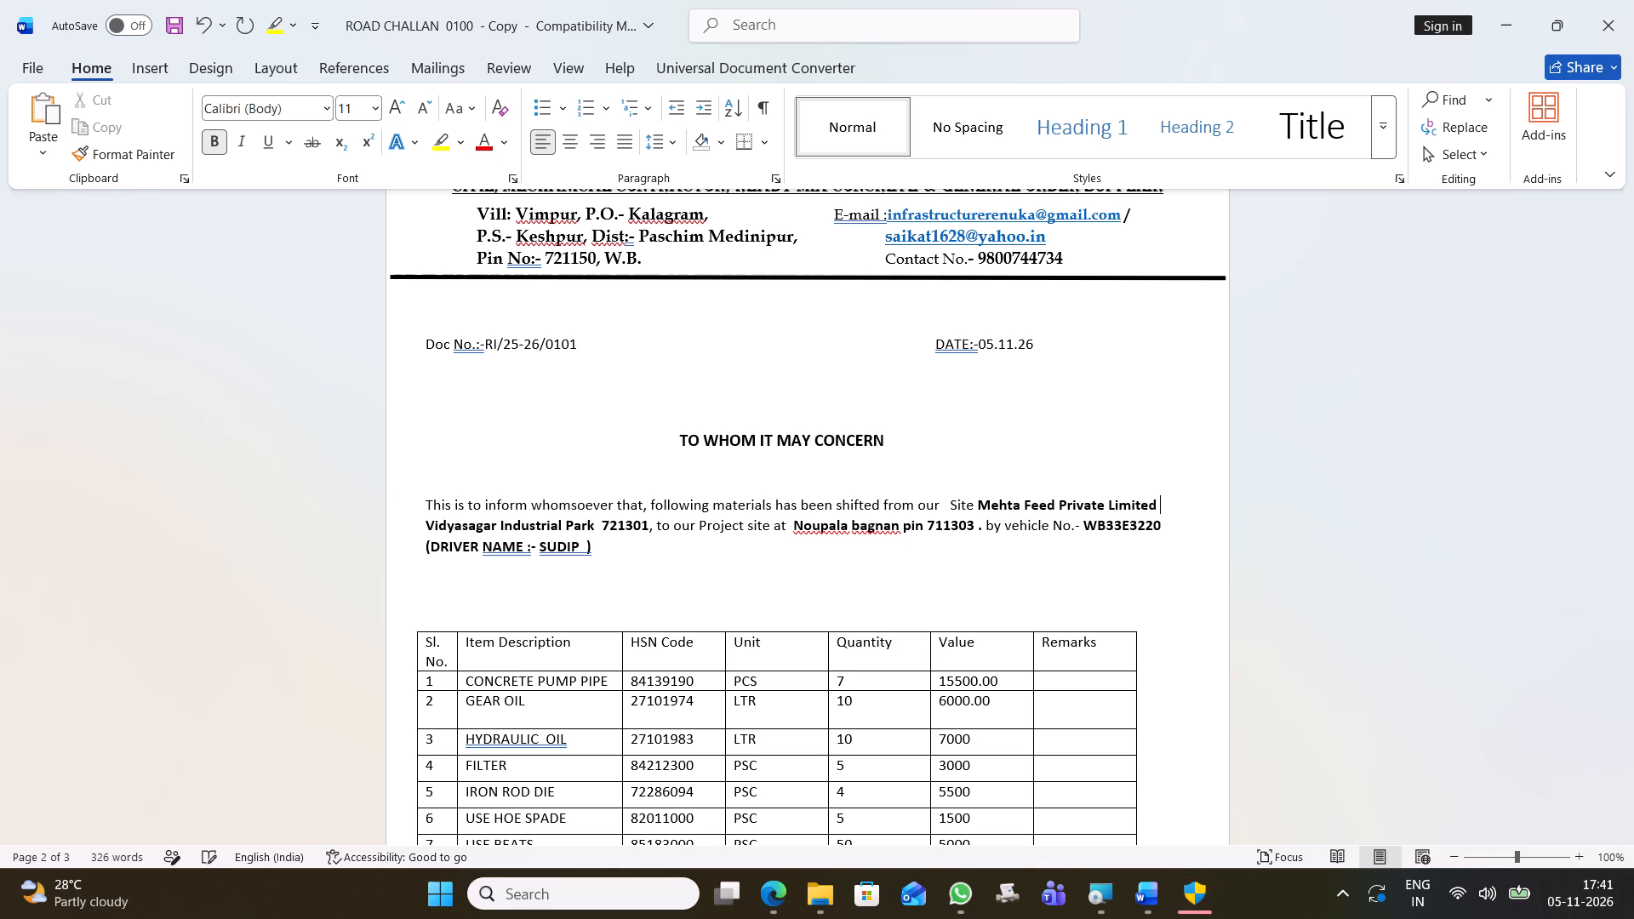
# Replace the word "Project" with "RMC Plant" in the destination phrase of the challan paragraph.
pyautogui.click(740, 528)
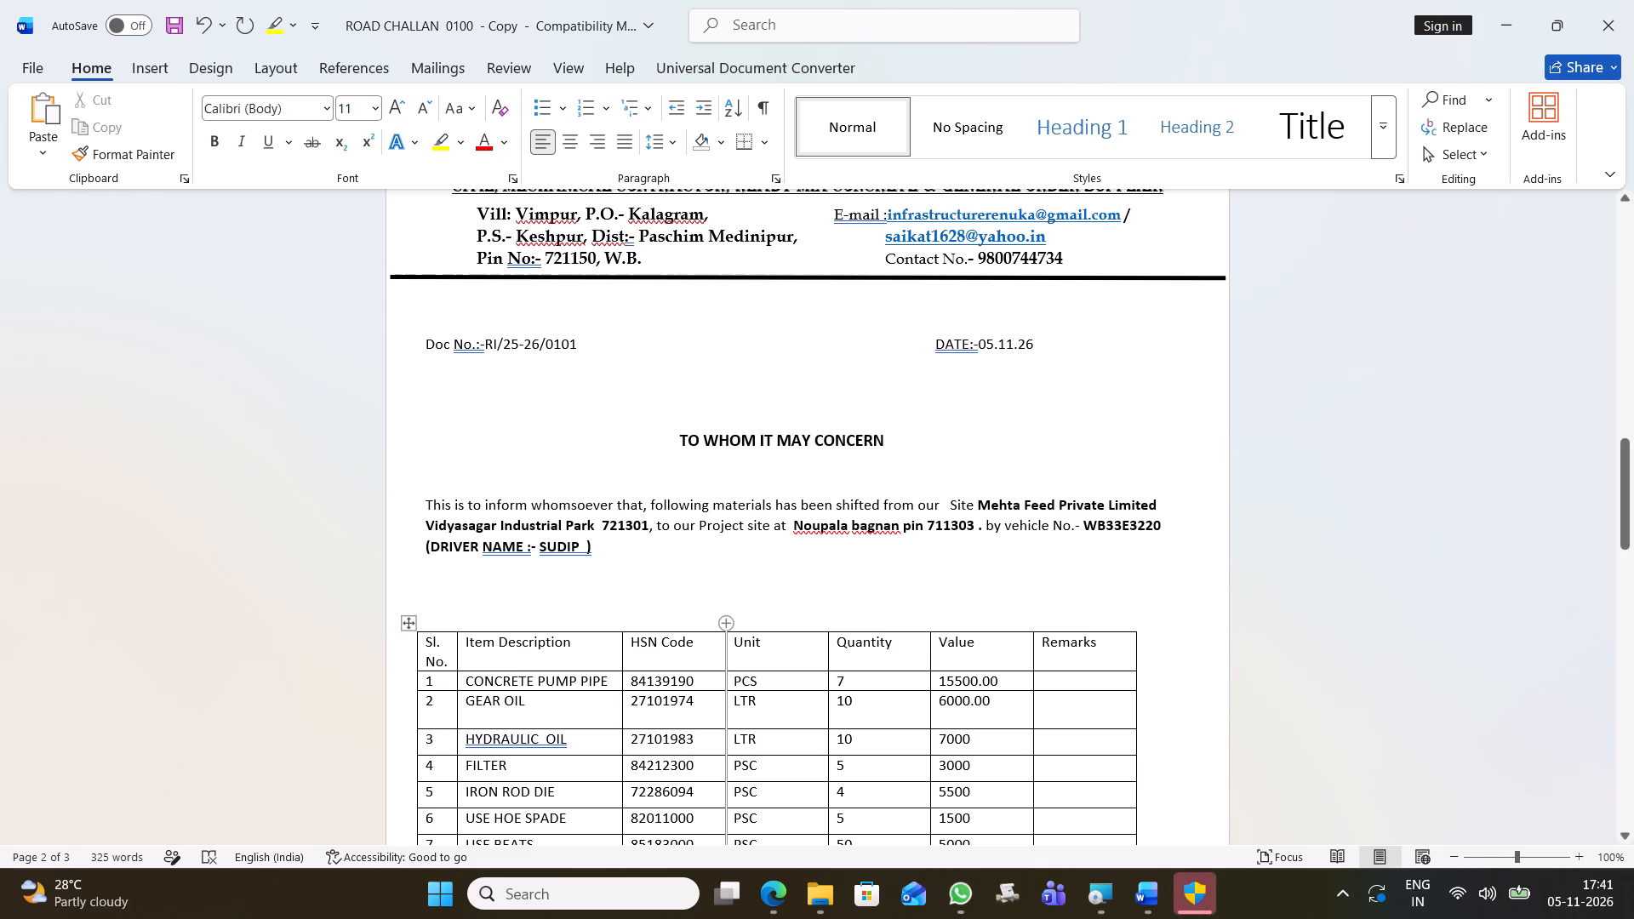
pyautogui.press('Right')
pyautogui.press('BackSpace')
pyautogui.press('BackSpace')
pyautogui.press('BackSpace')
pyautogui.press('BackSpace')
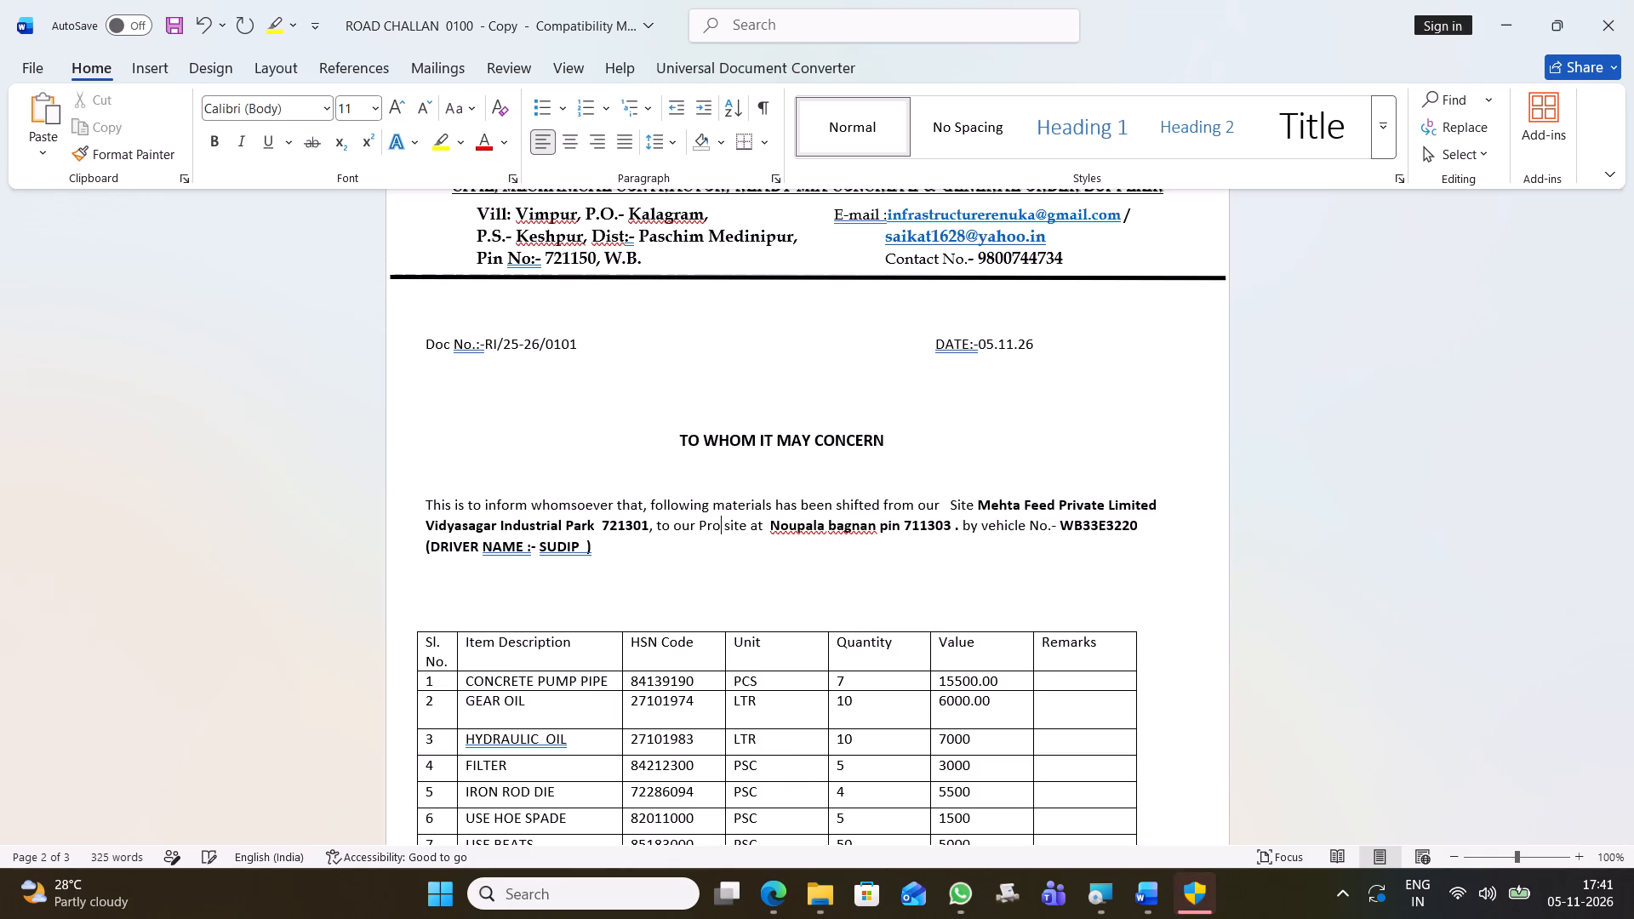
pyautogui.press('BackSpace')
pyautogui.press('BackSpace')
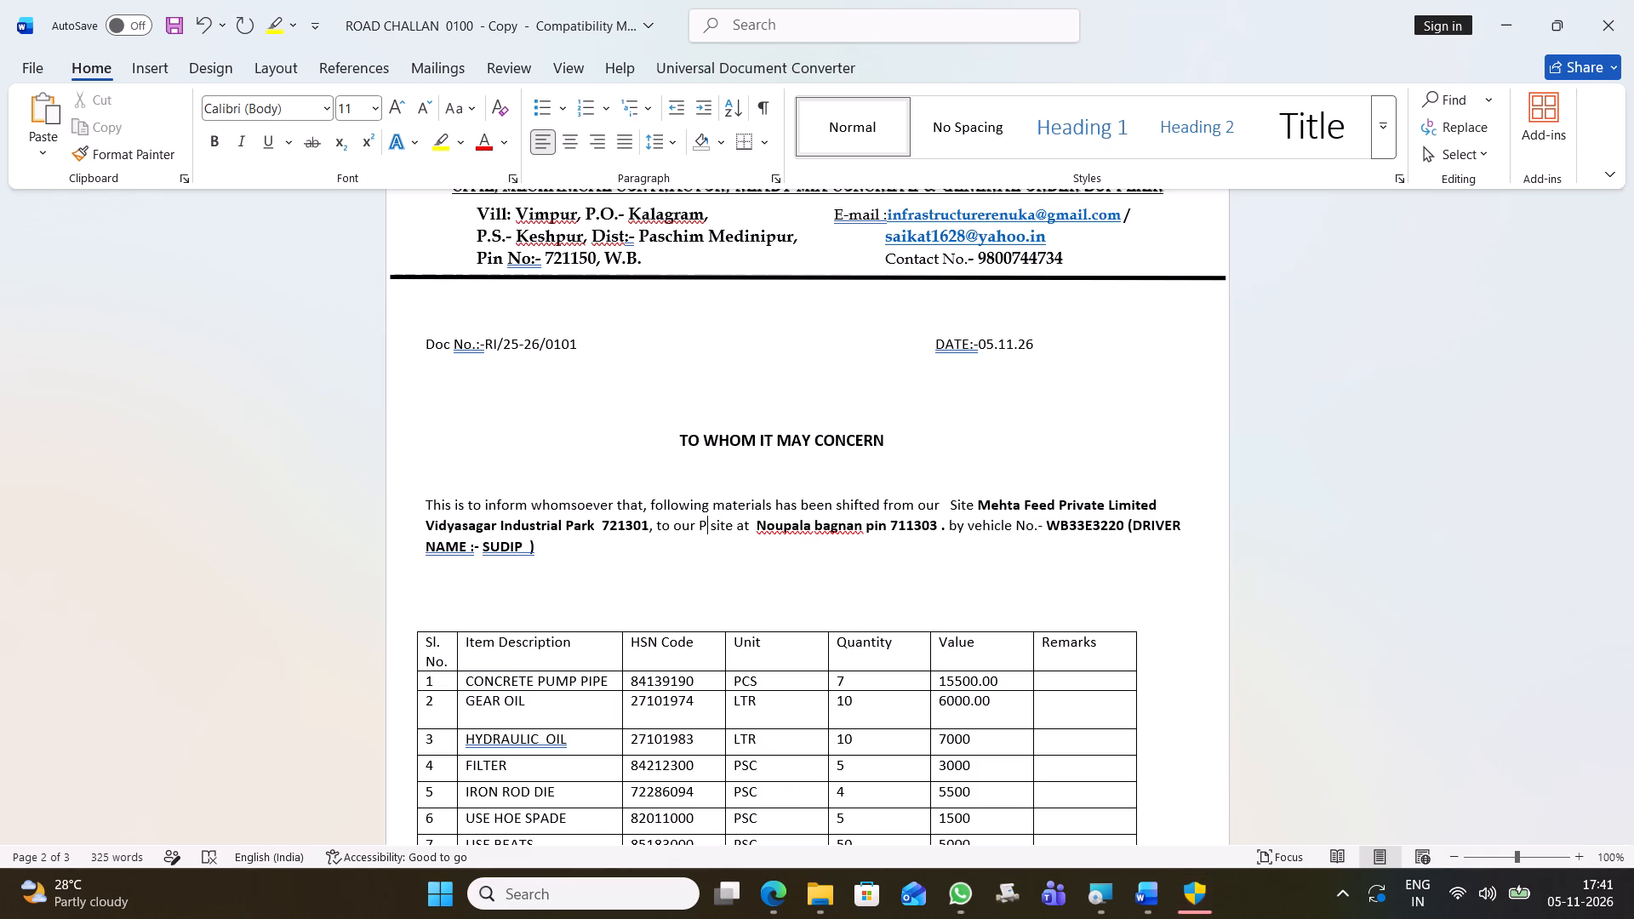
pyautogui.press('BackSpace')
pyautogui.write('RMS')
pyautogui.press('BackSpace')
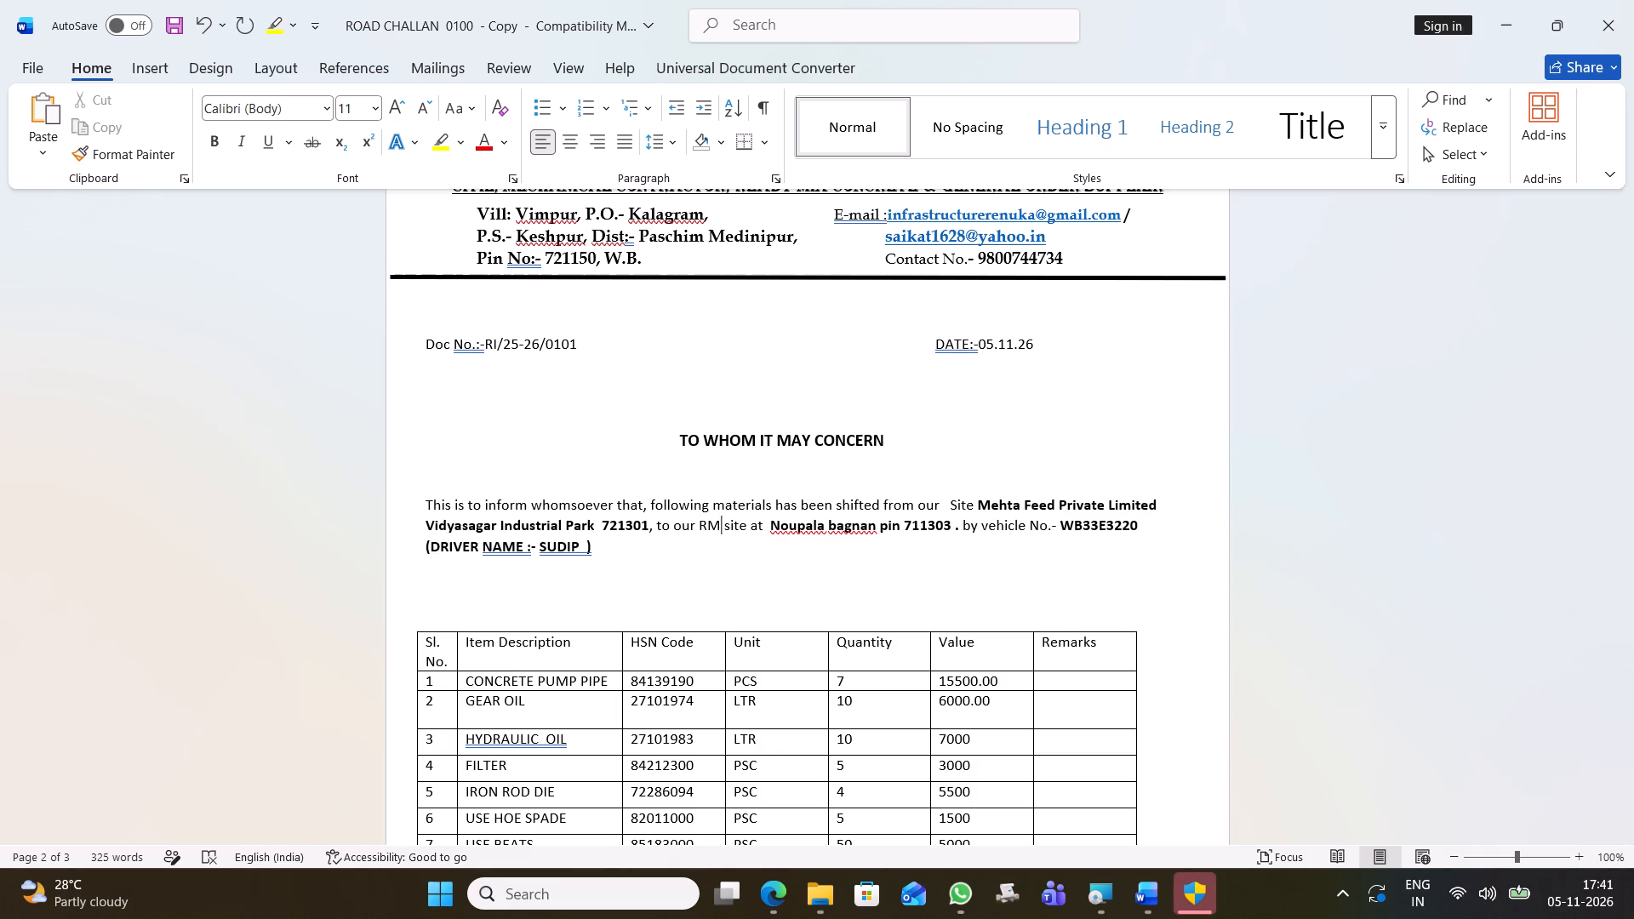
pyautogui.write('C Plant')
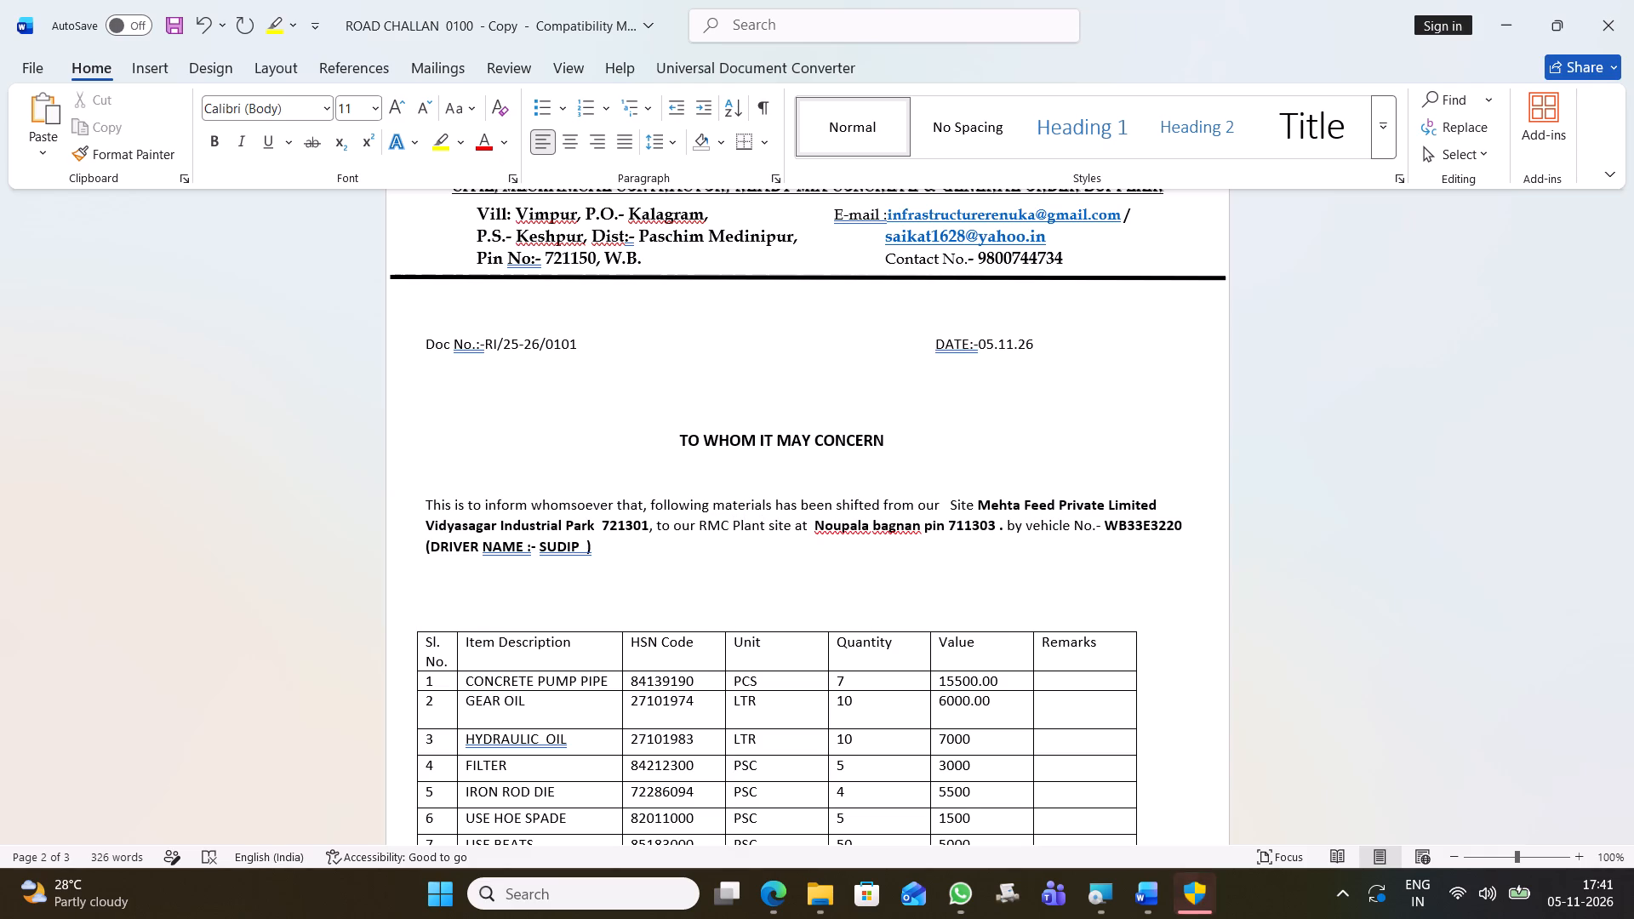
# Remove the extra spaces between "our" and "Site" before the Mehta Feed company name.
pyautogui.click(951, 508)
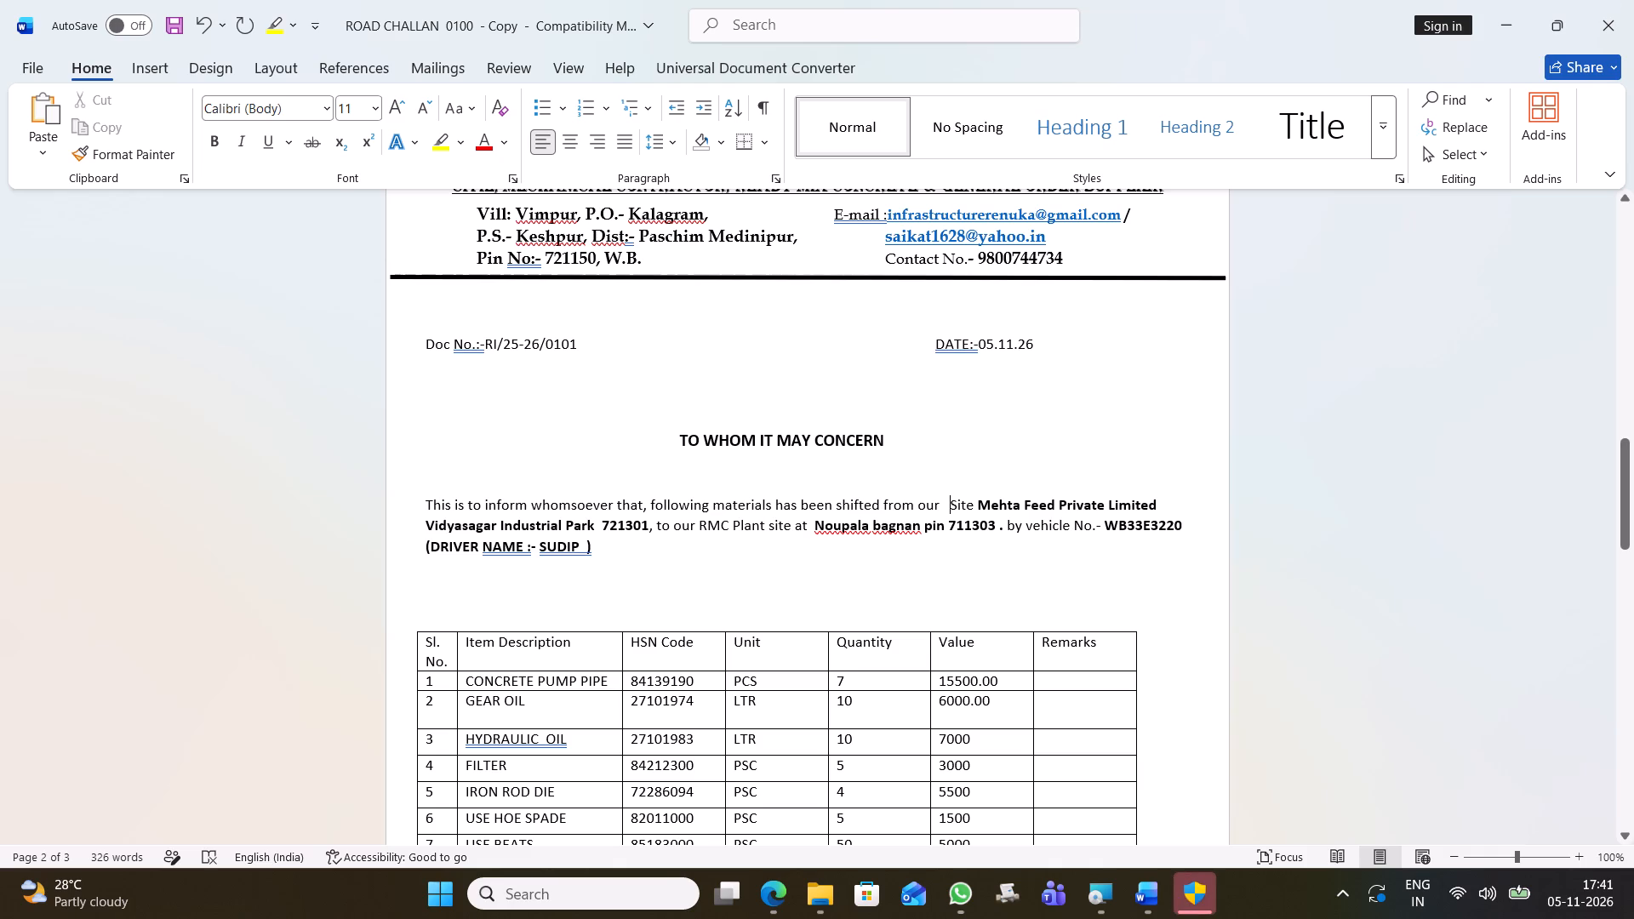
pyautogui.press('BackSpace')
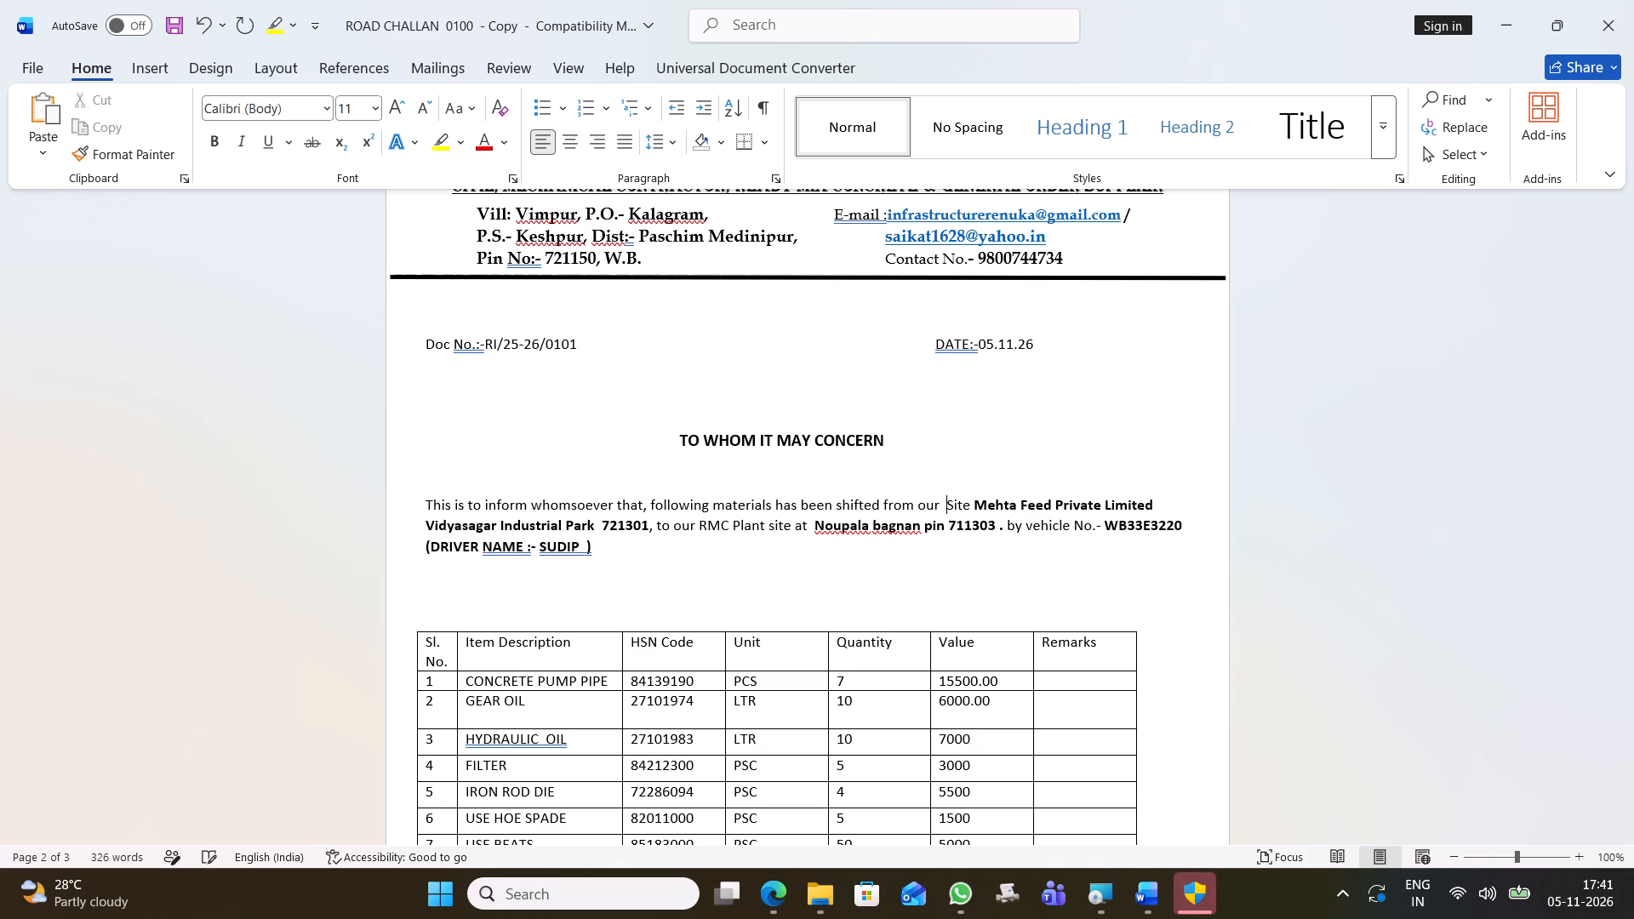
pyautogui.press('BackSpace')
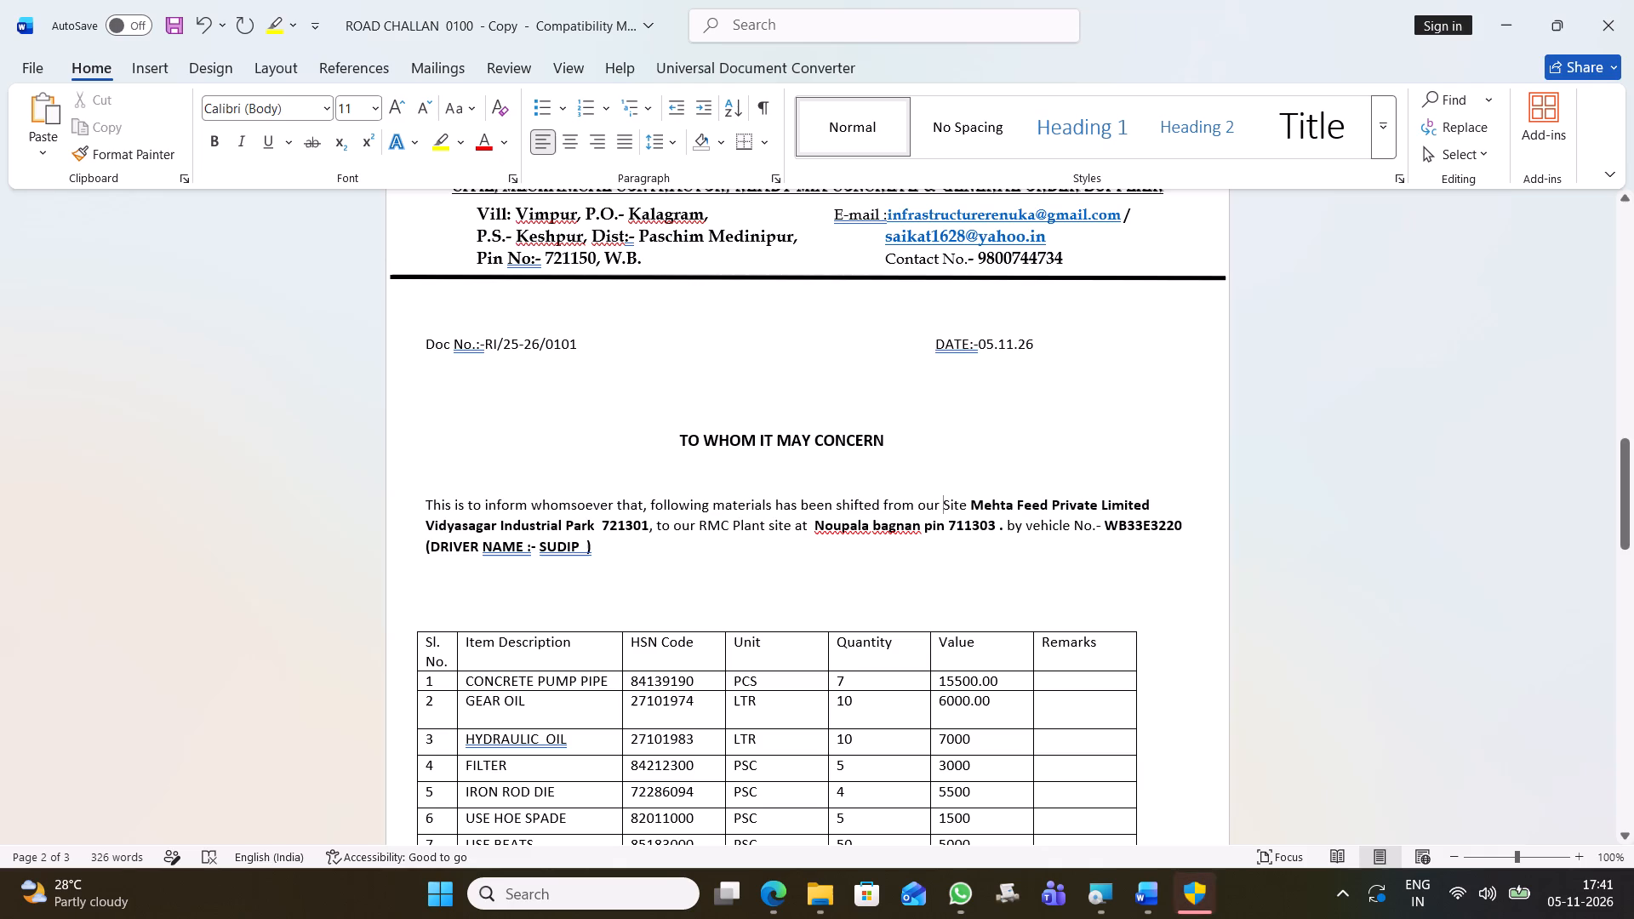
# Move the word "Site" from before "Mehta Feed Private Limited" to just after the origin's postal code, preceded by a space.
pyautogui.click(965, 503)
pyautogui.moveTo(965, 503); pyautogui.dragTo(946, 505)
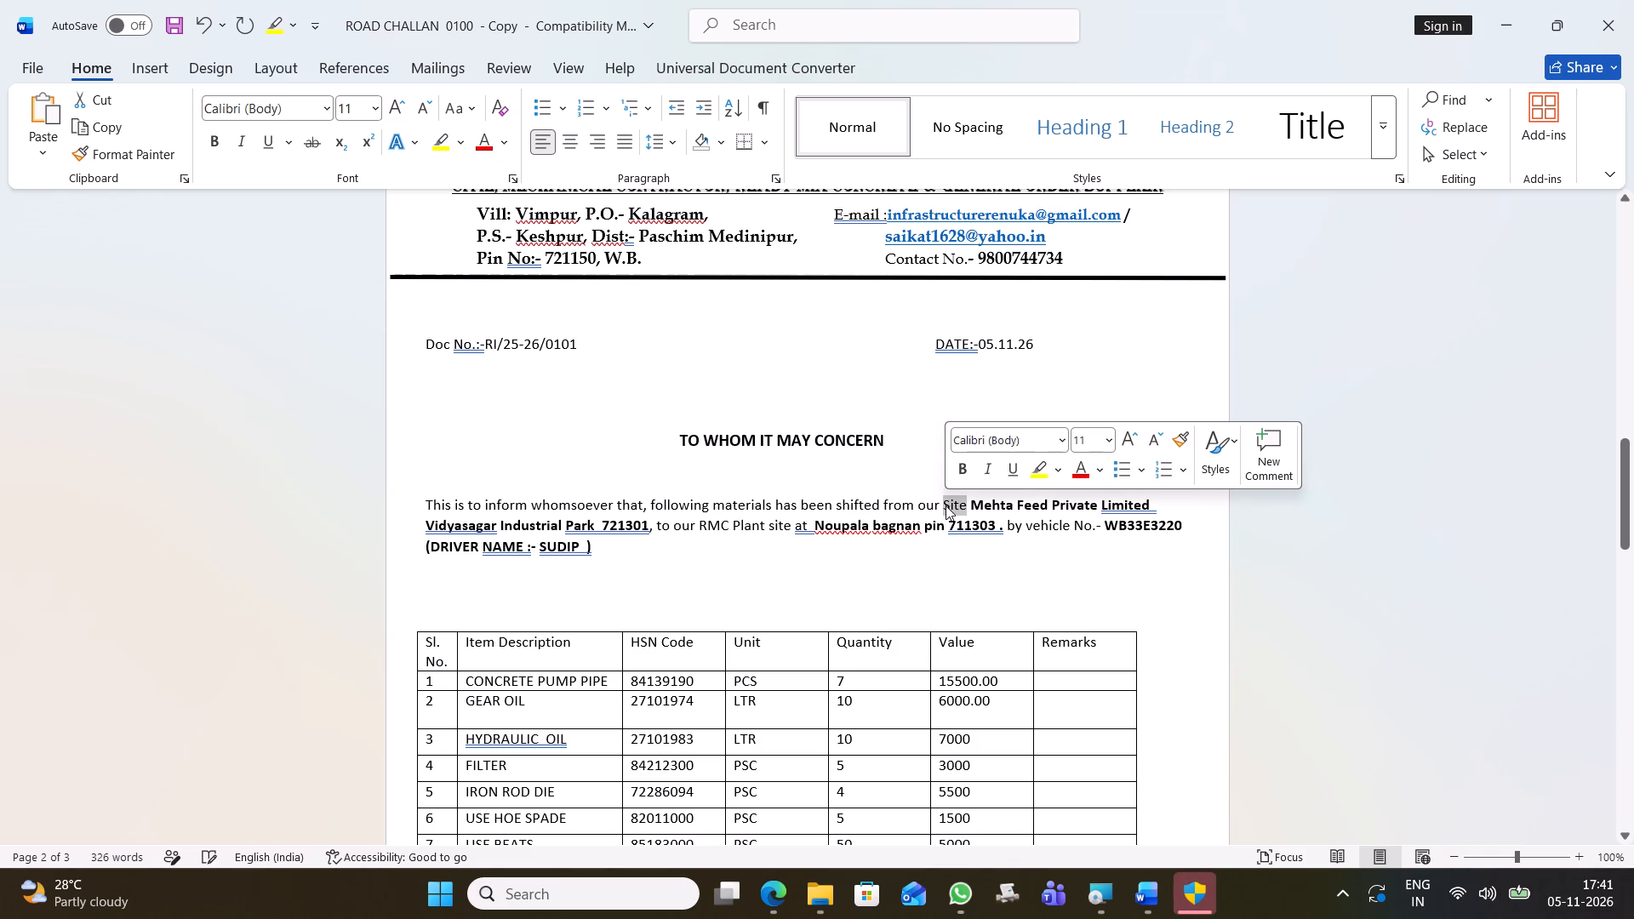
pyautogui.hotkey('ctrl', 'c')
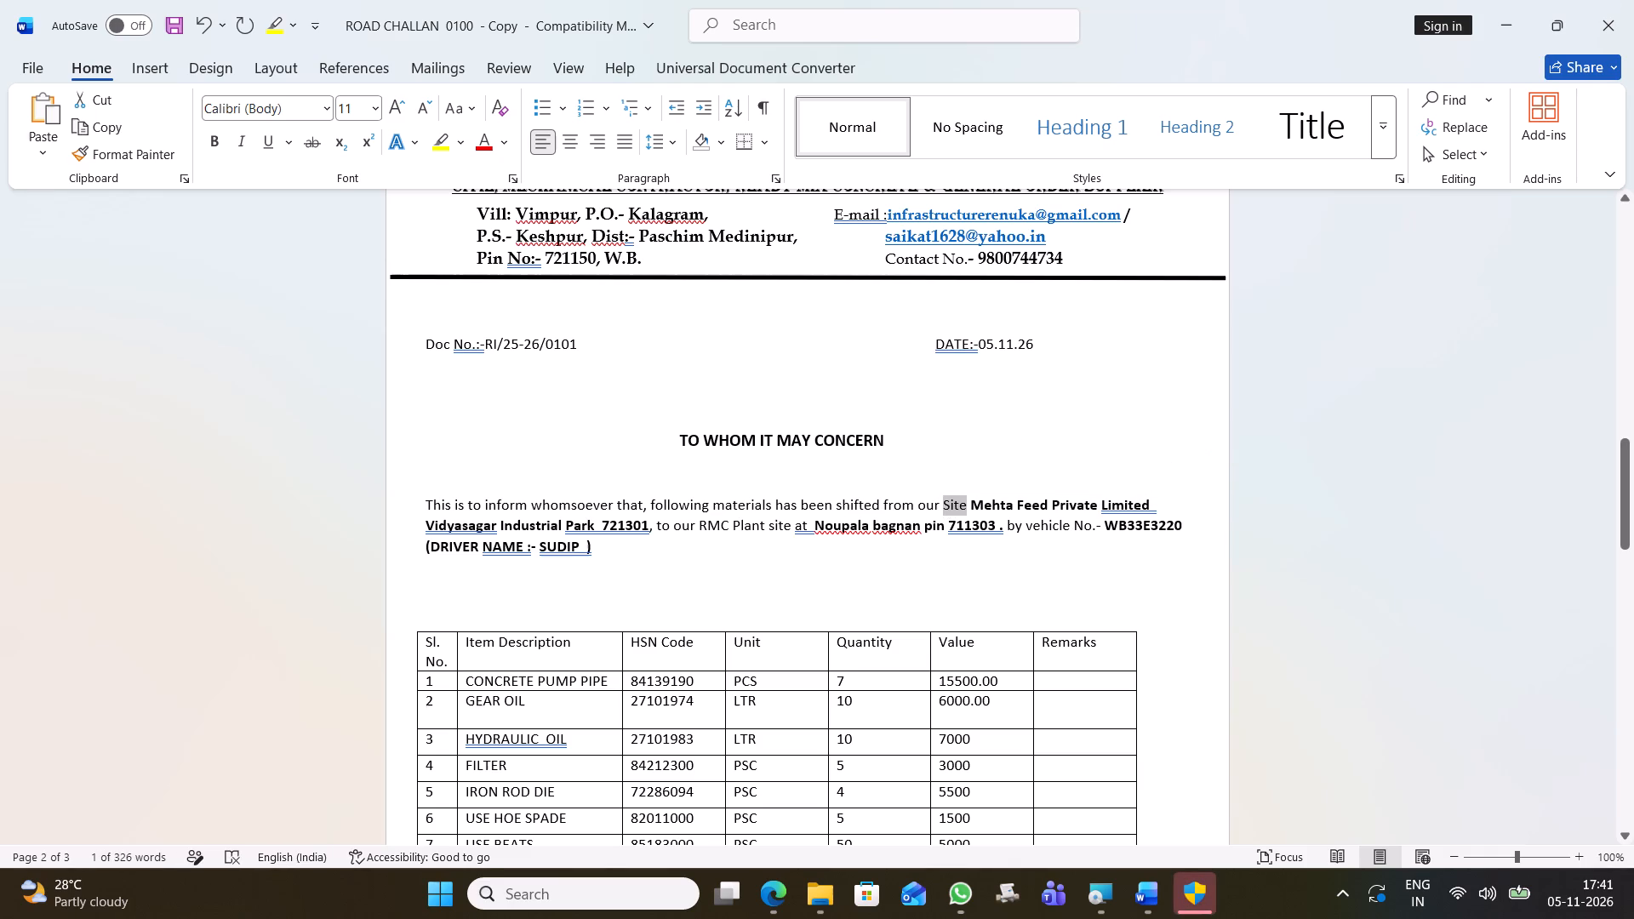
pyautogui.click(650, 526)
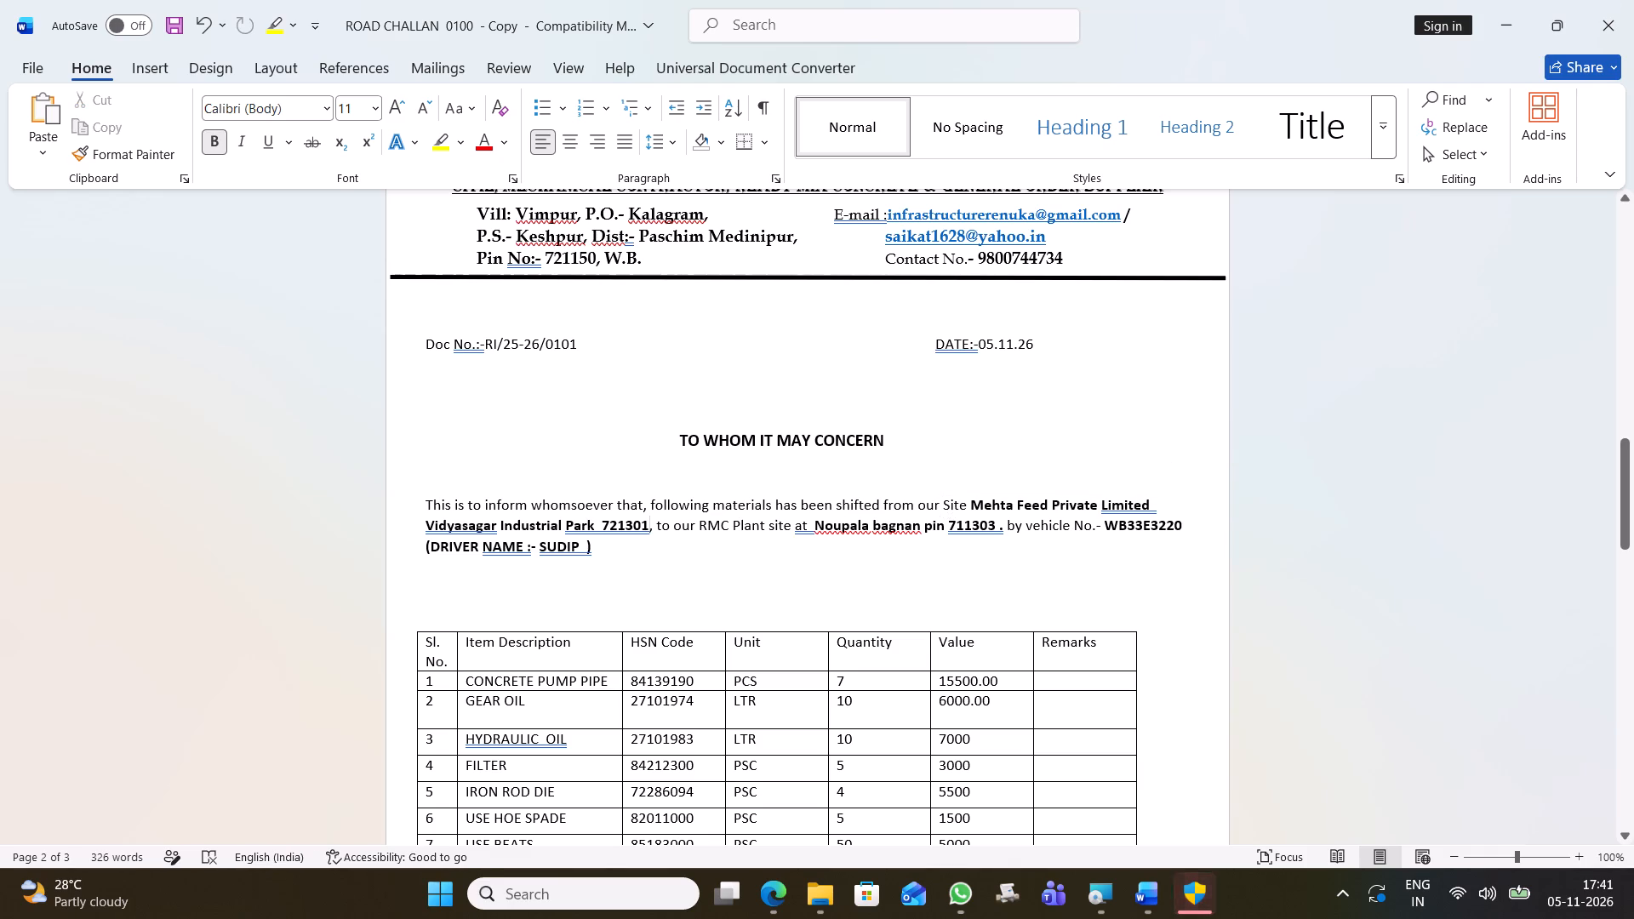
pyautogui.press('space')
pyautogui.hotkey('ctrl', 'v')
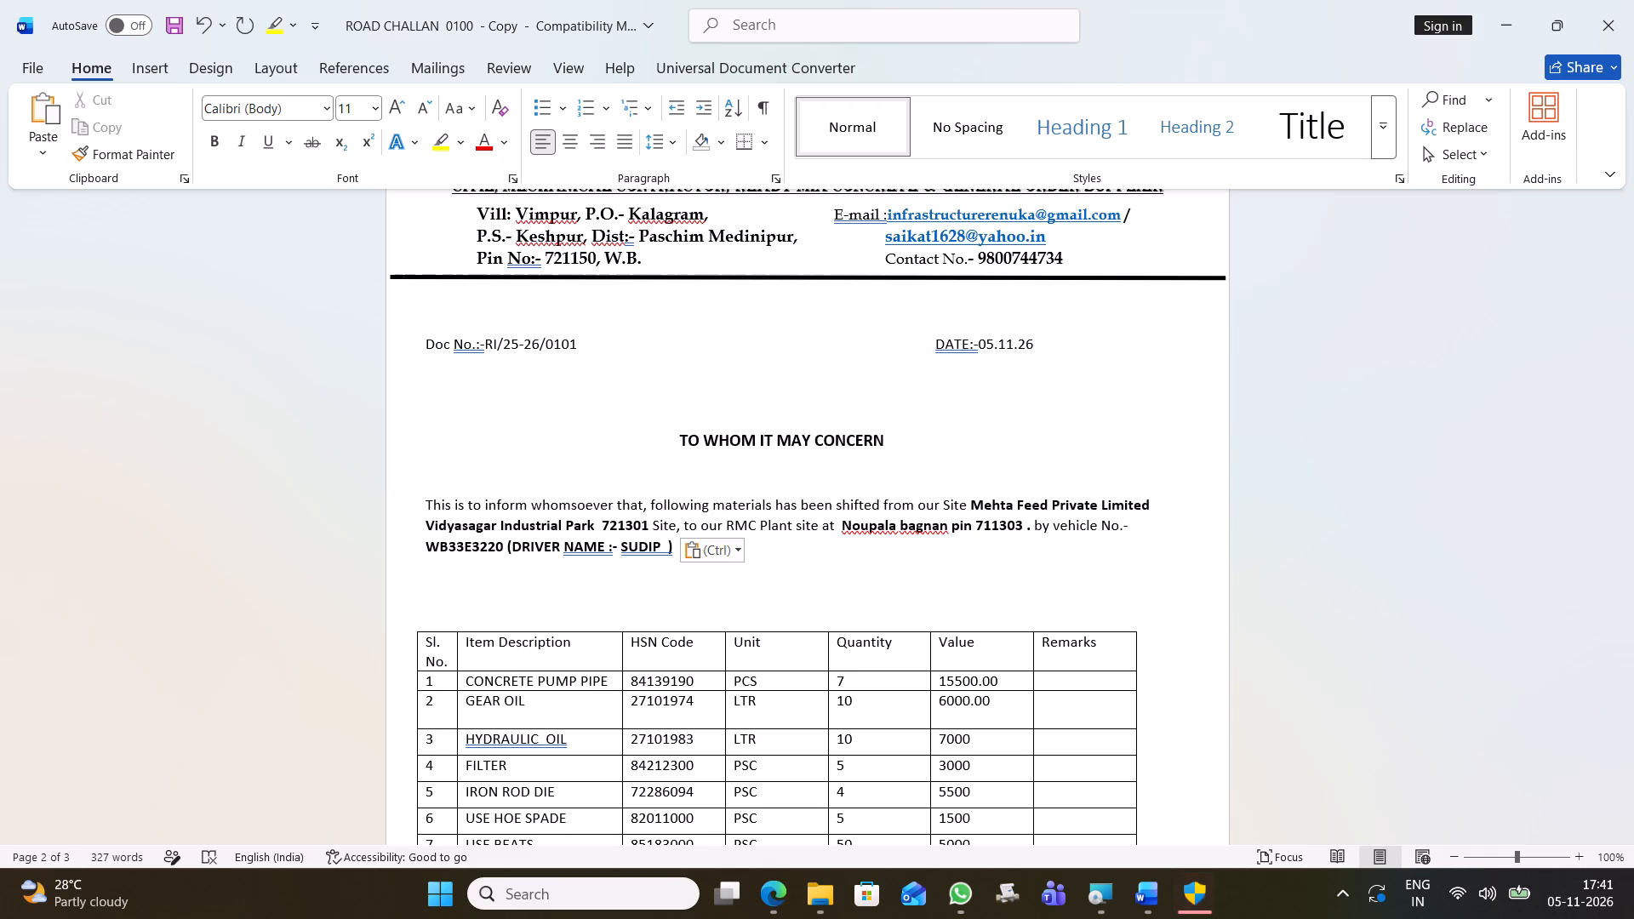
pyautogui.click(964, 500)
pyautogui.press('BackSpace')
pyautogui.press('BackSpace')
pyautogui.press('BackSpace')
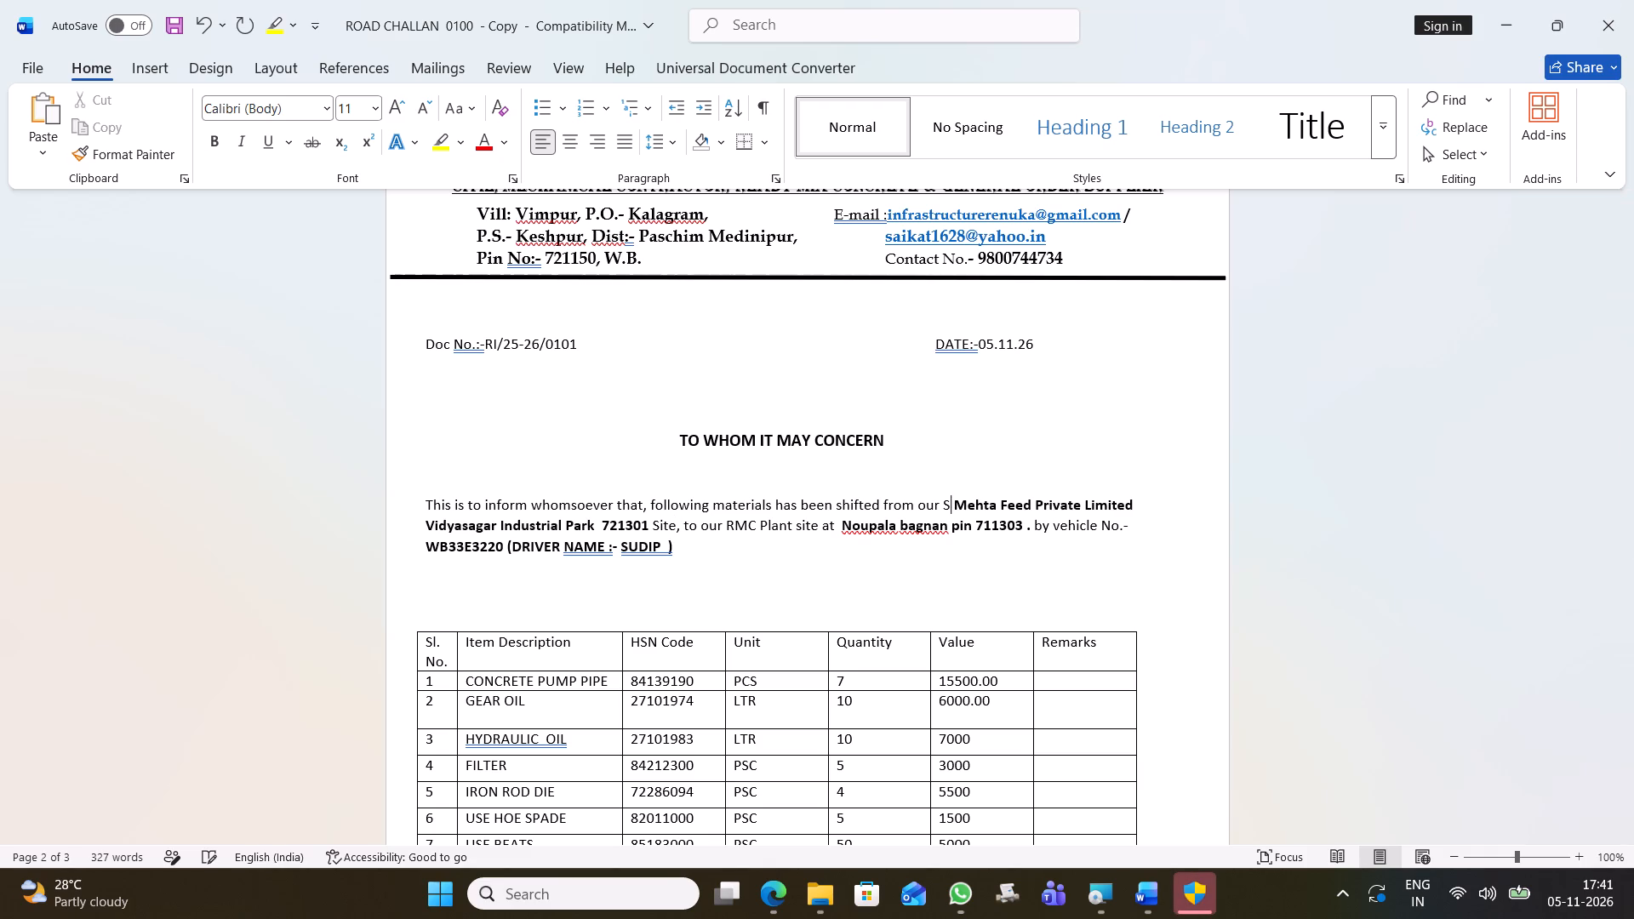
pyautogui.press('BackSpace')
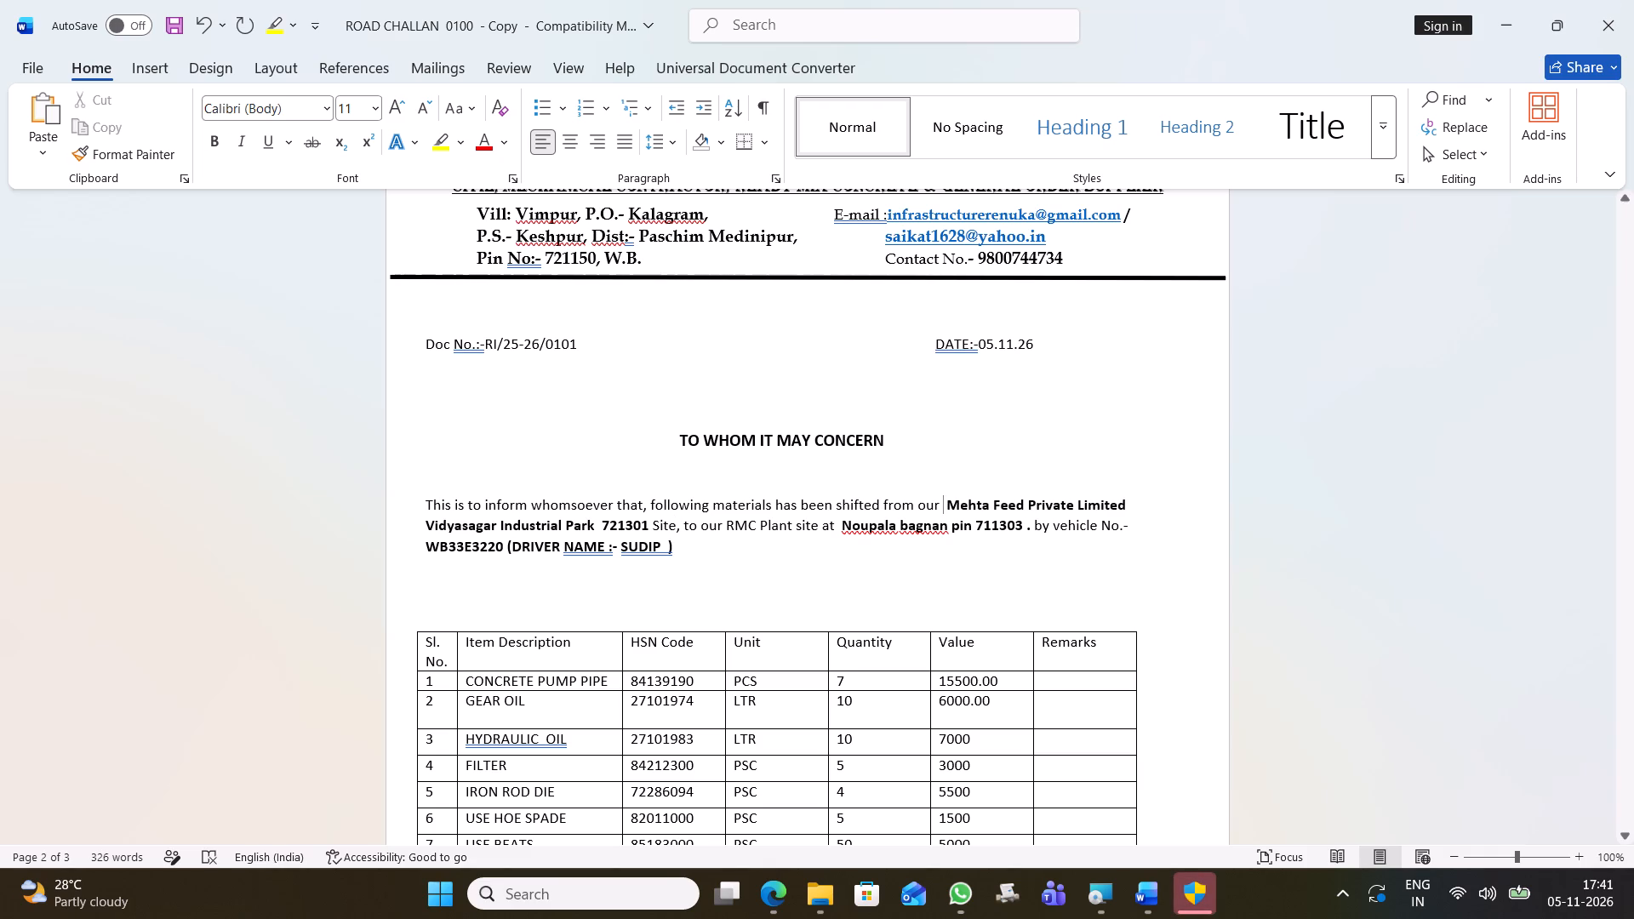
# Delete the word "site" after "RMC Plant" so the destination phrase reads "to our RMC Plant at".
pyautogui.click(814, 528)
pyautogui.press('Right')
pyautogui.press('BackSpace')
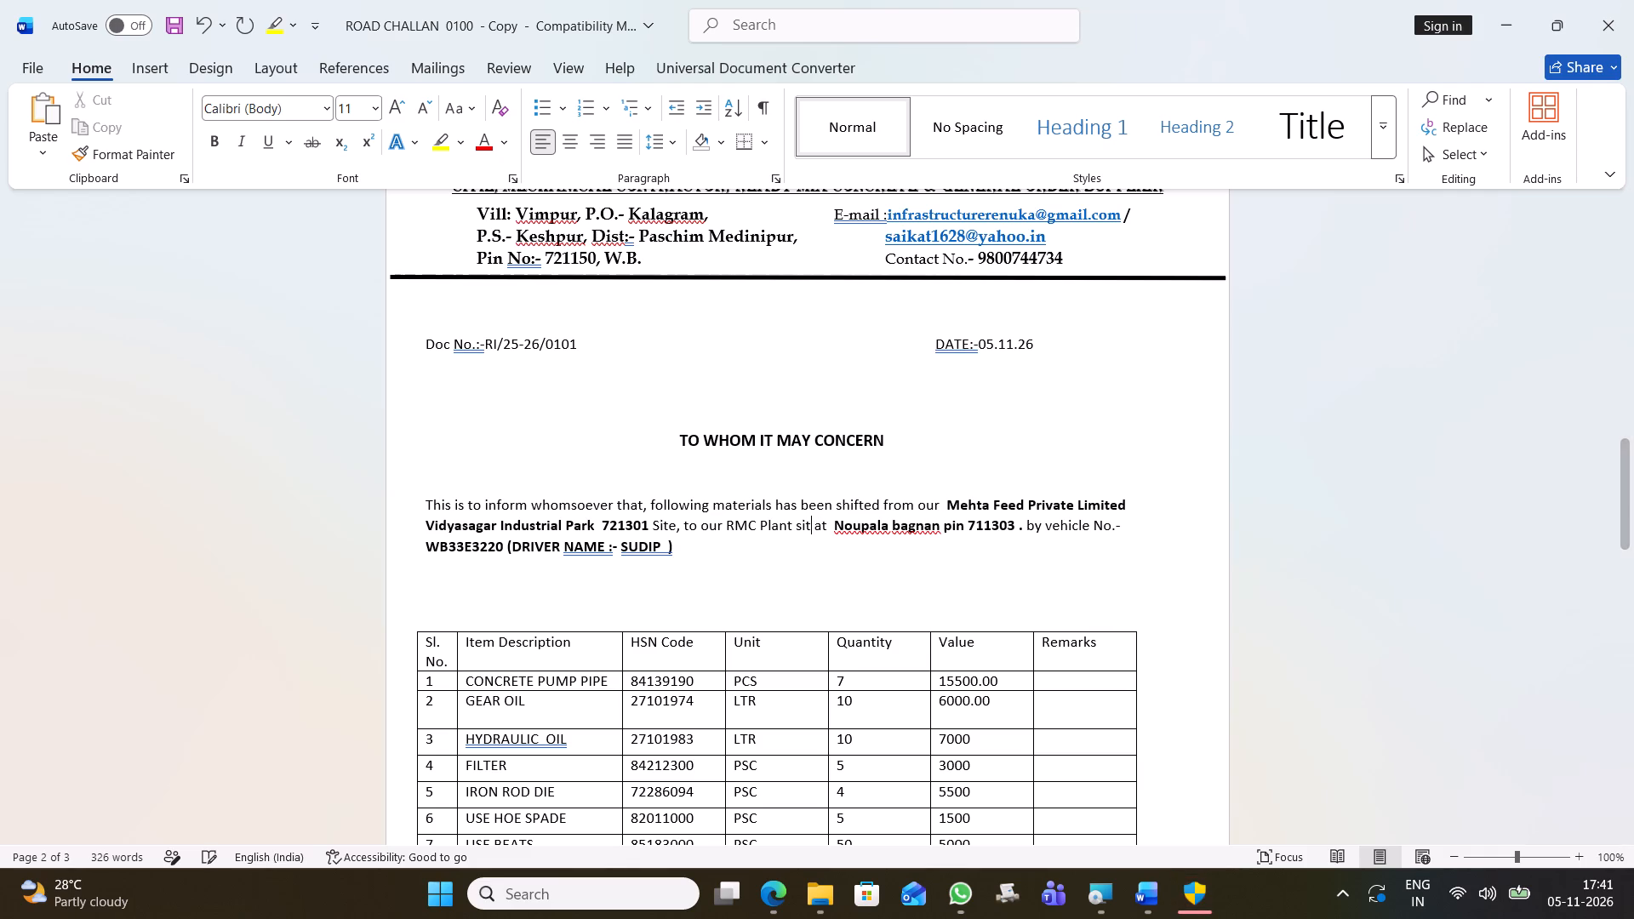
pyautogui.press('BackSpace')
pyautogui.press('BackSpace')
pyautogui.press('BackSpace')
pyautogui.press('BackSpace')
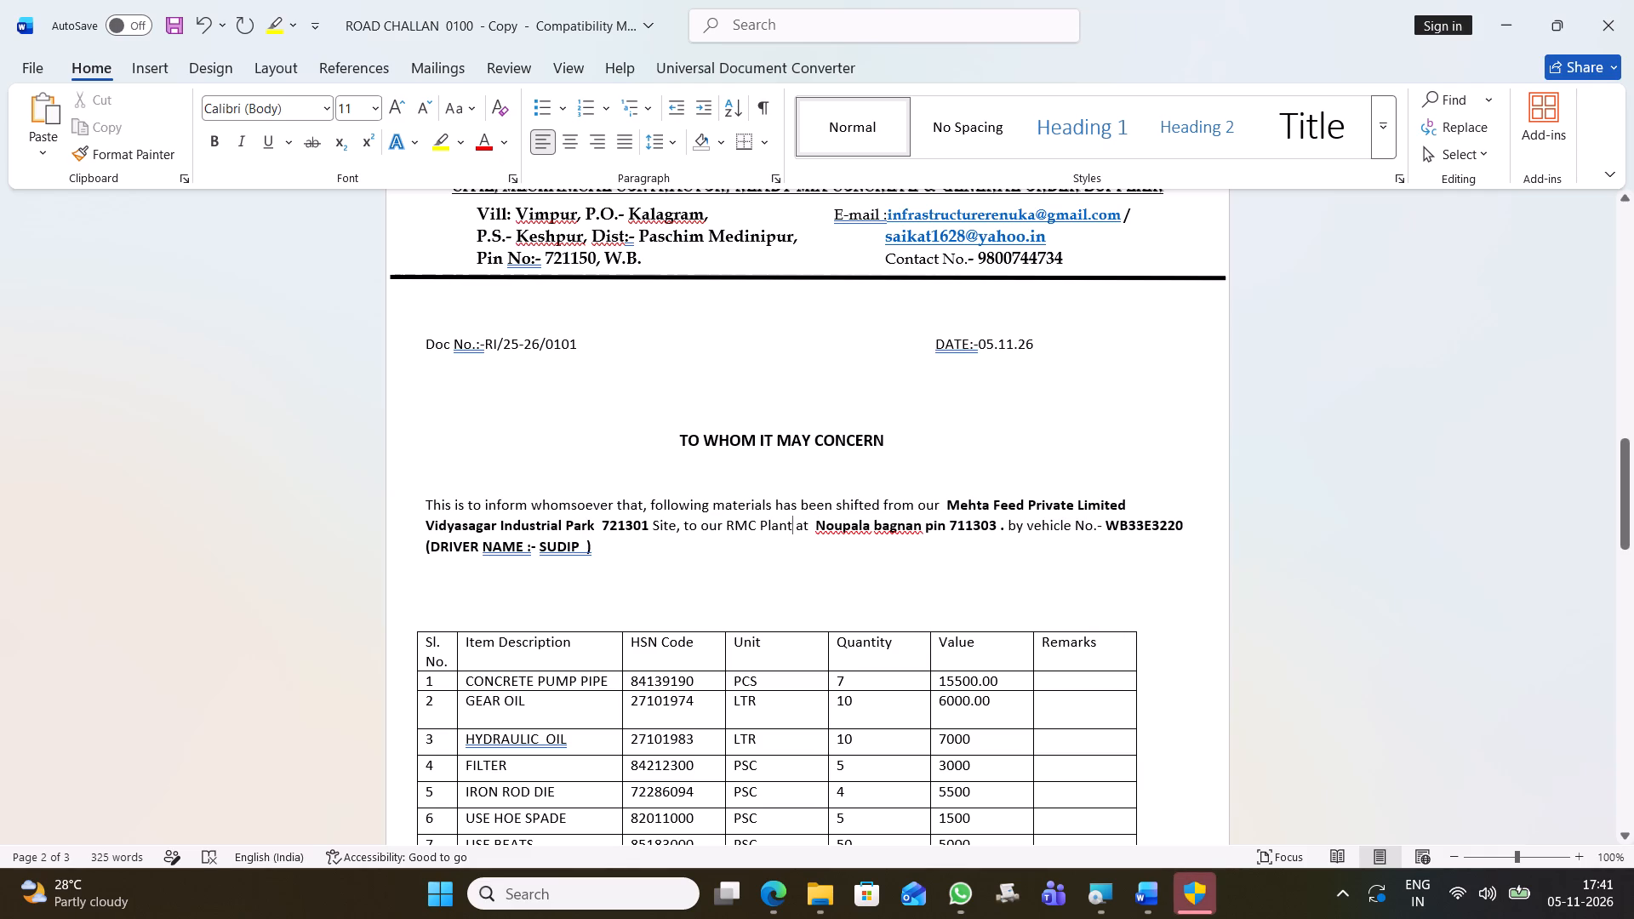
pyautogui.click(1186, 517)
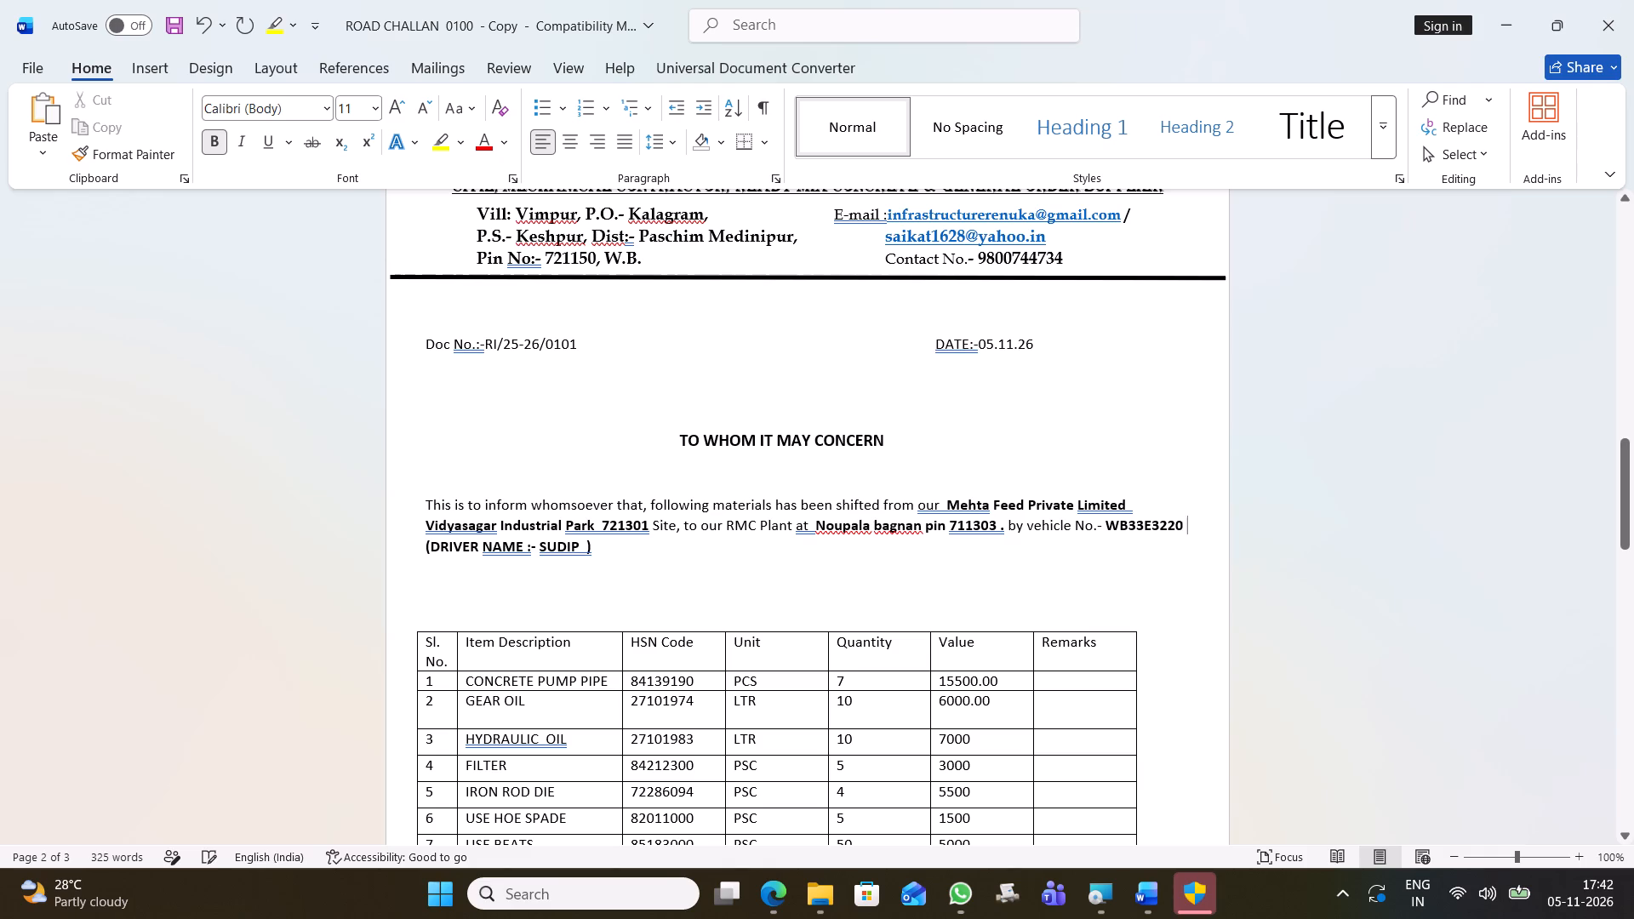
pyautogui.press('Left')
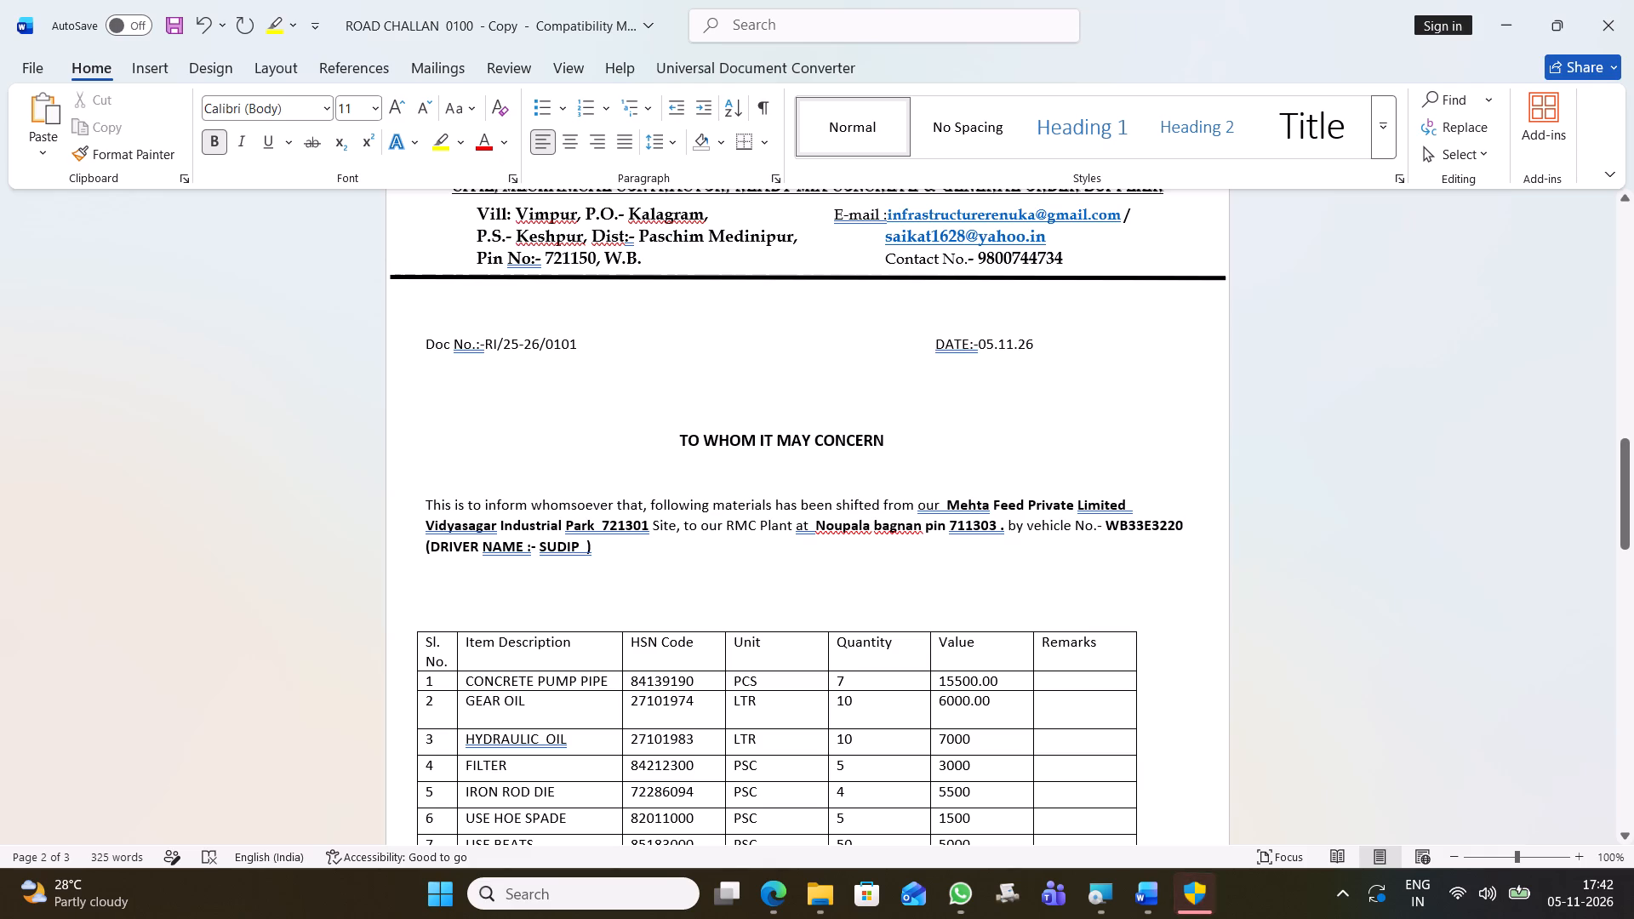
pyautogui.press('BackSpace')
pyautogui.press('BackSpace')
pyautogui.press('BackSpace')
pyautogui.press('BackSpace')
pyautogui.press('BackSpace')
pyautogui.press('BackSpace')
pyautogui.press('BackSpace')
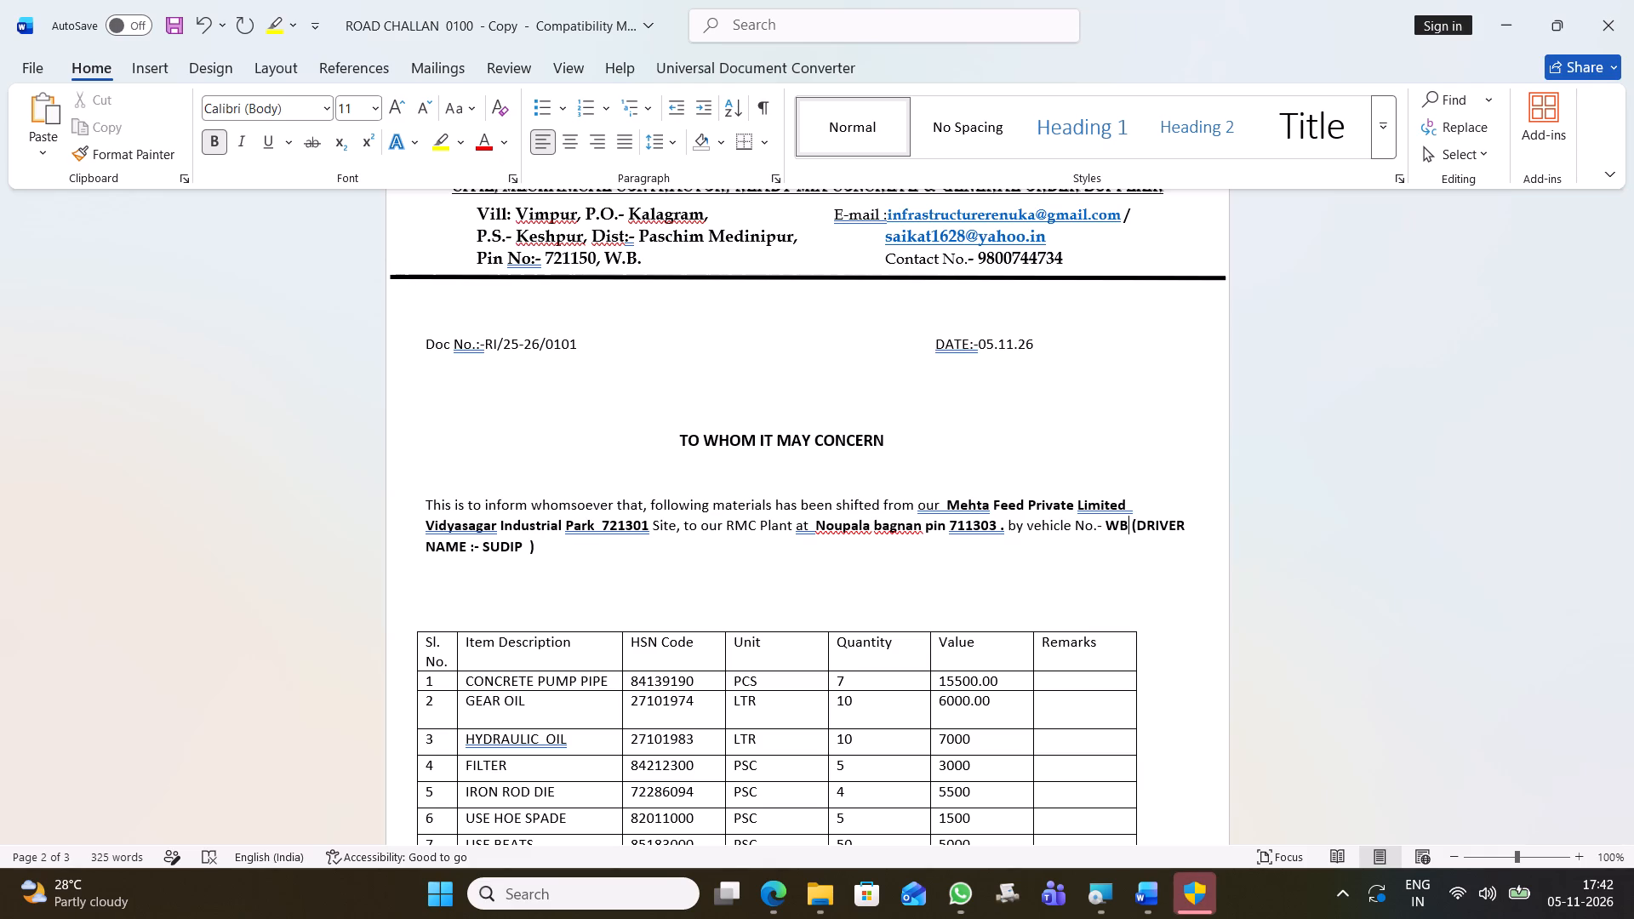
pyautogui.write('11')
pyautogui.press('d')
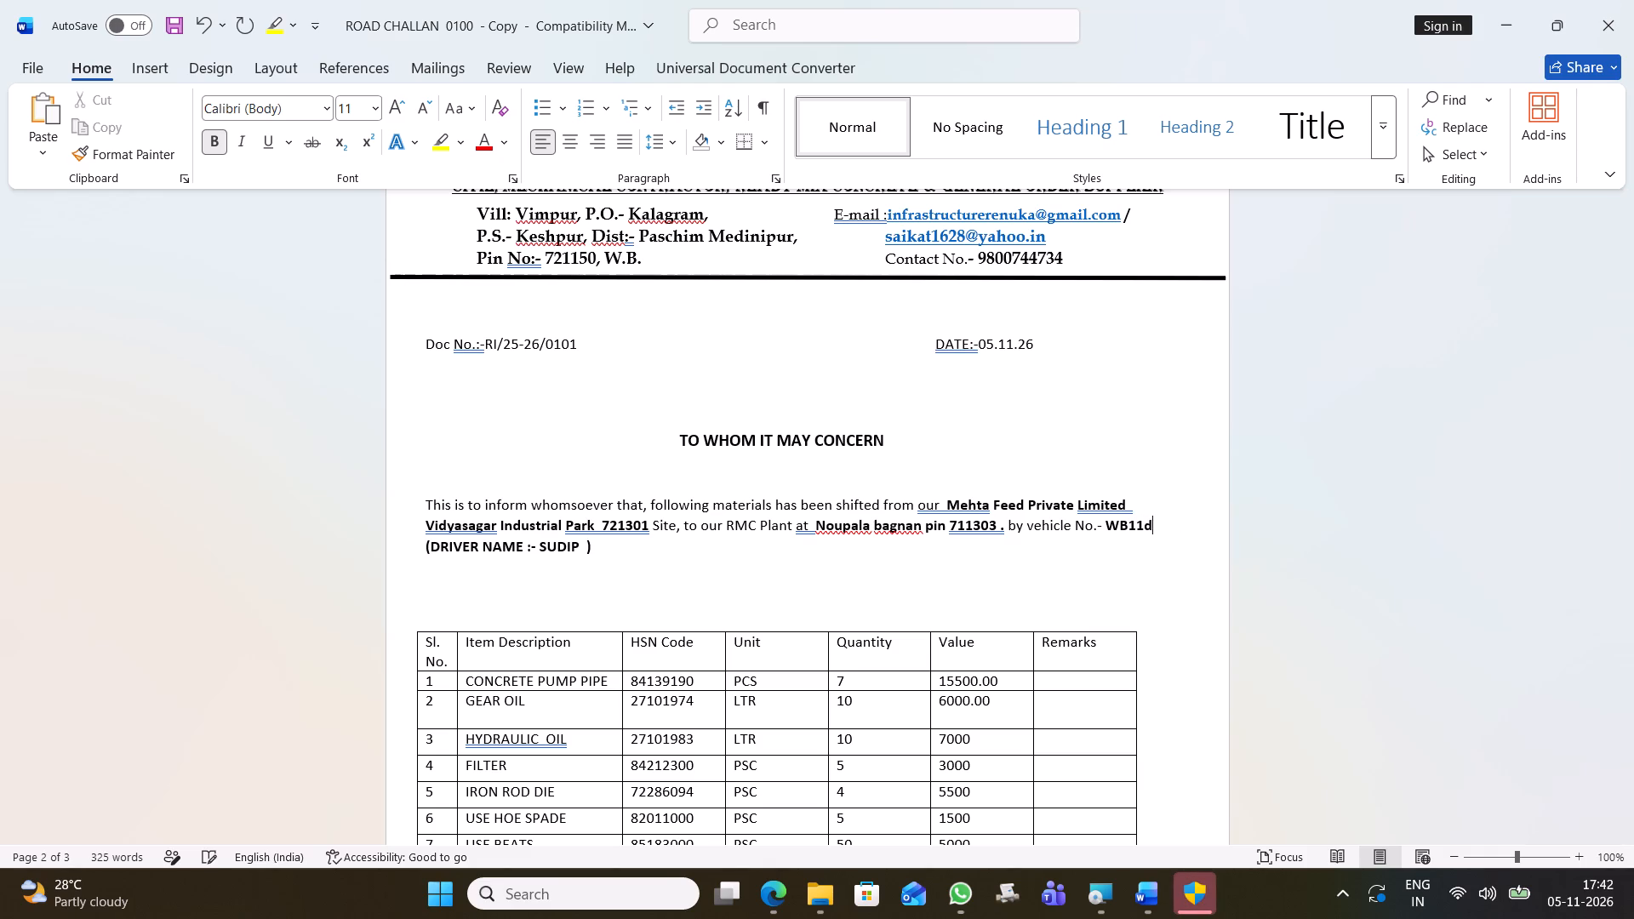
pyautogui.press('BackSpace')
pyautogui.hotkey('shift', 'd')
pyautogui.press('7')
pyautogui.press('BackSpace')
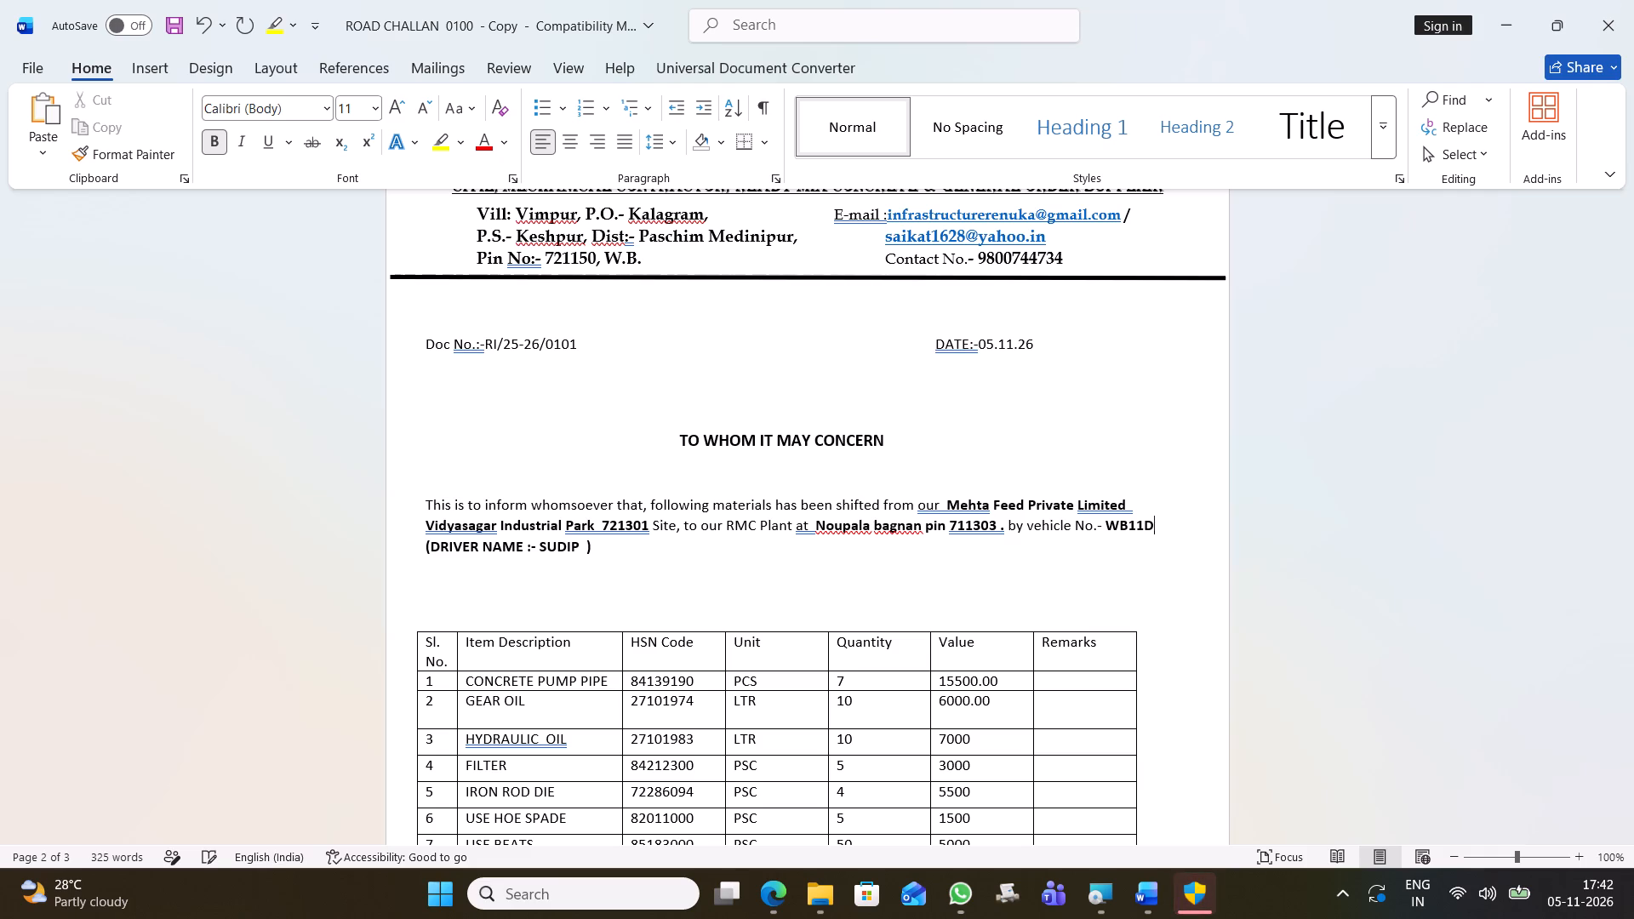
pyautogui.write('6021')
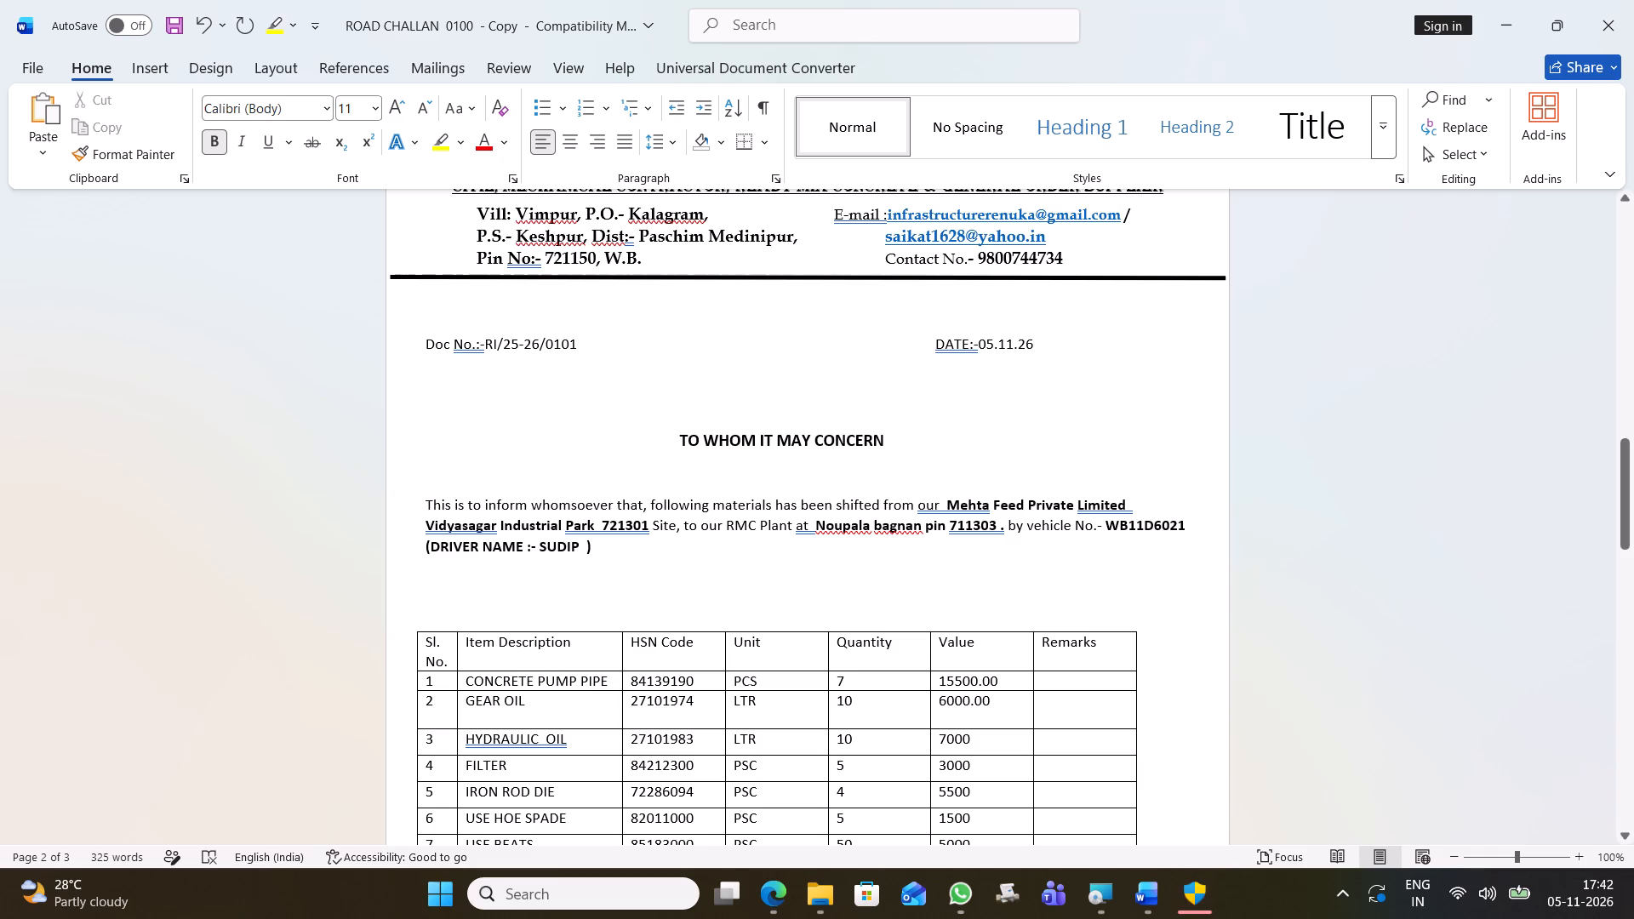
# Replace the name in the "DRIVER NAME" parentheses with the new driver's full name in capital letters.
pyautogui.click(574, 547)
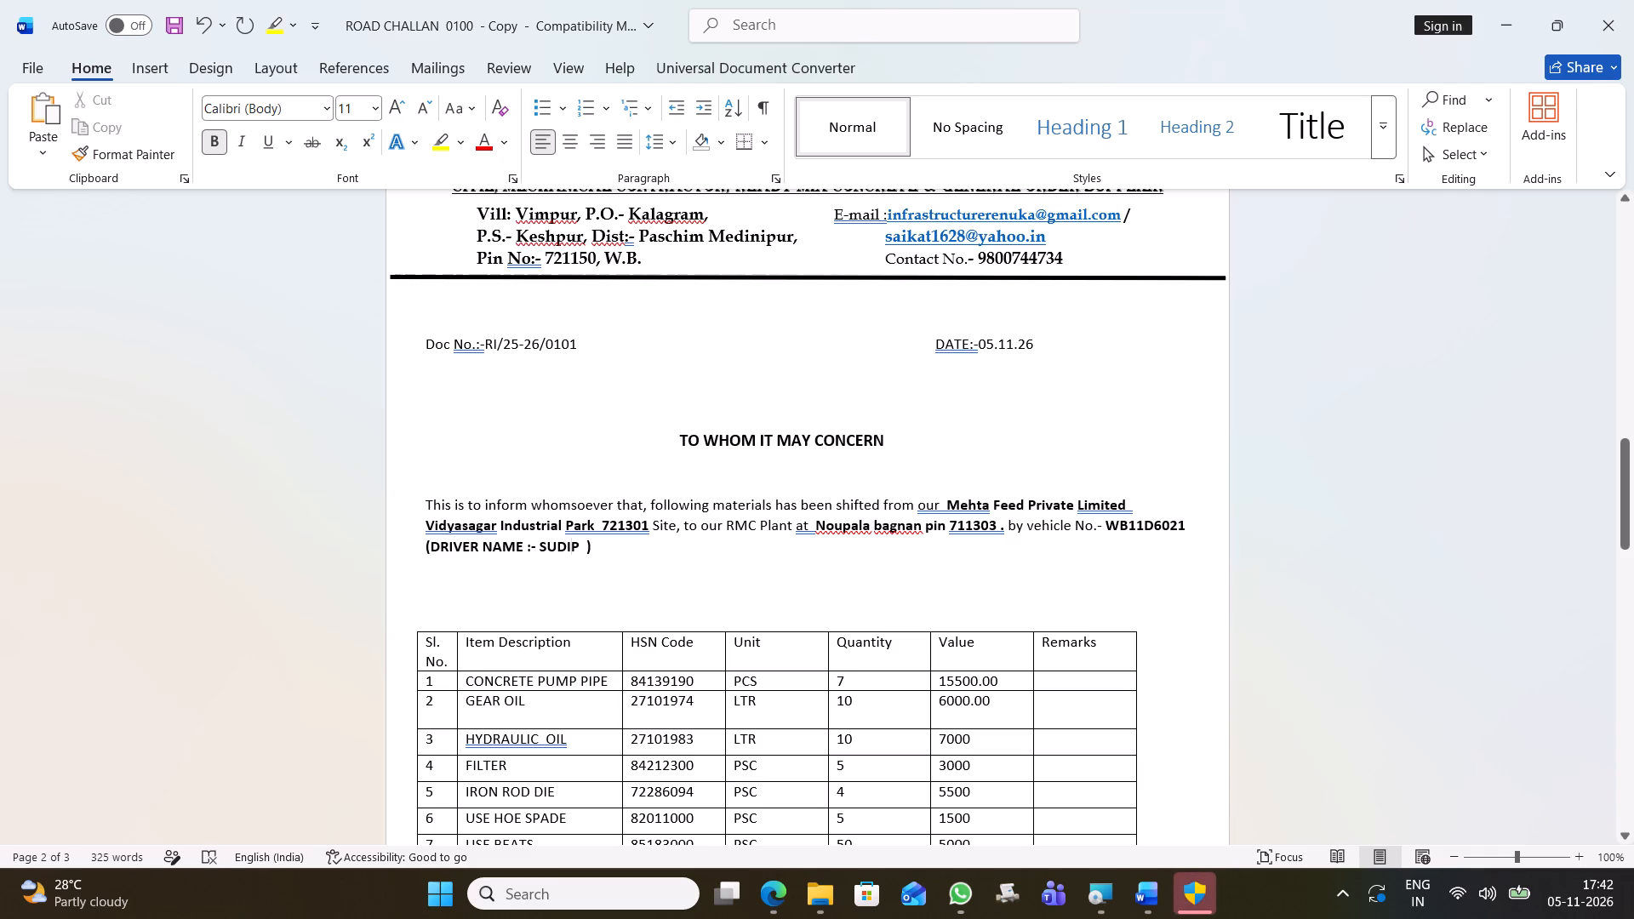
pyautogui.press('Right')
pyautogui.press('BackSpace')
pyautogui.press('BackSpace')
pyautogui.press('BackSpace')
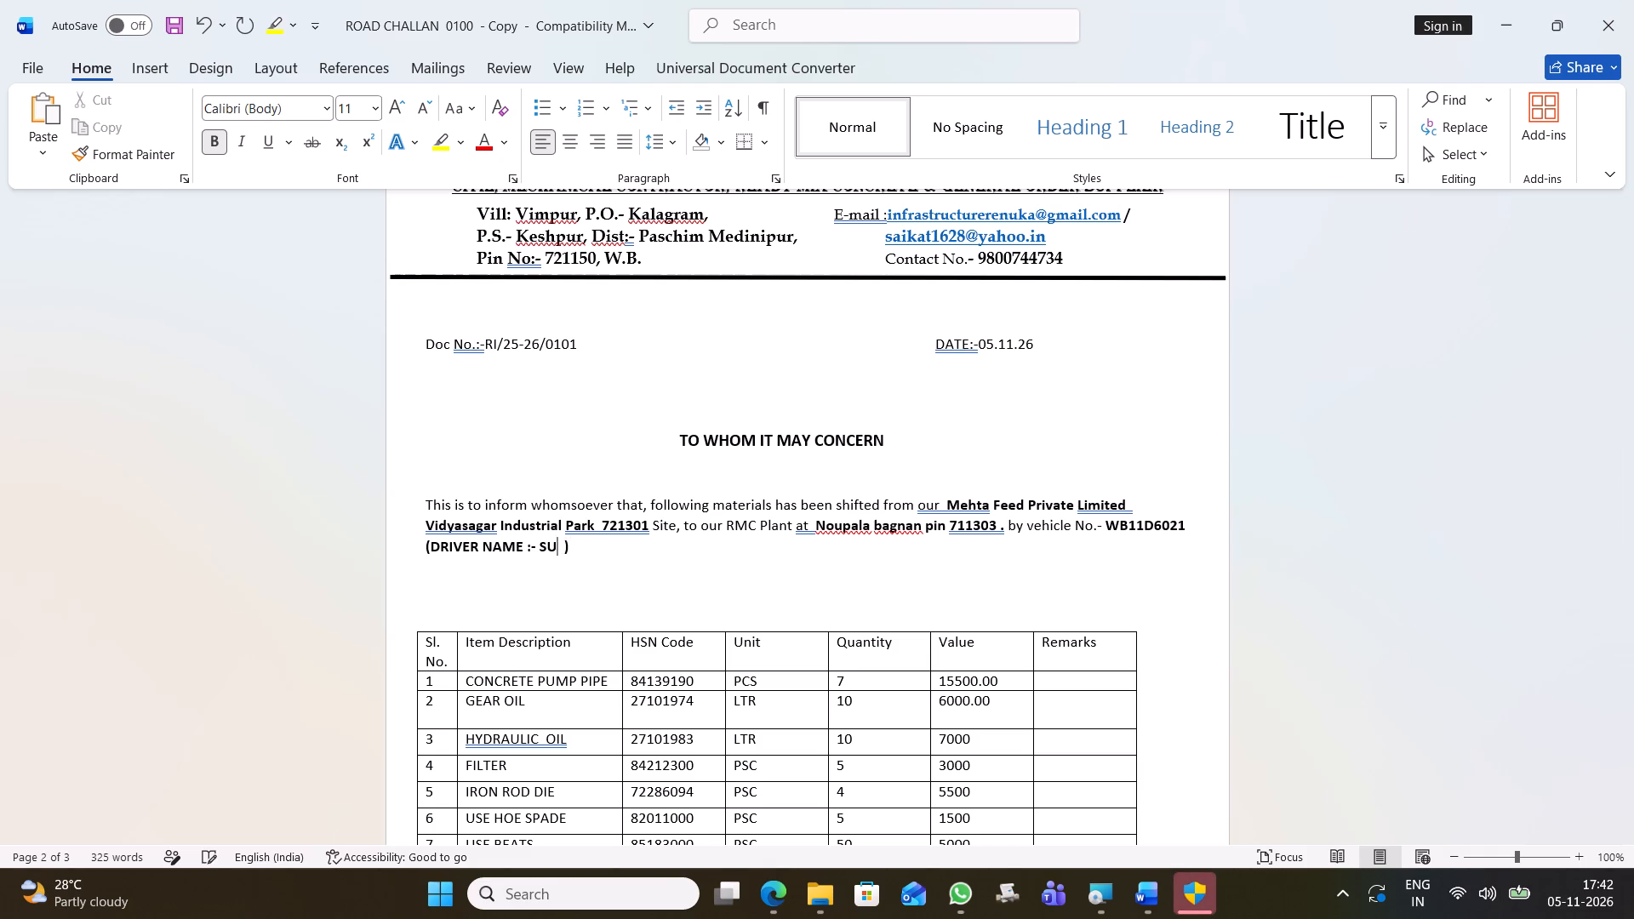
pyautogui.press('BackSpace')
pyautogui.press('BackSpace')
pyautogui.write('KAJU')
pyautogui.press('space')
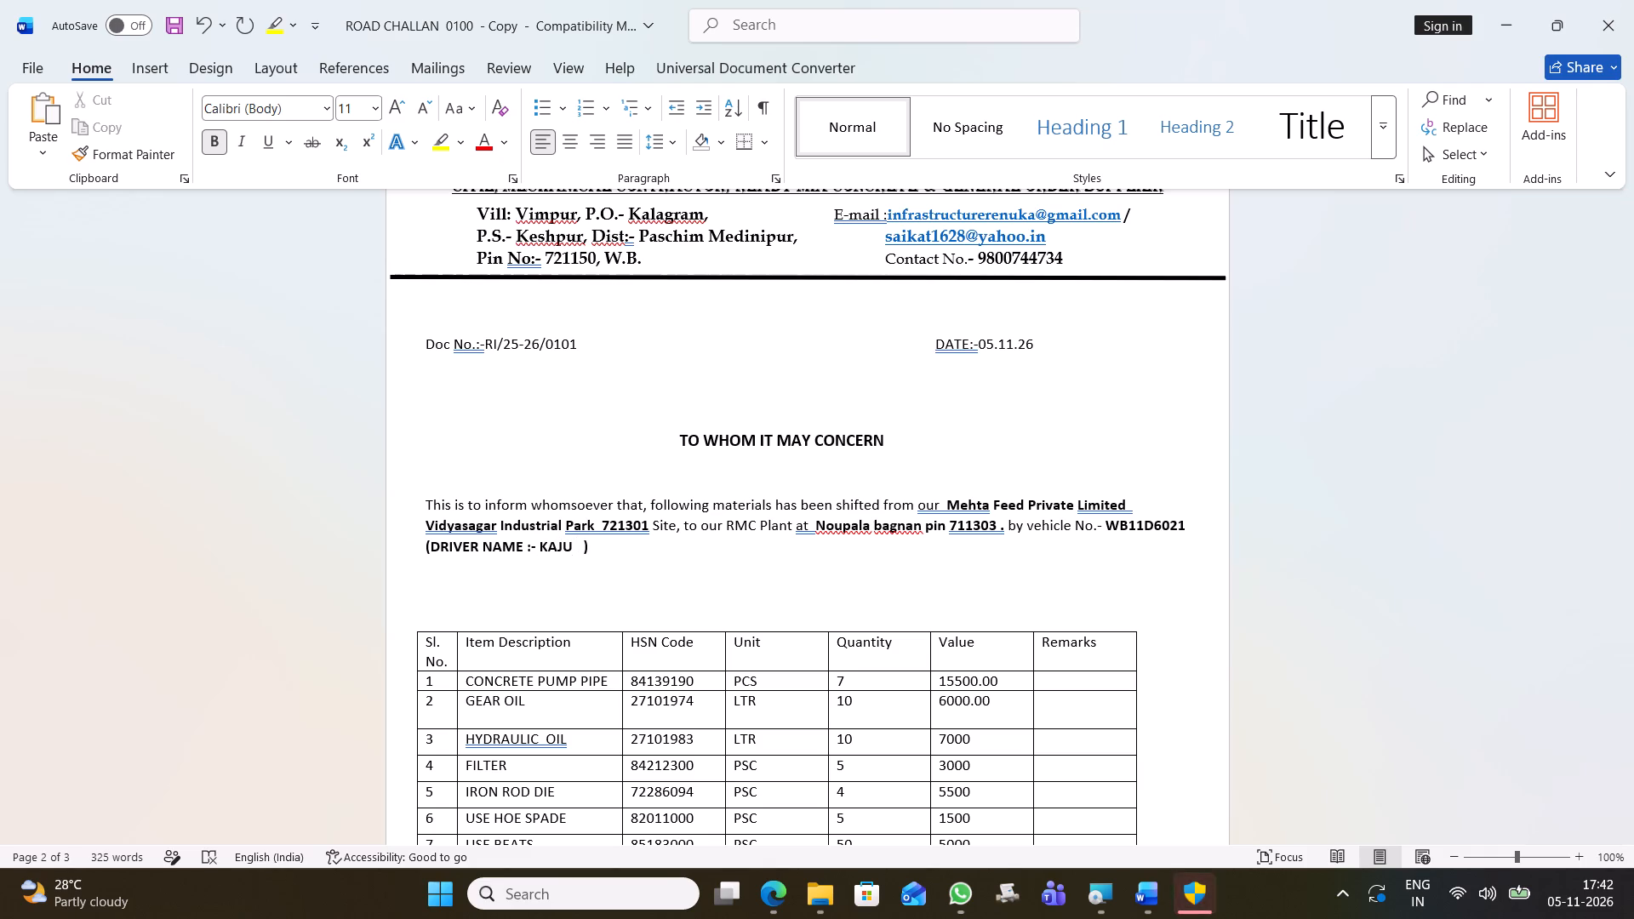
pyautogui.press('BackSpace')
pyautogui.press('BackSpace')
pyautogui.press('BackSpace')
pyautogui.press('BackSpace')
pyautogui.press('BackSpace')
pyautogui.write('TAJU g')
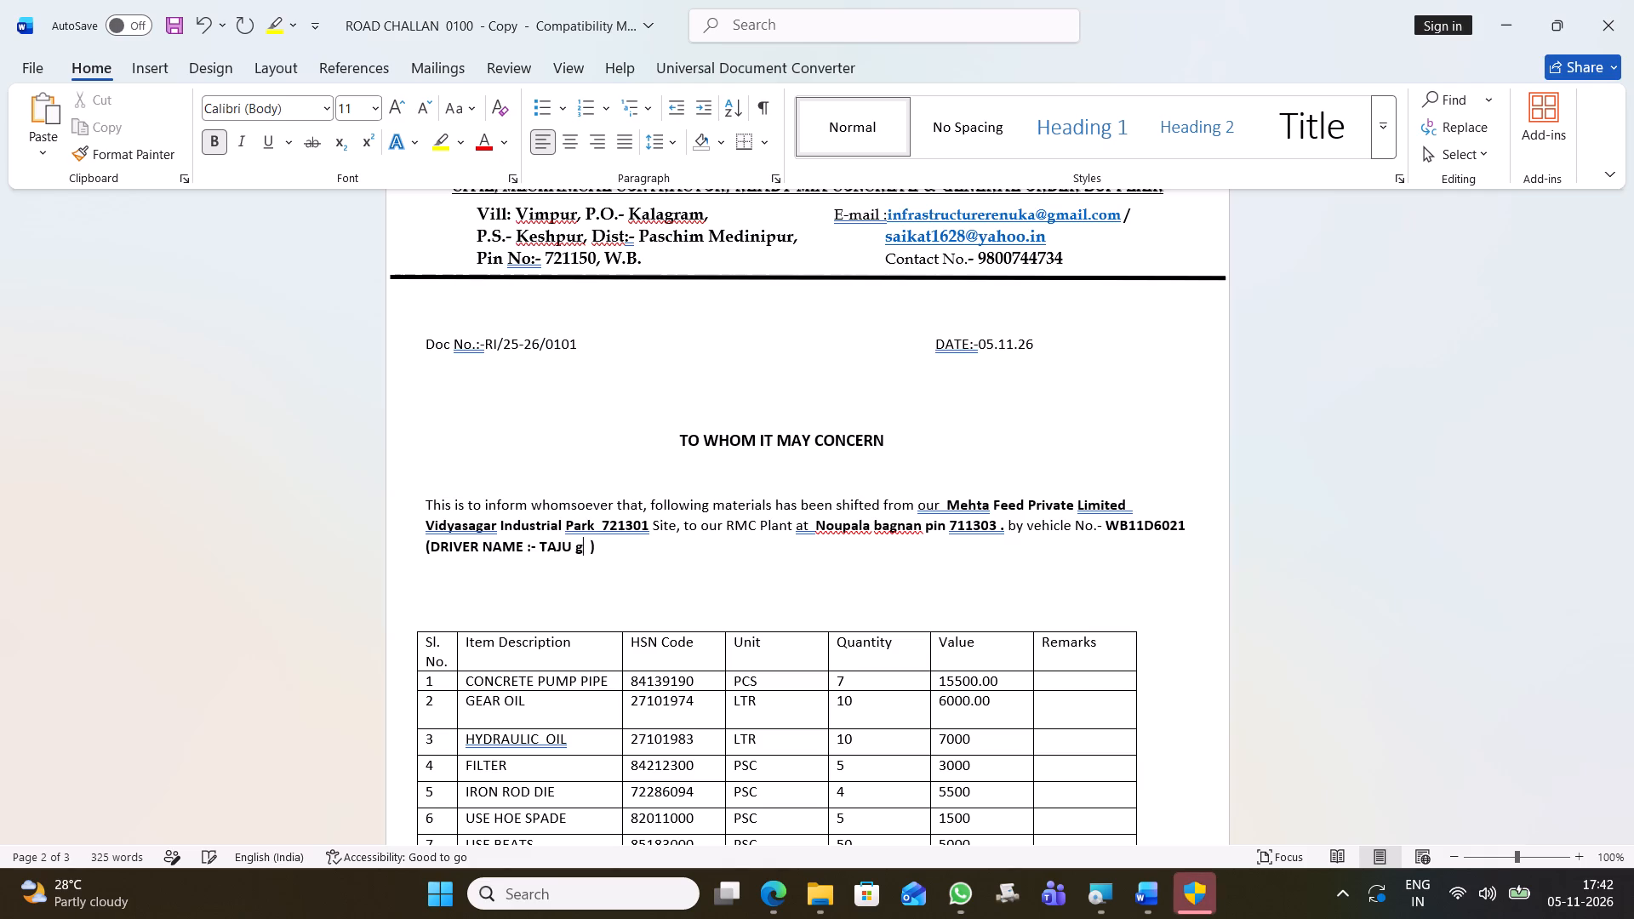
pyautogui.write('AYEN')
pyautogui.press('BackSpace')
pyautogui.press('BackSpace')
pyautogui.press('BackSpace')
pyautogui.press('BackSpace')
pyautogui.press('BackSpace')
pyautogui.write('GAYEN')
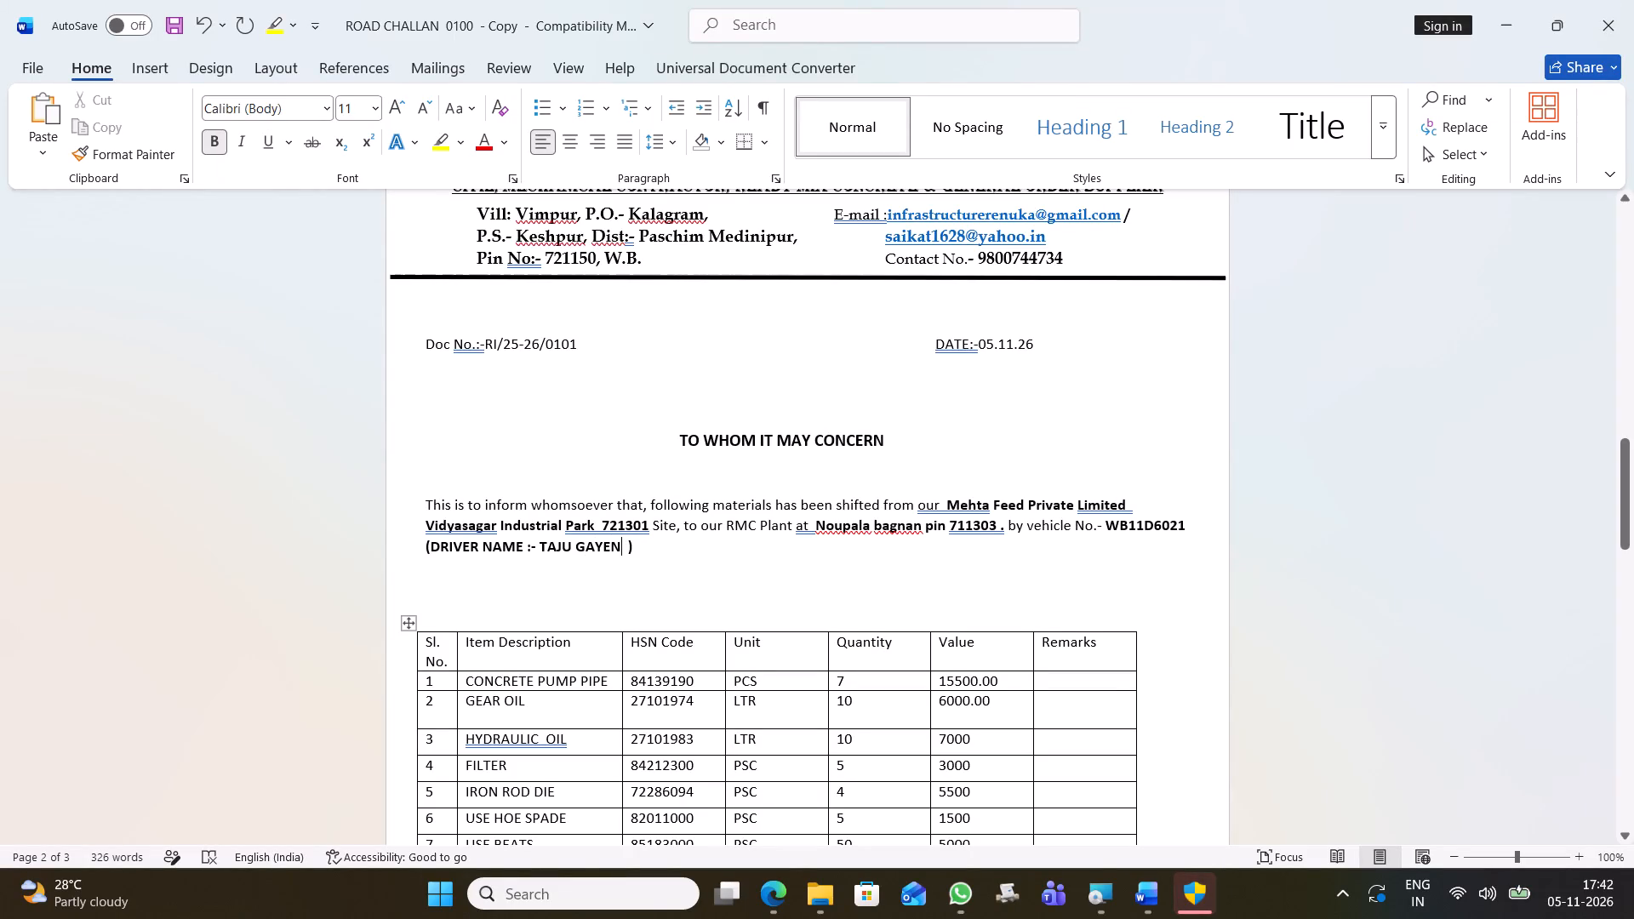
# Clear the item description, HSN code, unit, quantity and value from row 1 of the materials table.
pyautogui.scroll(-1, 635, 662)
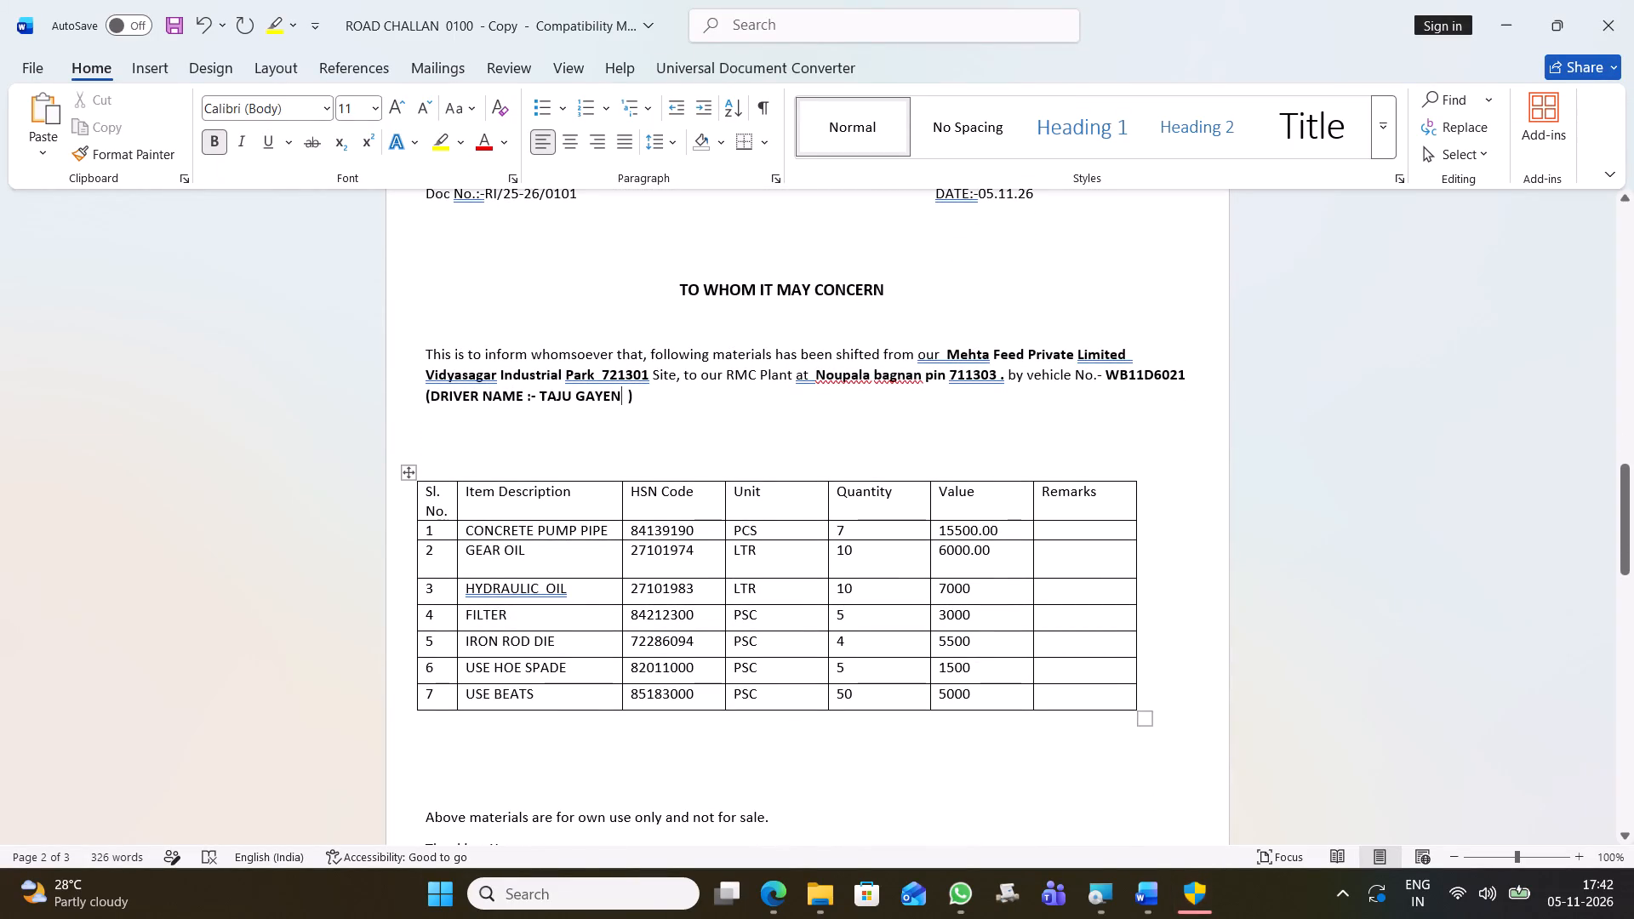
pyautogui.scroll(-1, 635, 662)
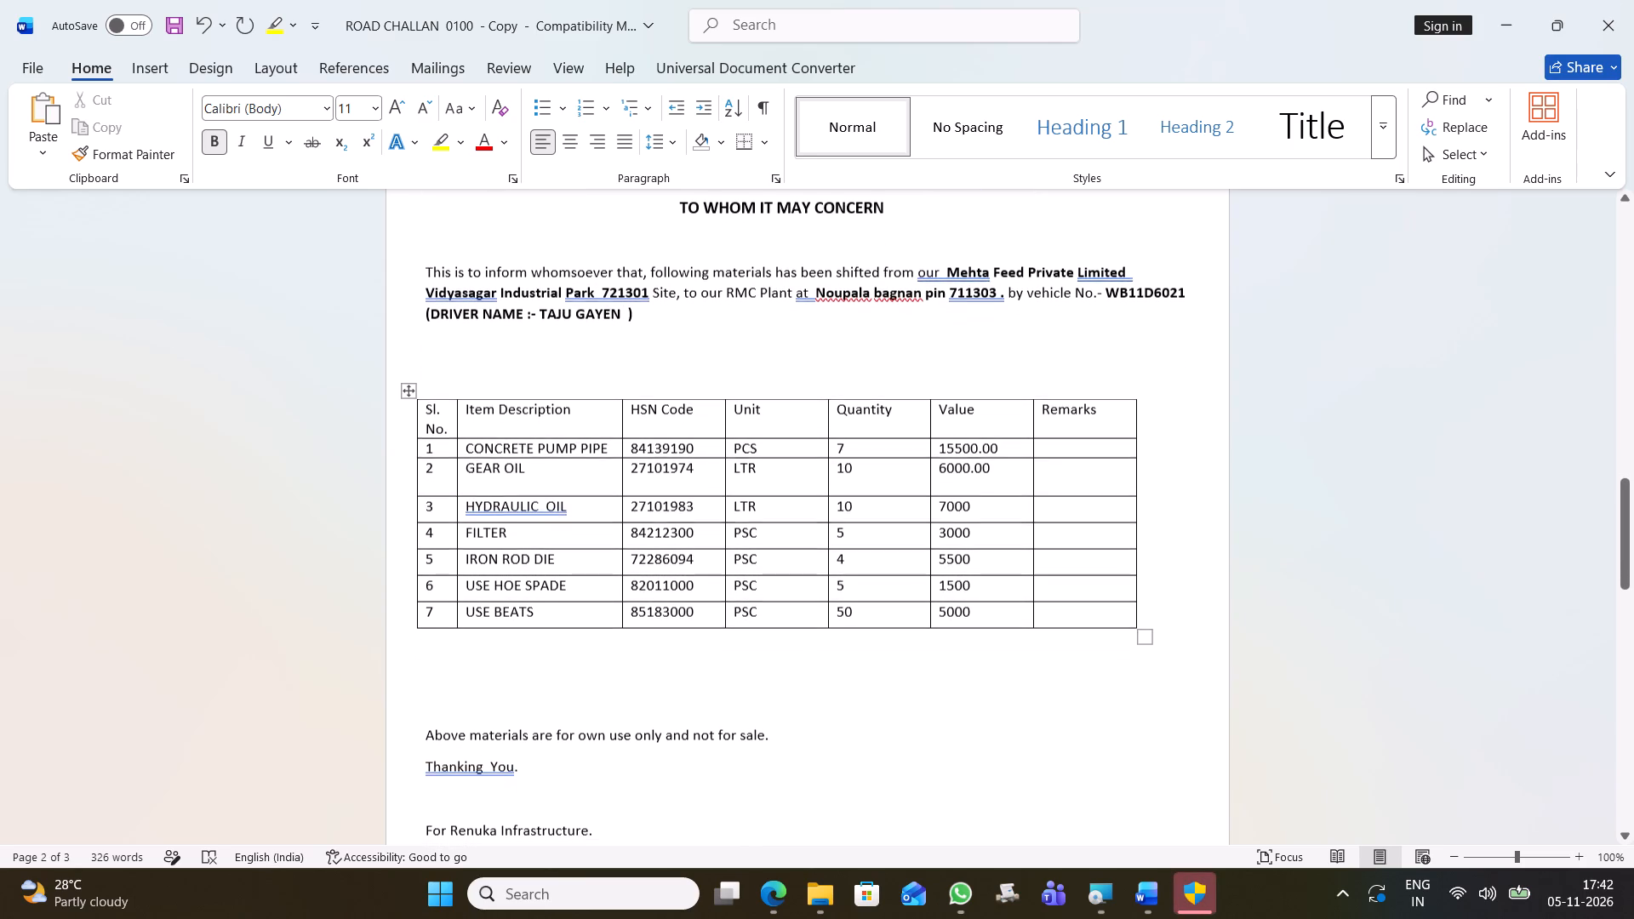
pyautogui.scroll(-1, 635, 662)
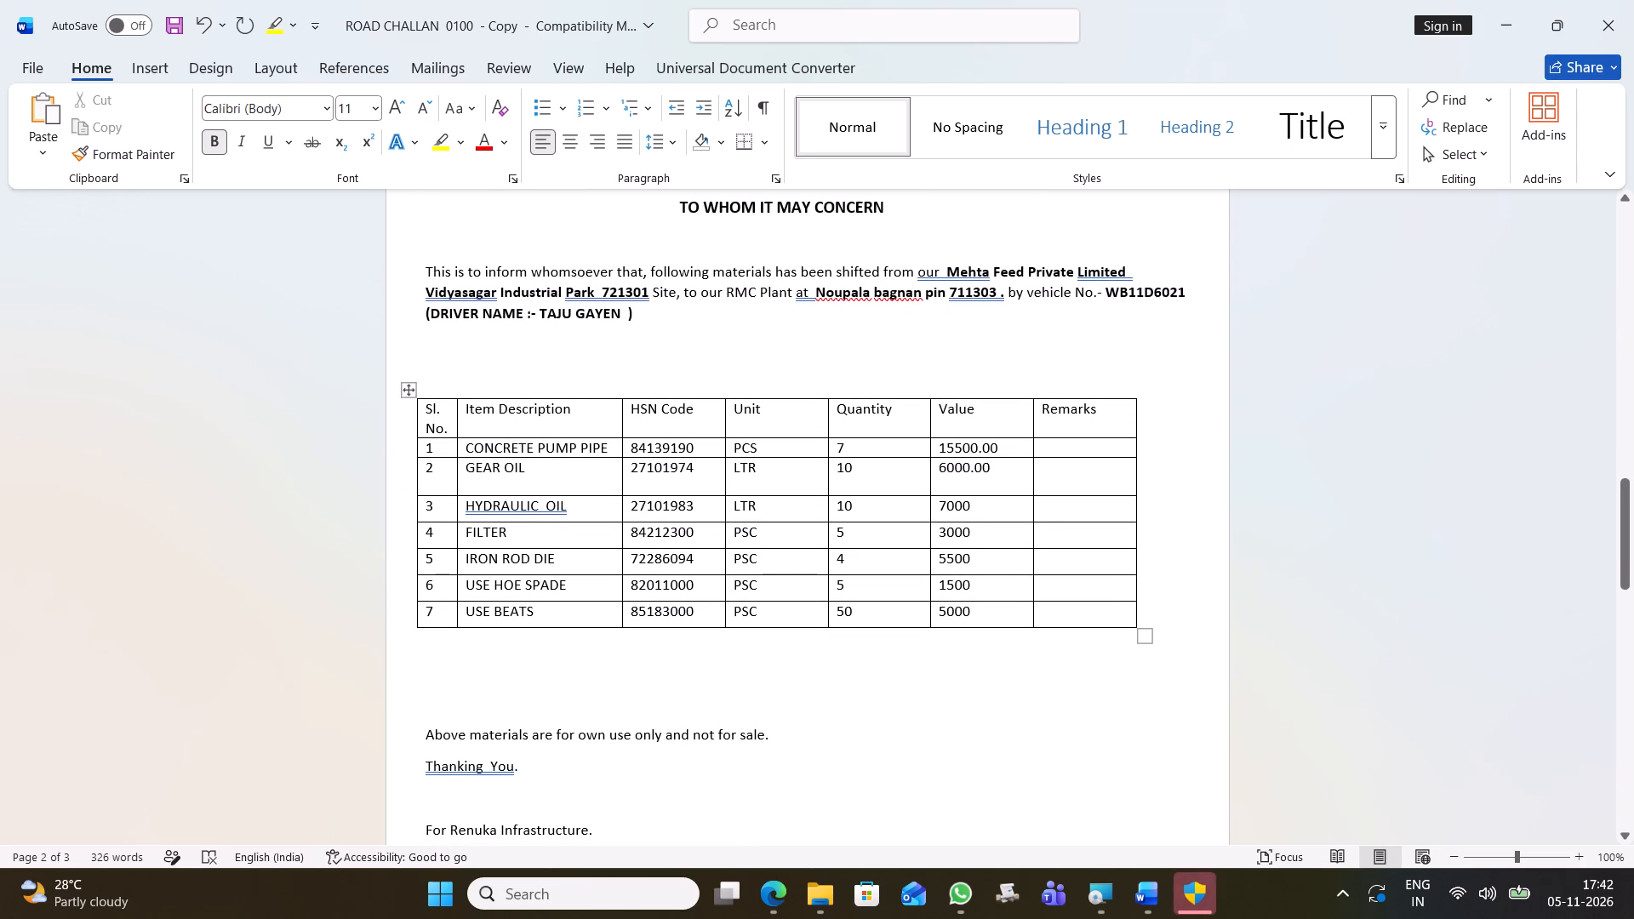
pyautogui.moveTo(467, 450); pyautogui.dragTo(700, 446)
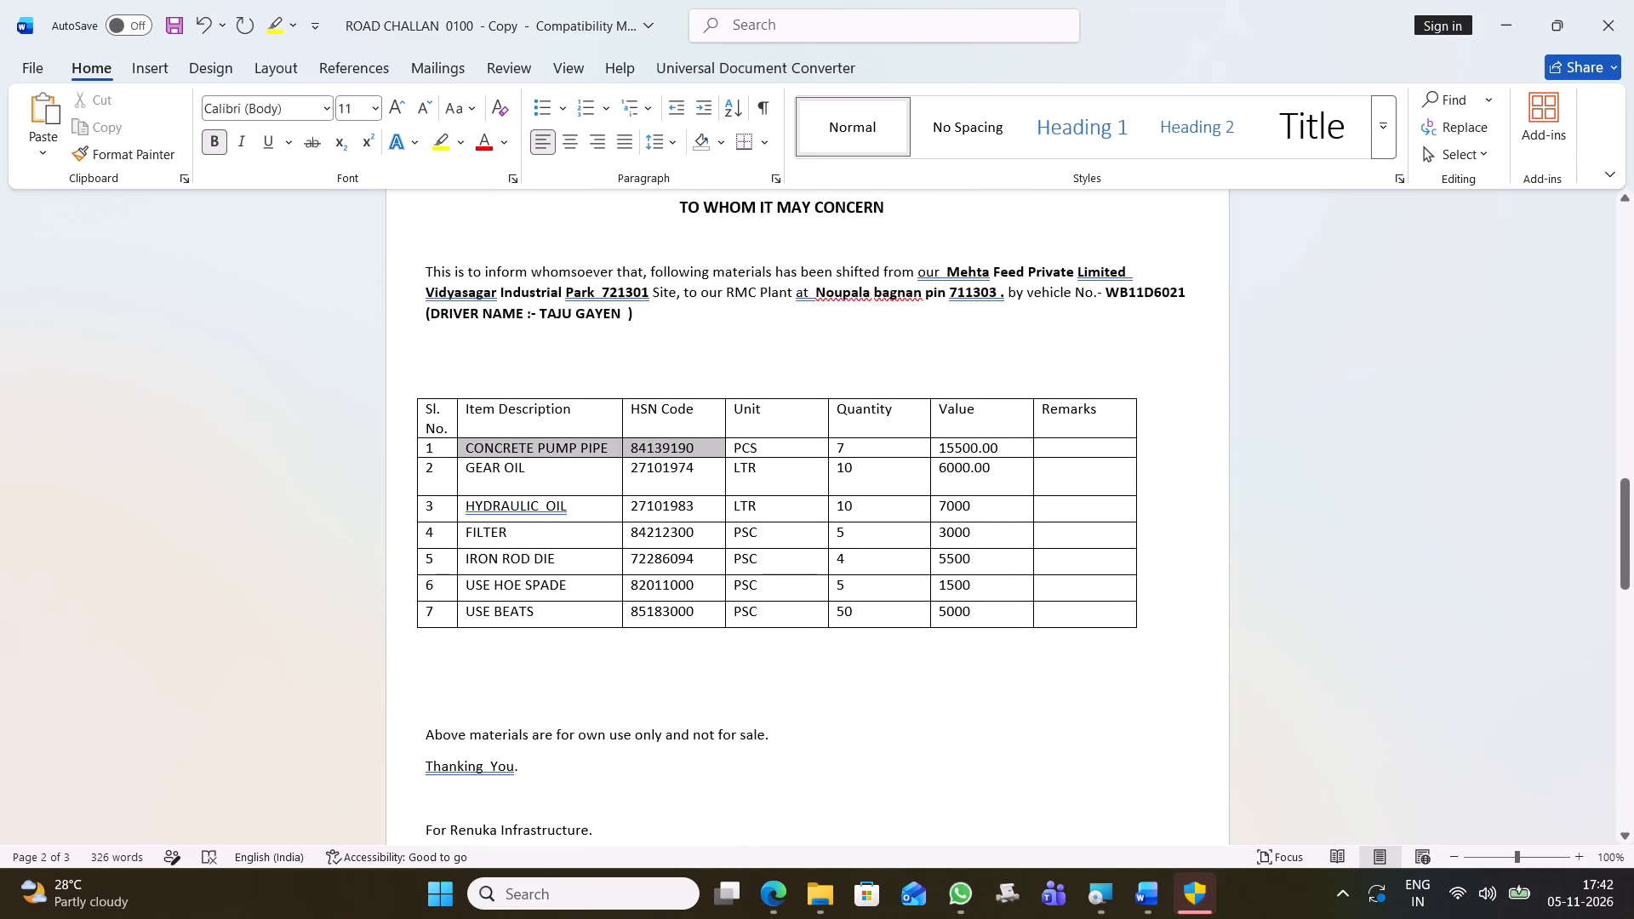
pyautogui.moveTo(700, 446); pyautogui.dragTo(986, 447)
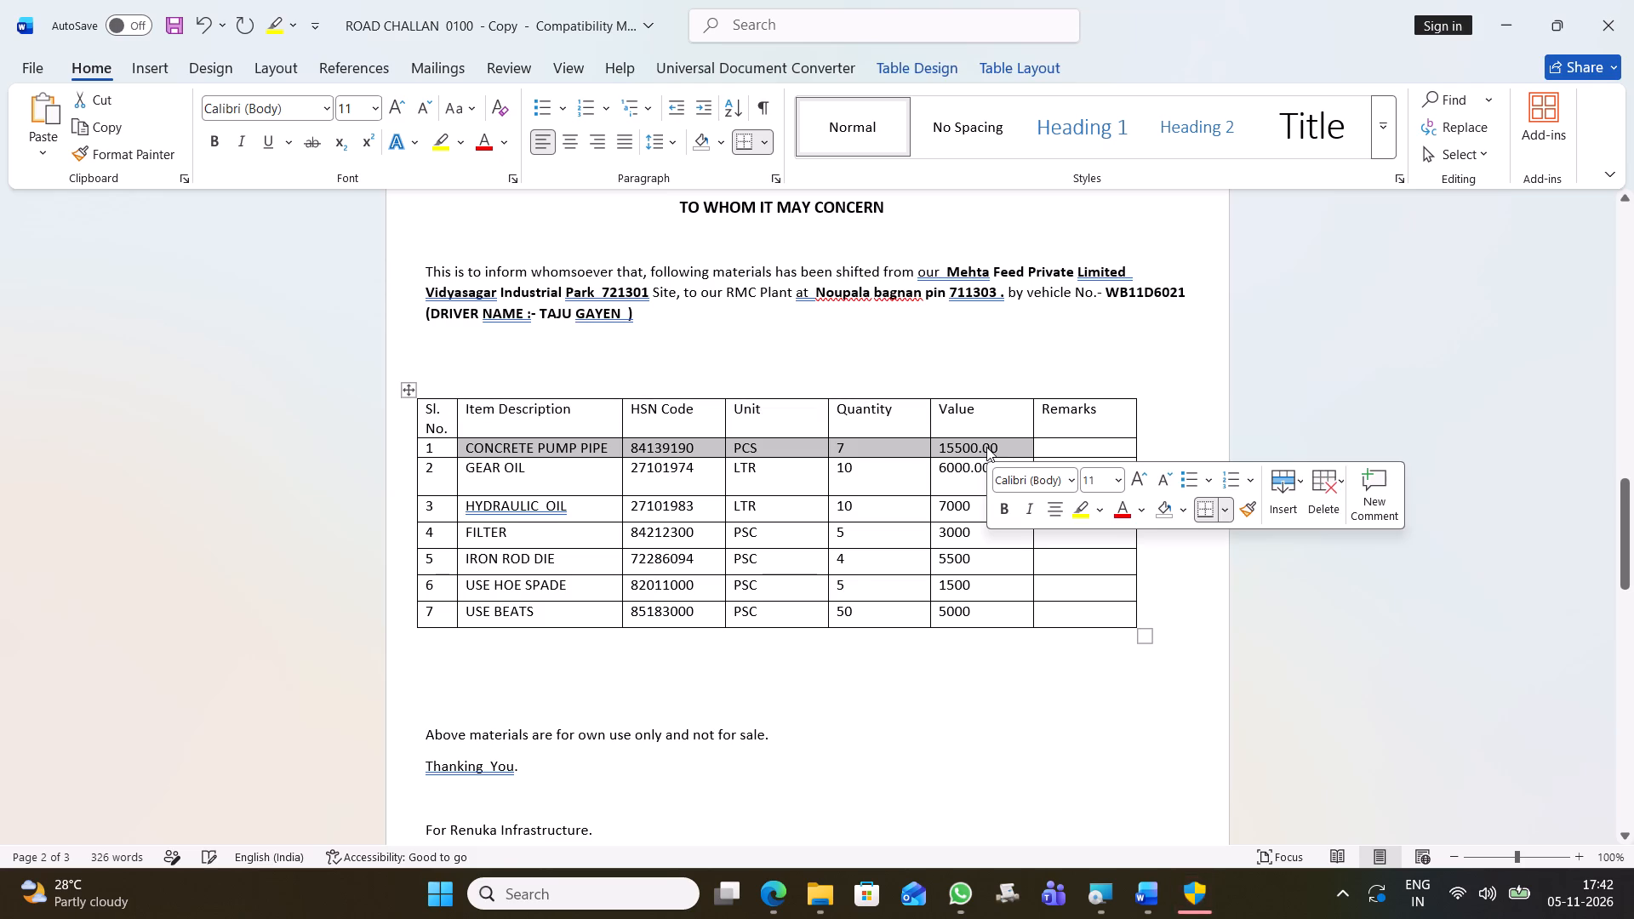
pyautogui.press('Delete')
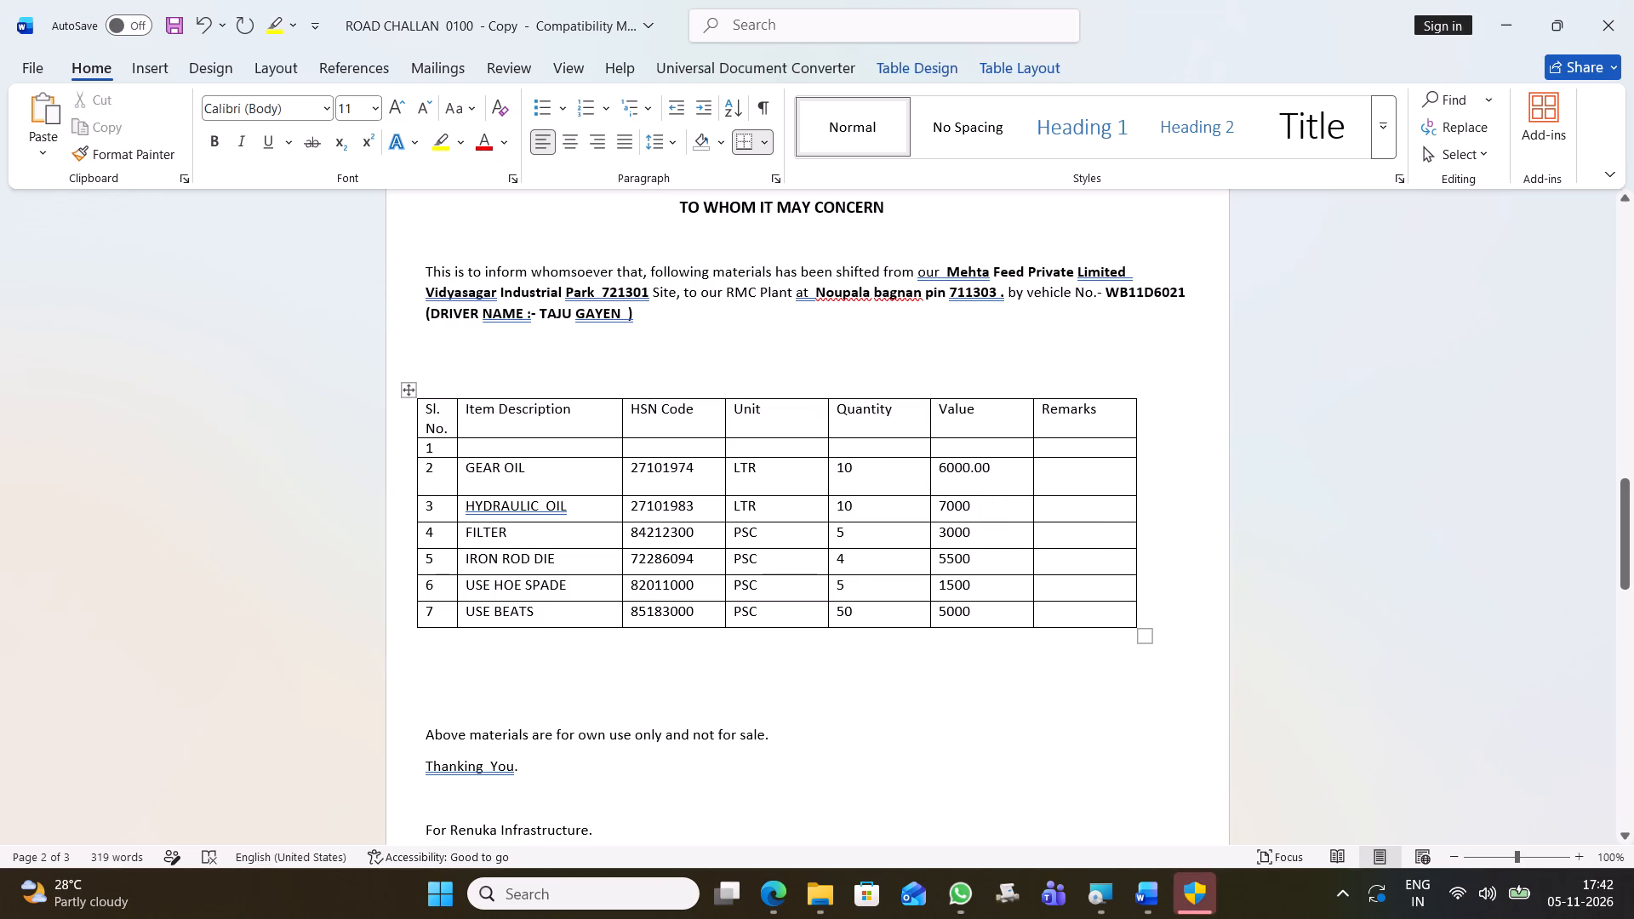
# Fill row 1 of the materials table with item description PROP JACK and unit PSC, and go to its quantity cell.
pyautogui.click(598, 445)
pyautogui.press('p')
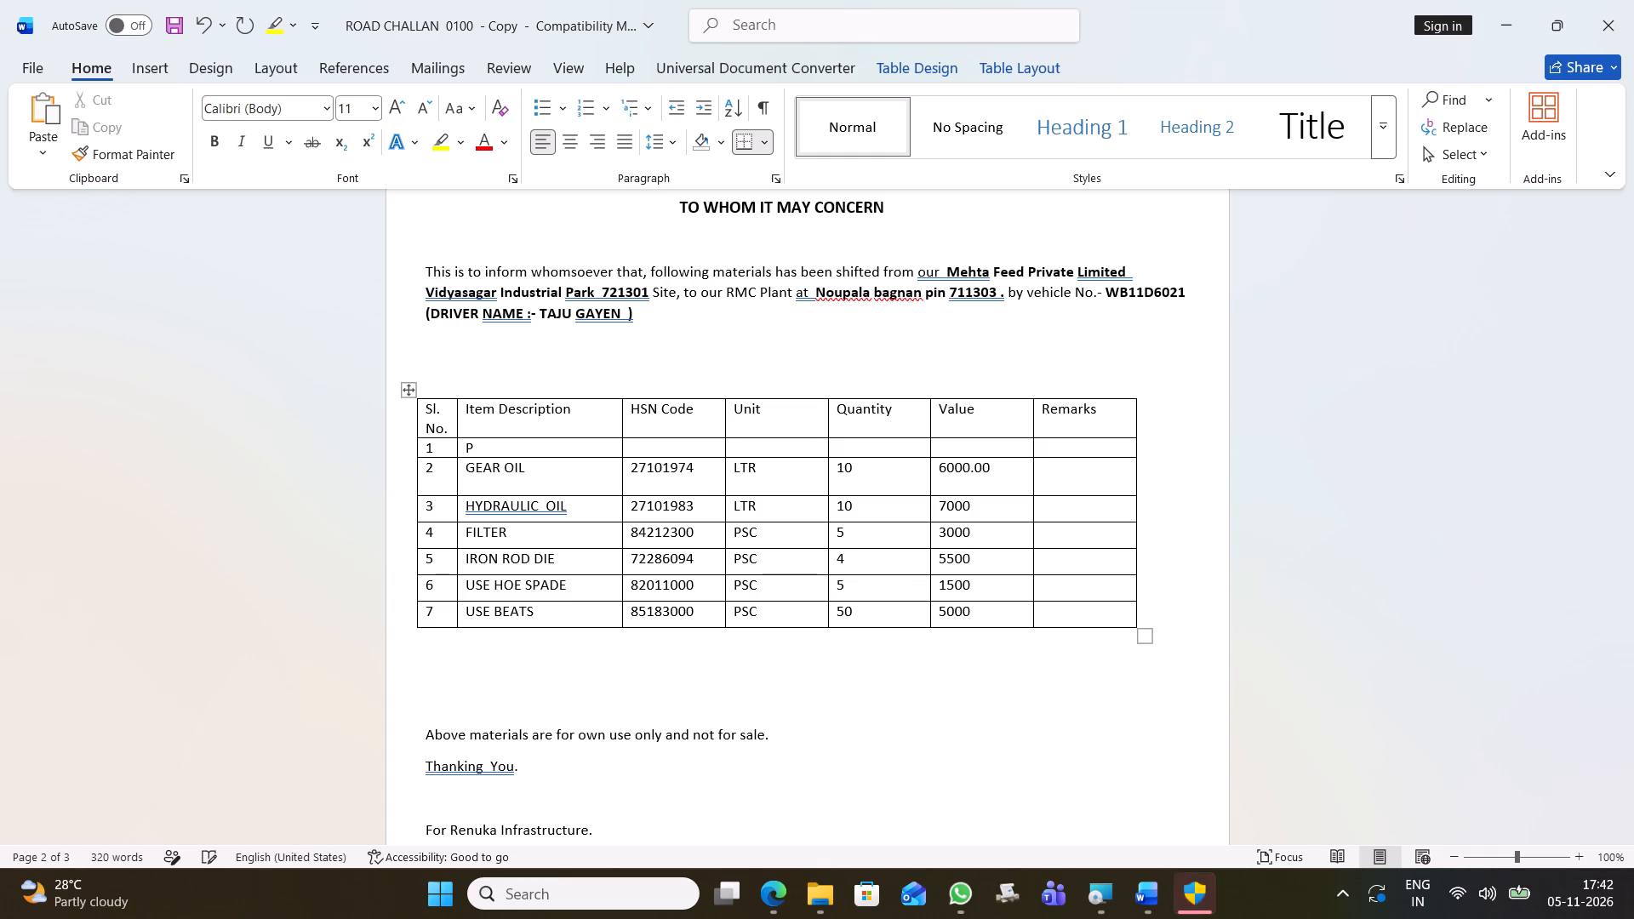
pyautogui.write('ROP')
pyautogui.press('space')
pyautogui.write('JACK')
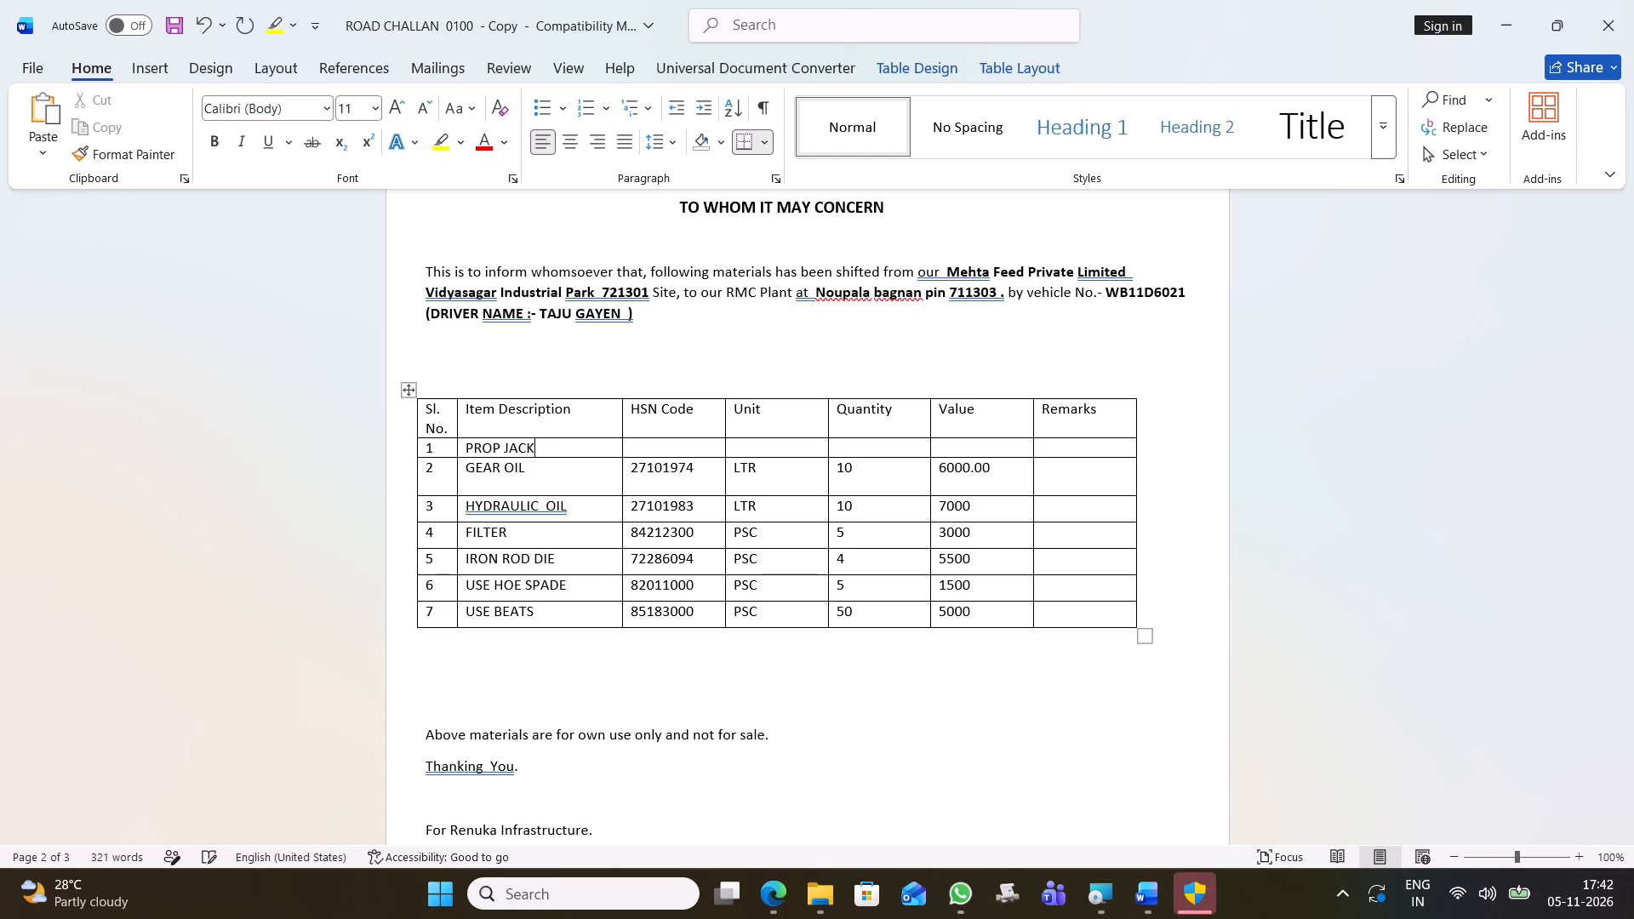
pyautogui.click(754, 451)
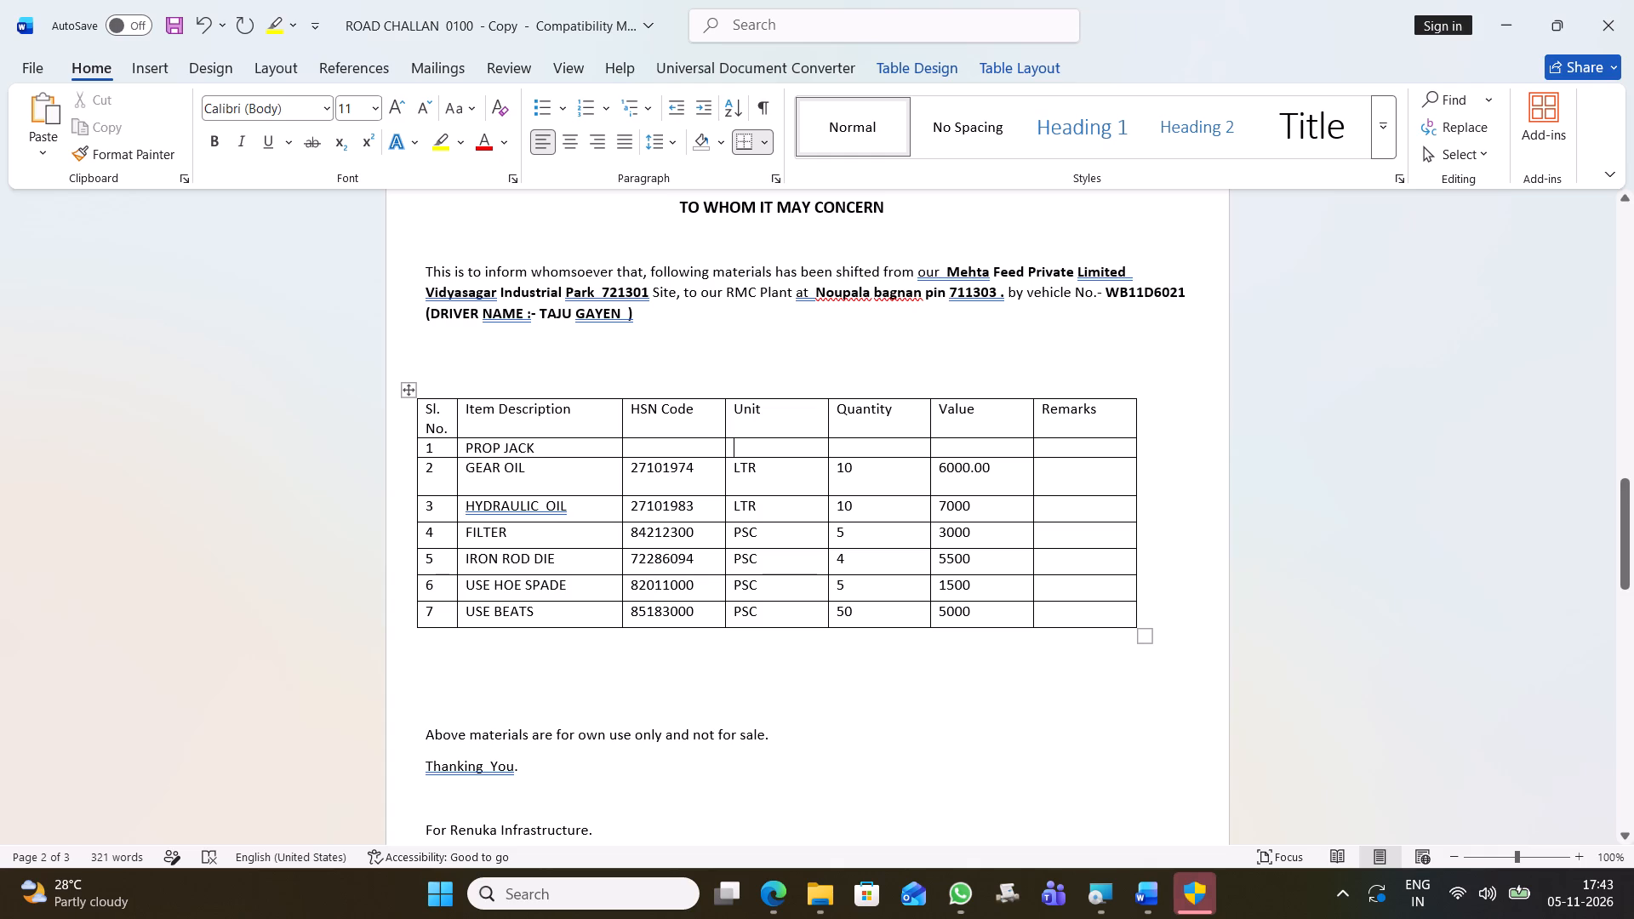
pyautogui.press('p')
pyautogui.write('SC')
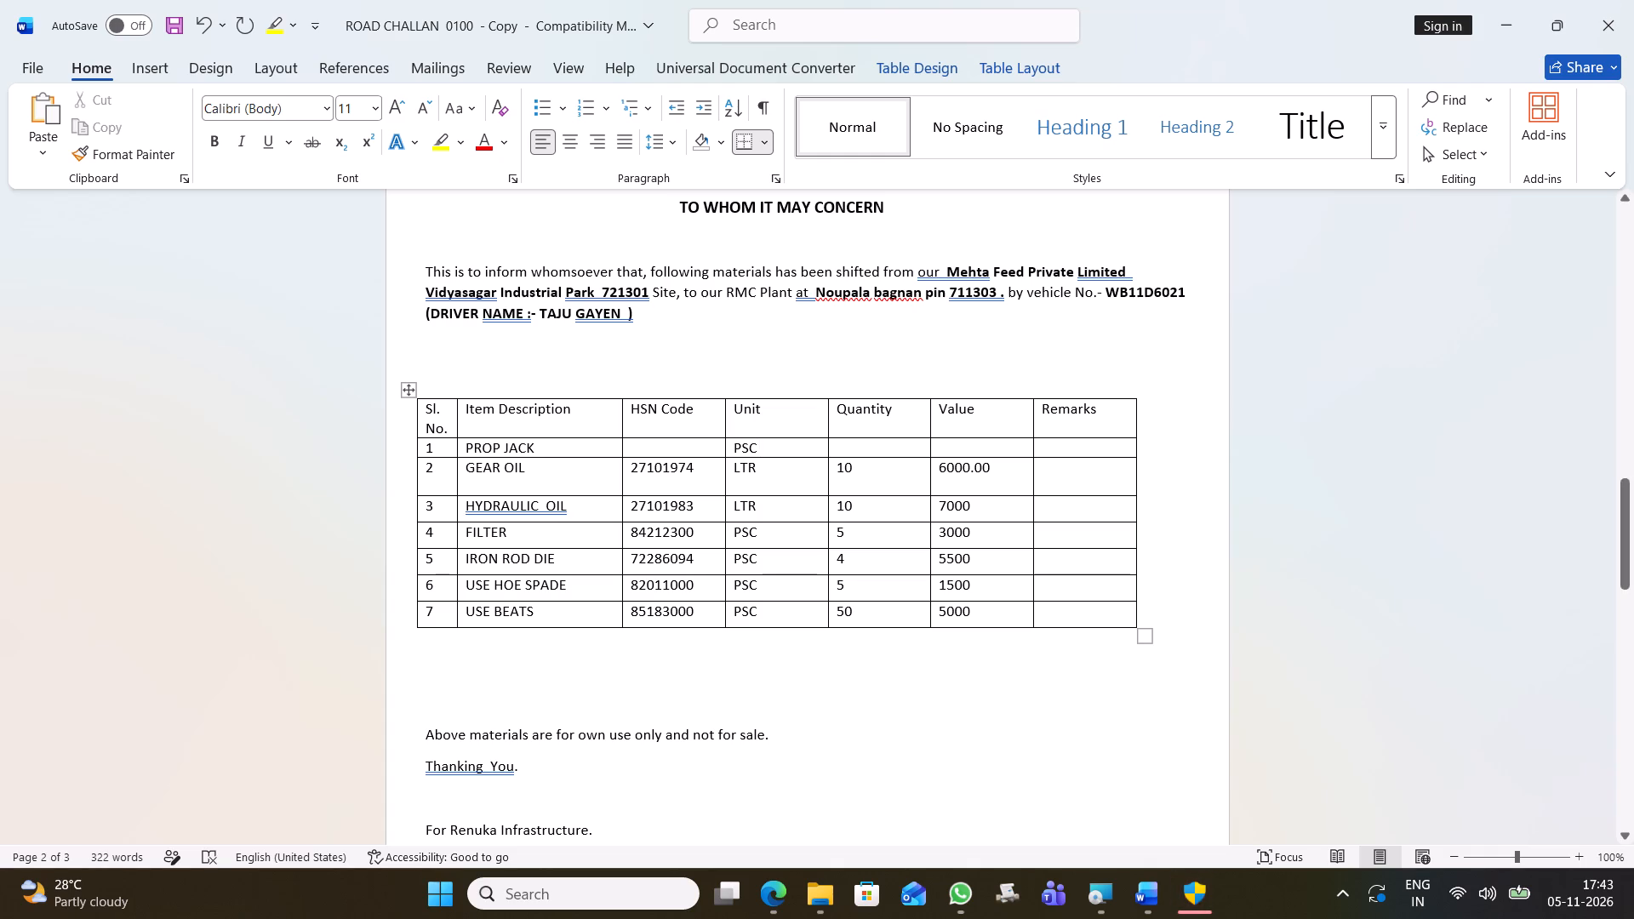
pyautogui.click(857, 442)
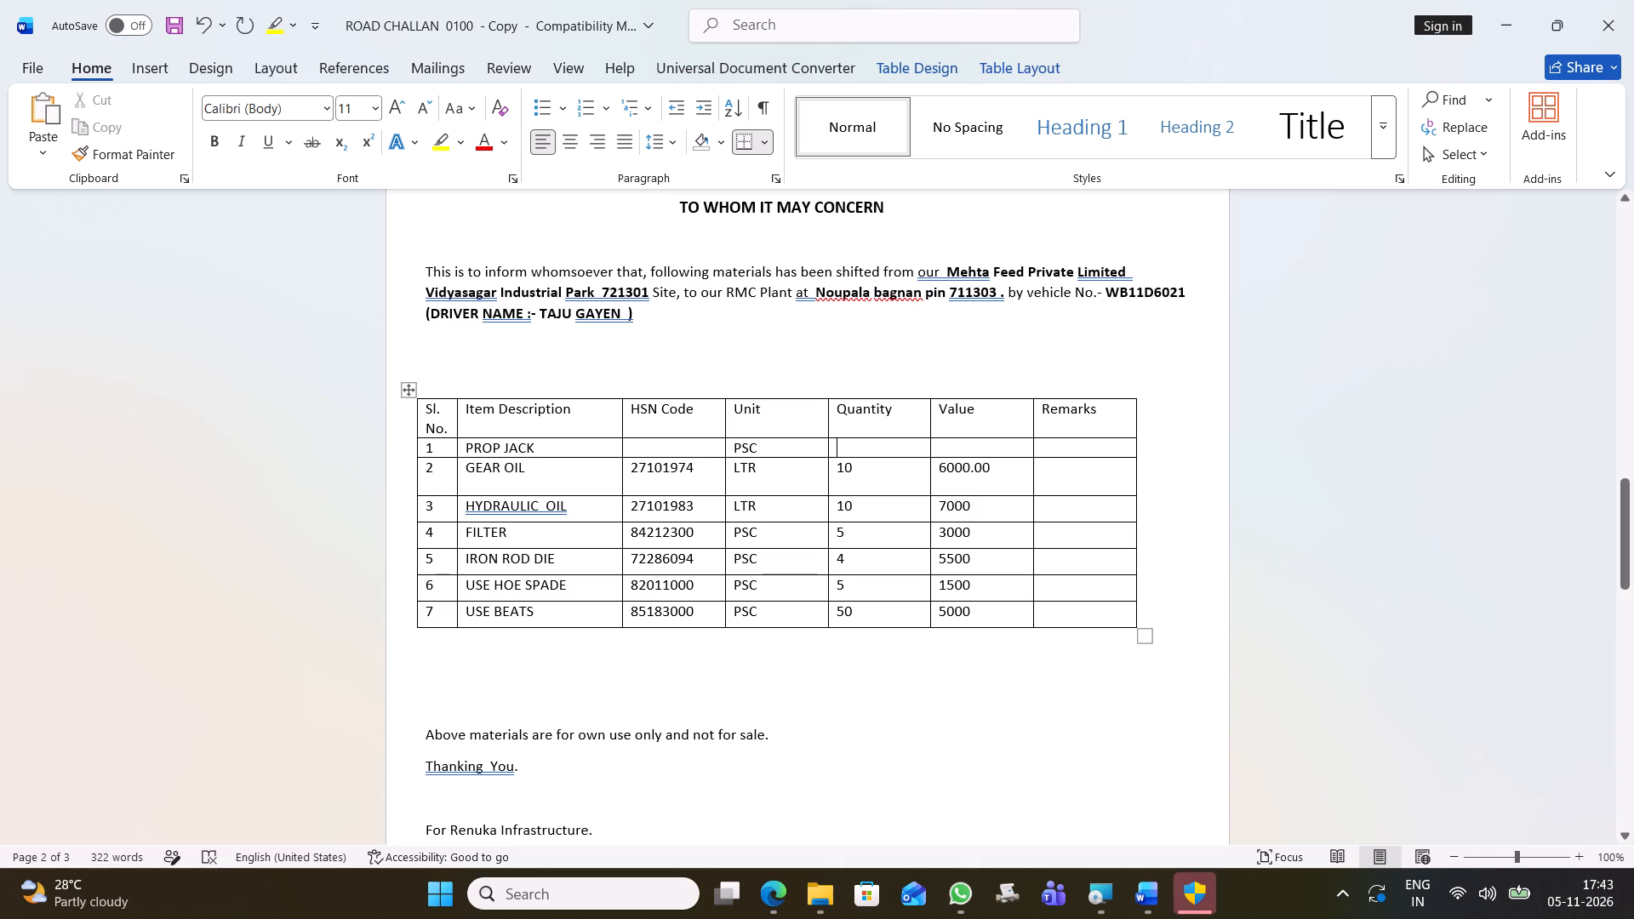
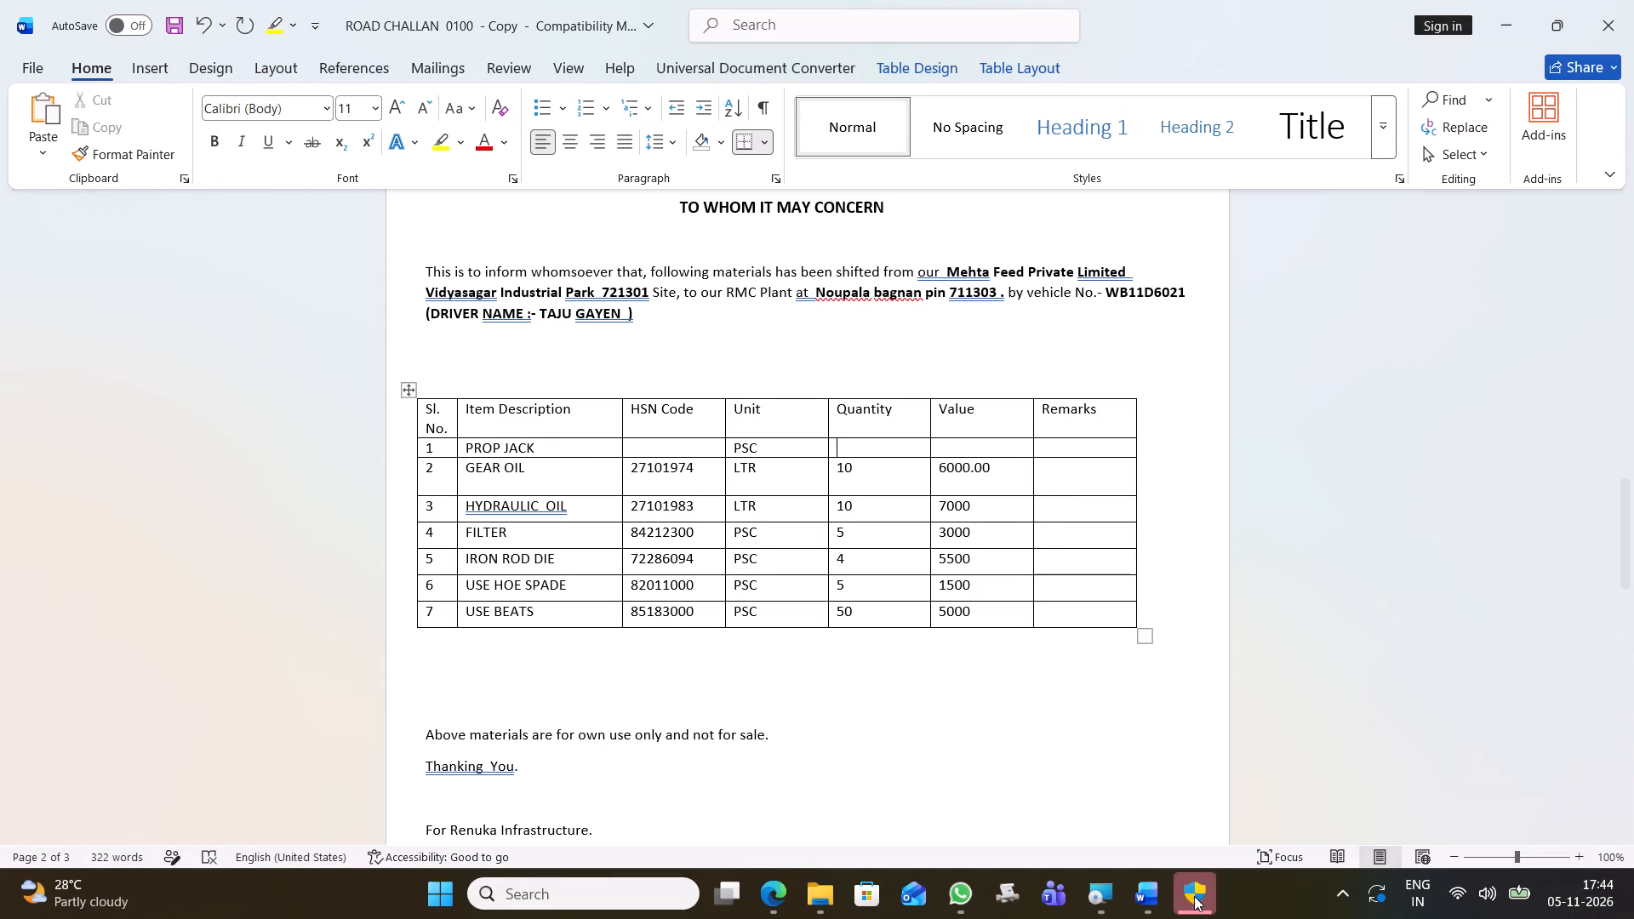
# Save the road challan document with its current edits.
pyautogui.click(1178, 831)
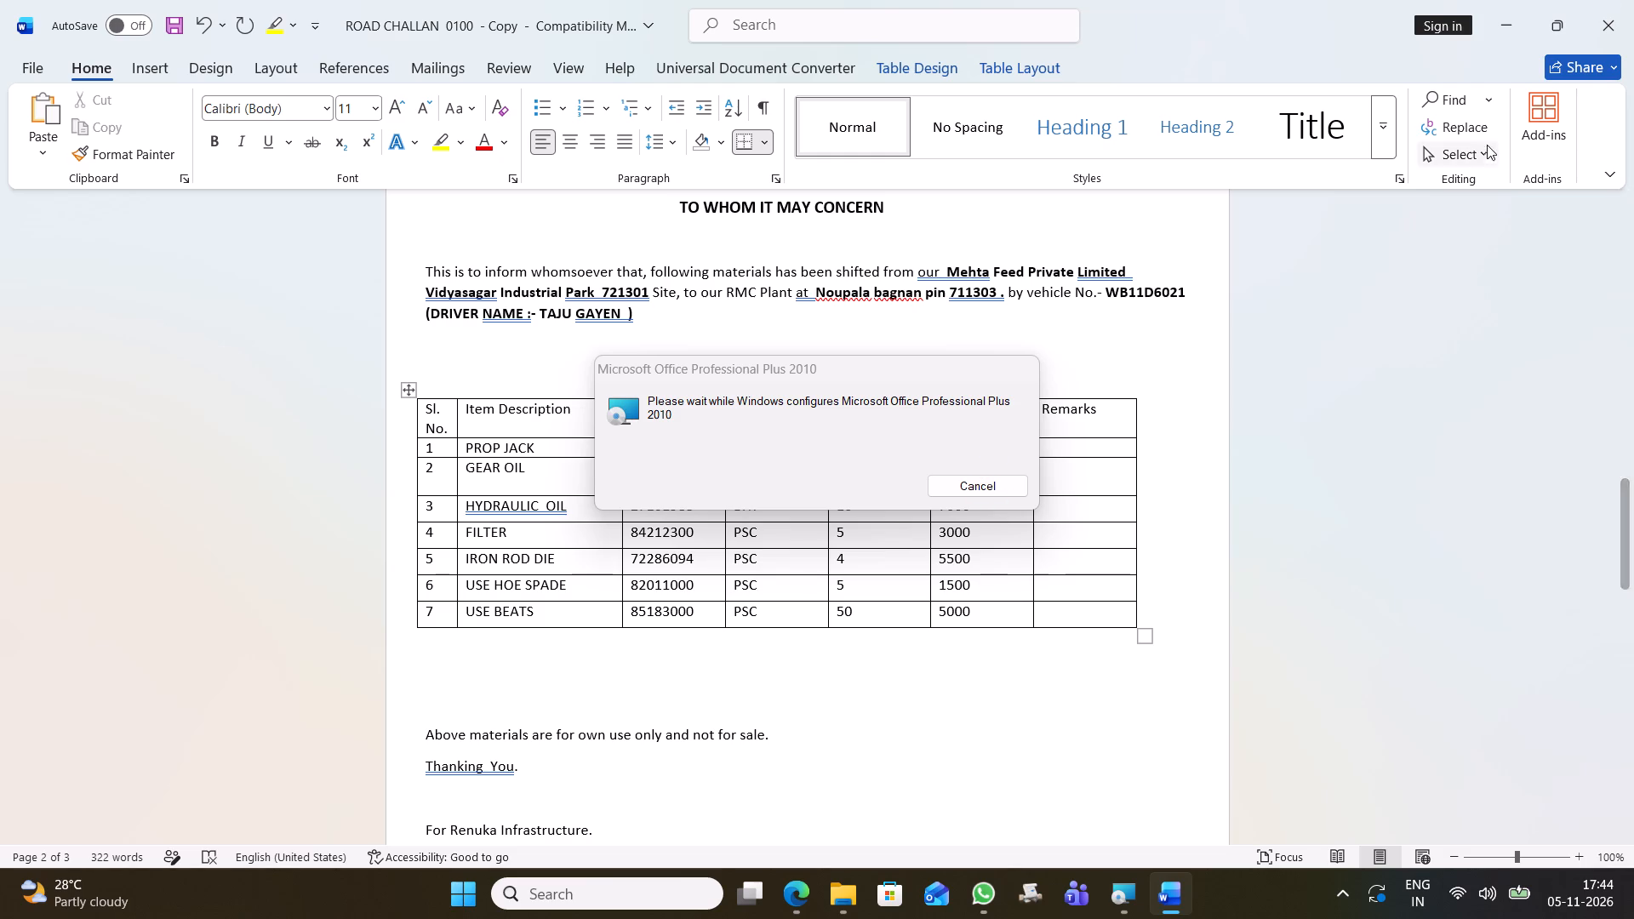
pyautogui.click(169, 20)
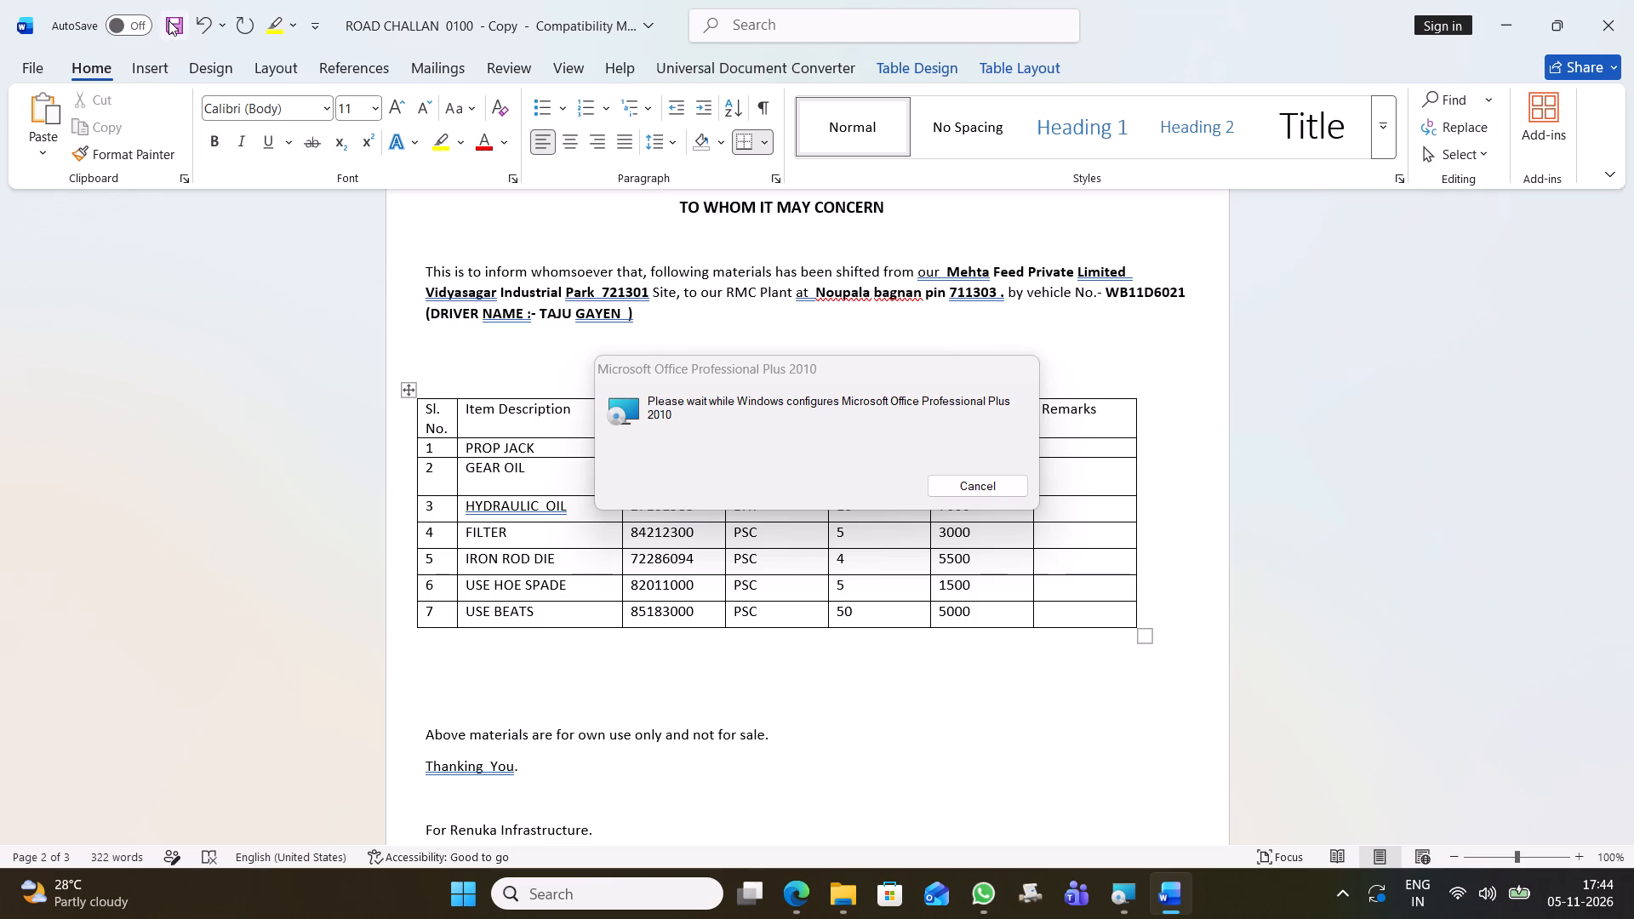
pyautogui.tripleClick(169, 20)
pyautogui.tripleClick(169, 20)
pyautogui.click(169, 20)
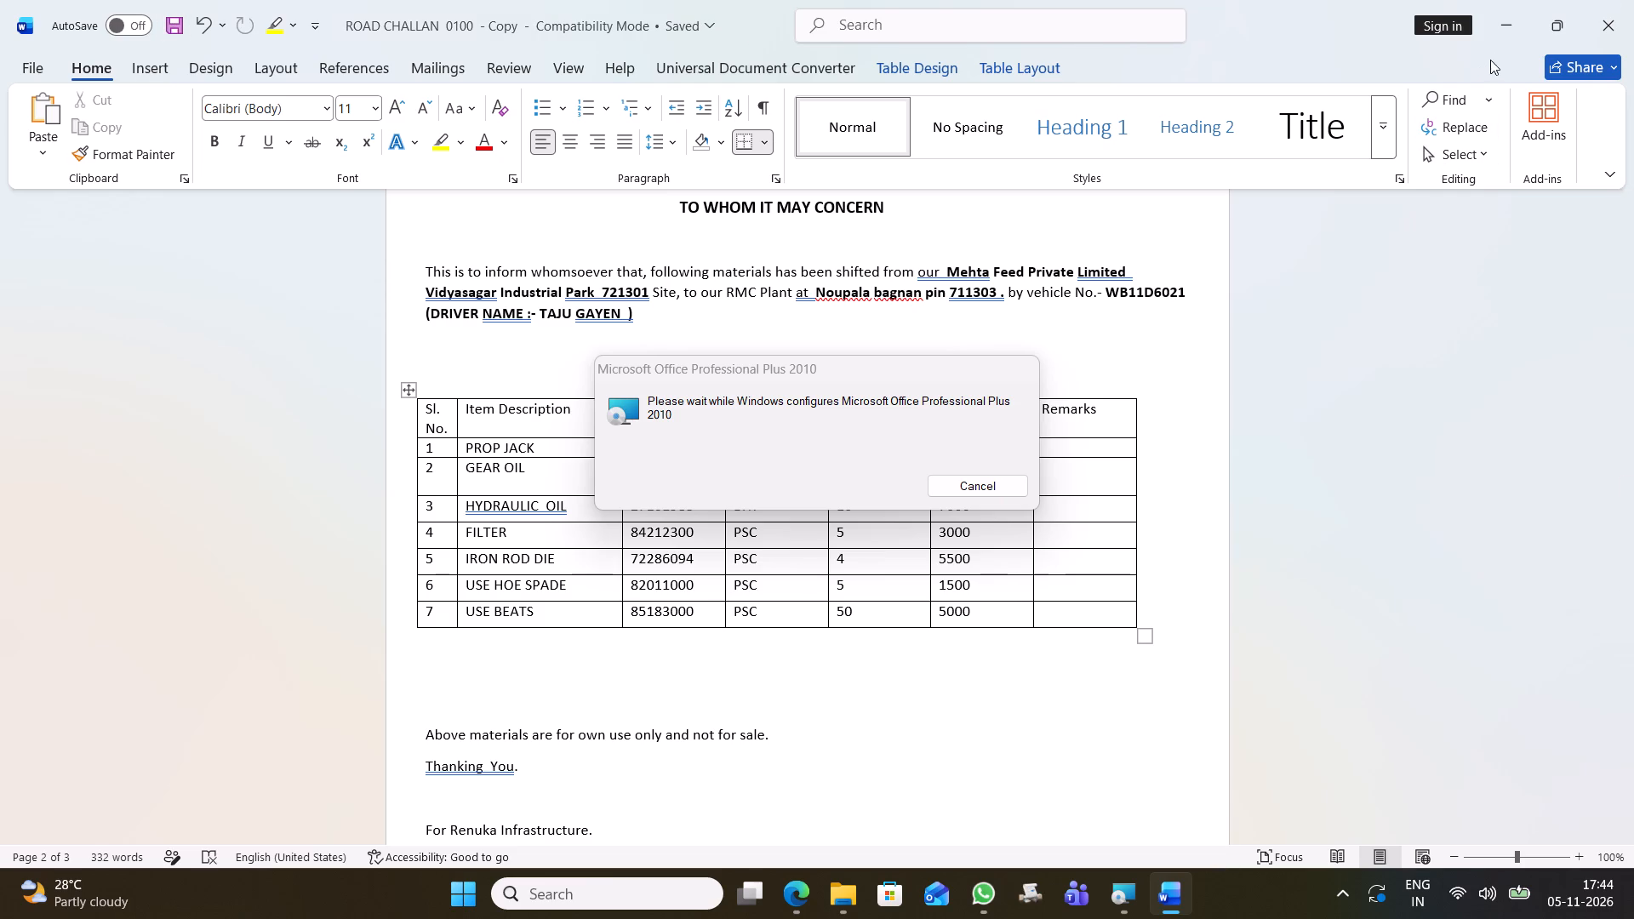
# Minimize the challan document and close the Disel Bill September-2026 folder window.
pyautogui.click(1509, 39)
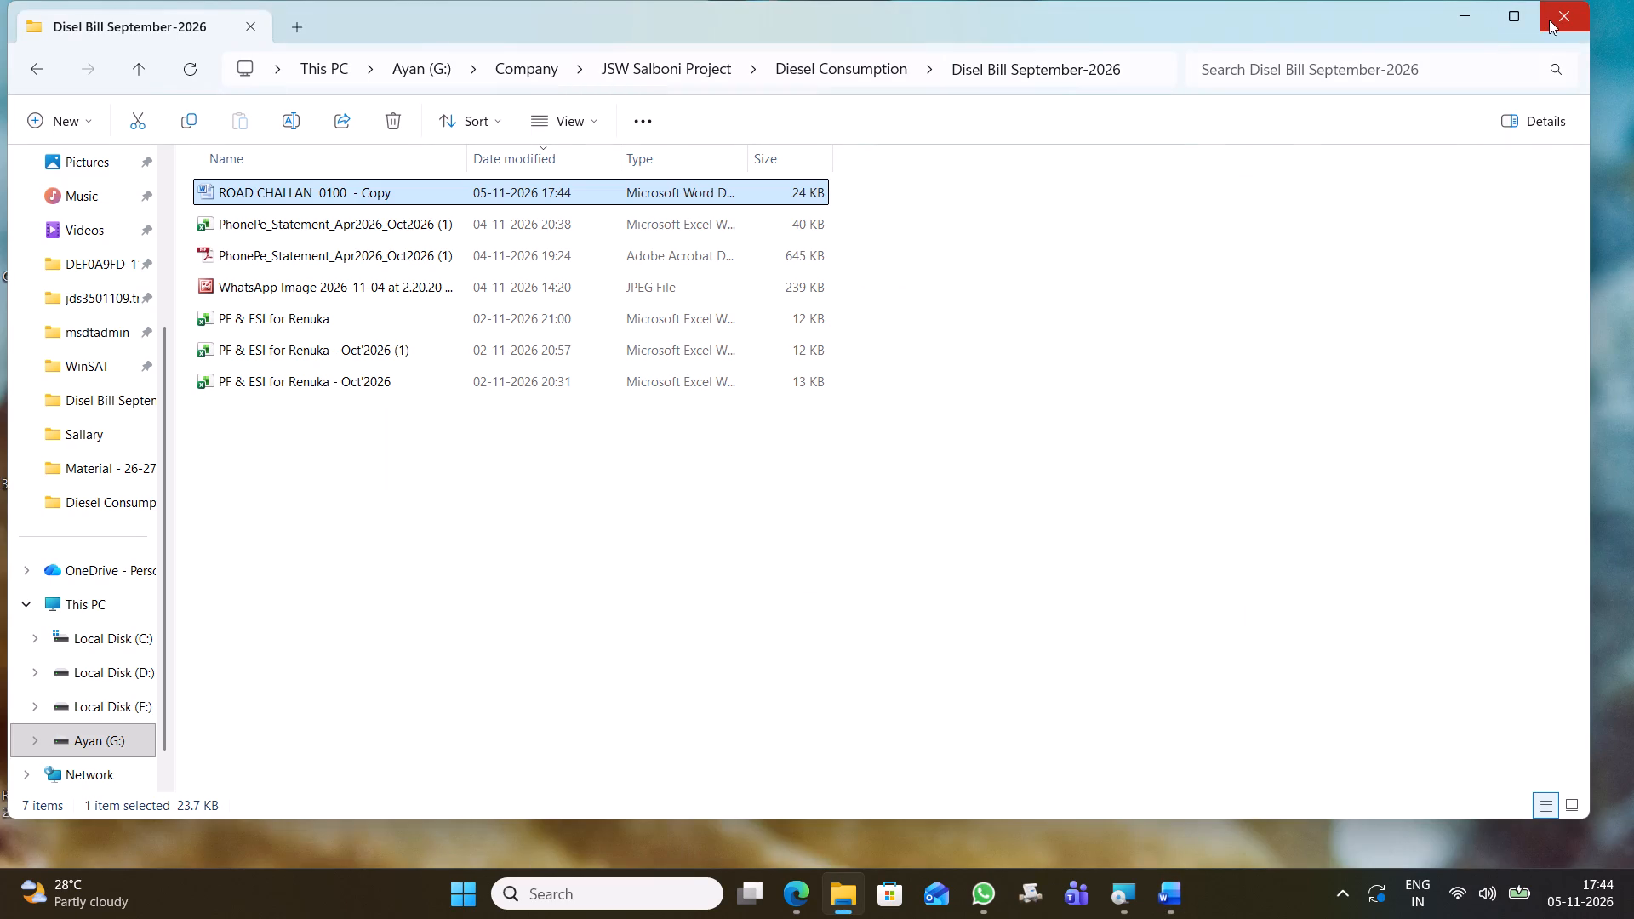
pyautogui.click(1551, 20)
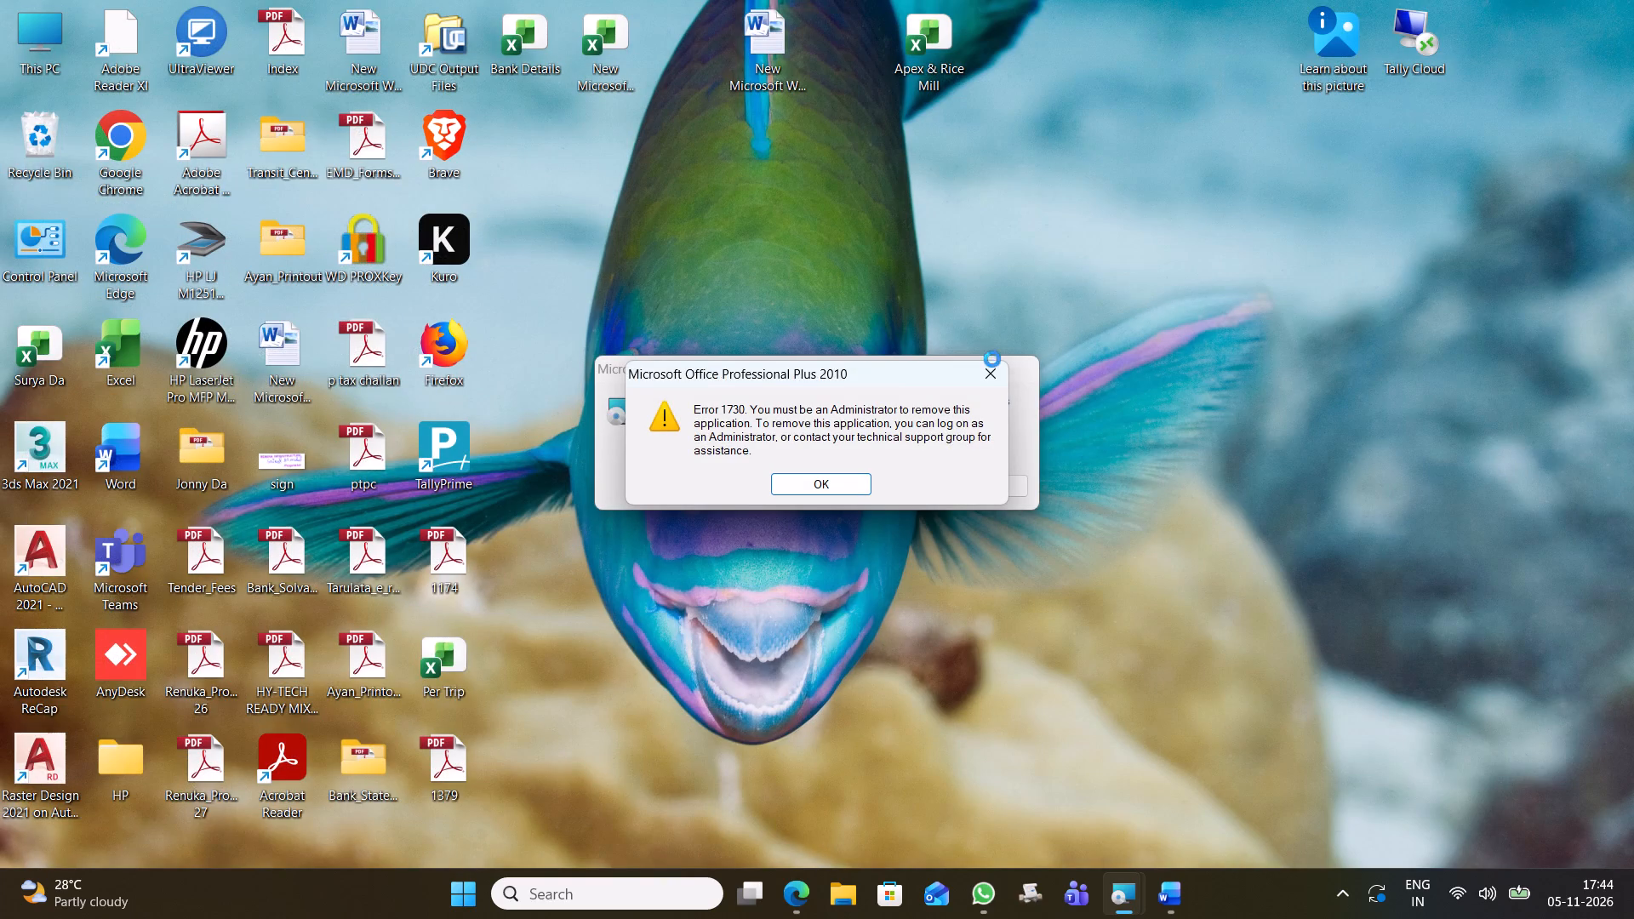
# Cancel the Office 2010 configuration and dismiss its error and file-in-use dialogs.
pyautogui.click(807, 488)
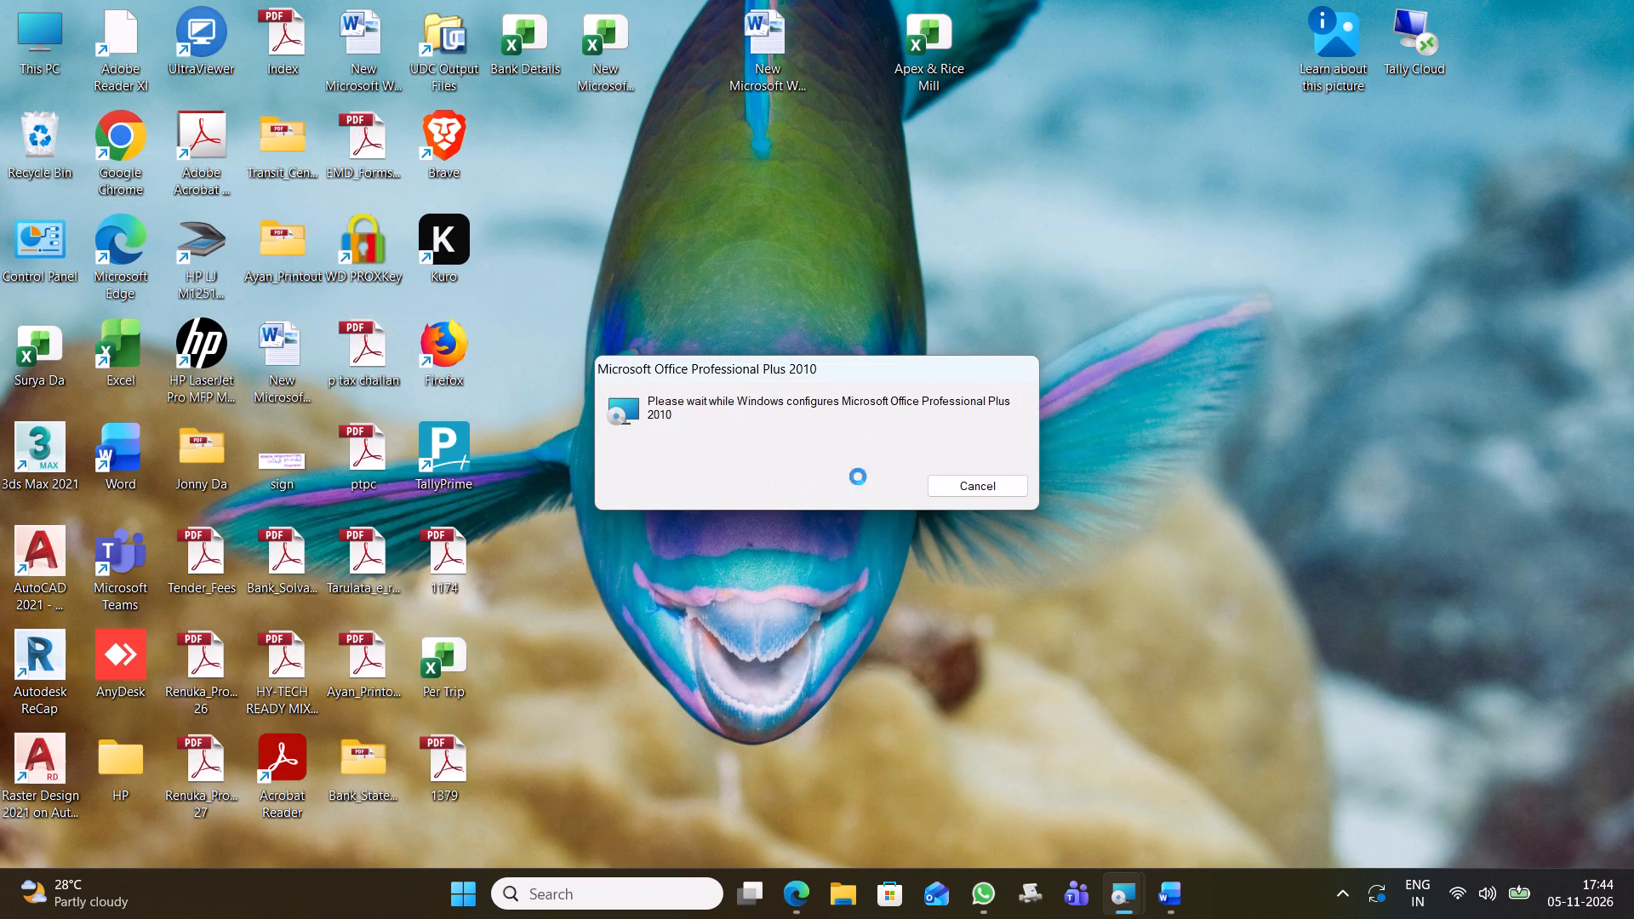
pyautogui.click(1000, 484)
pyautogui.press('+')
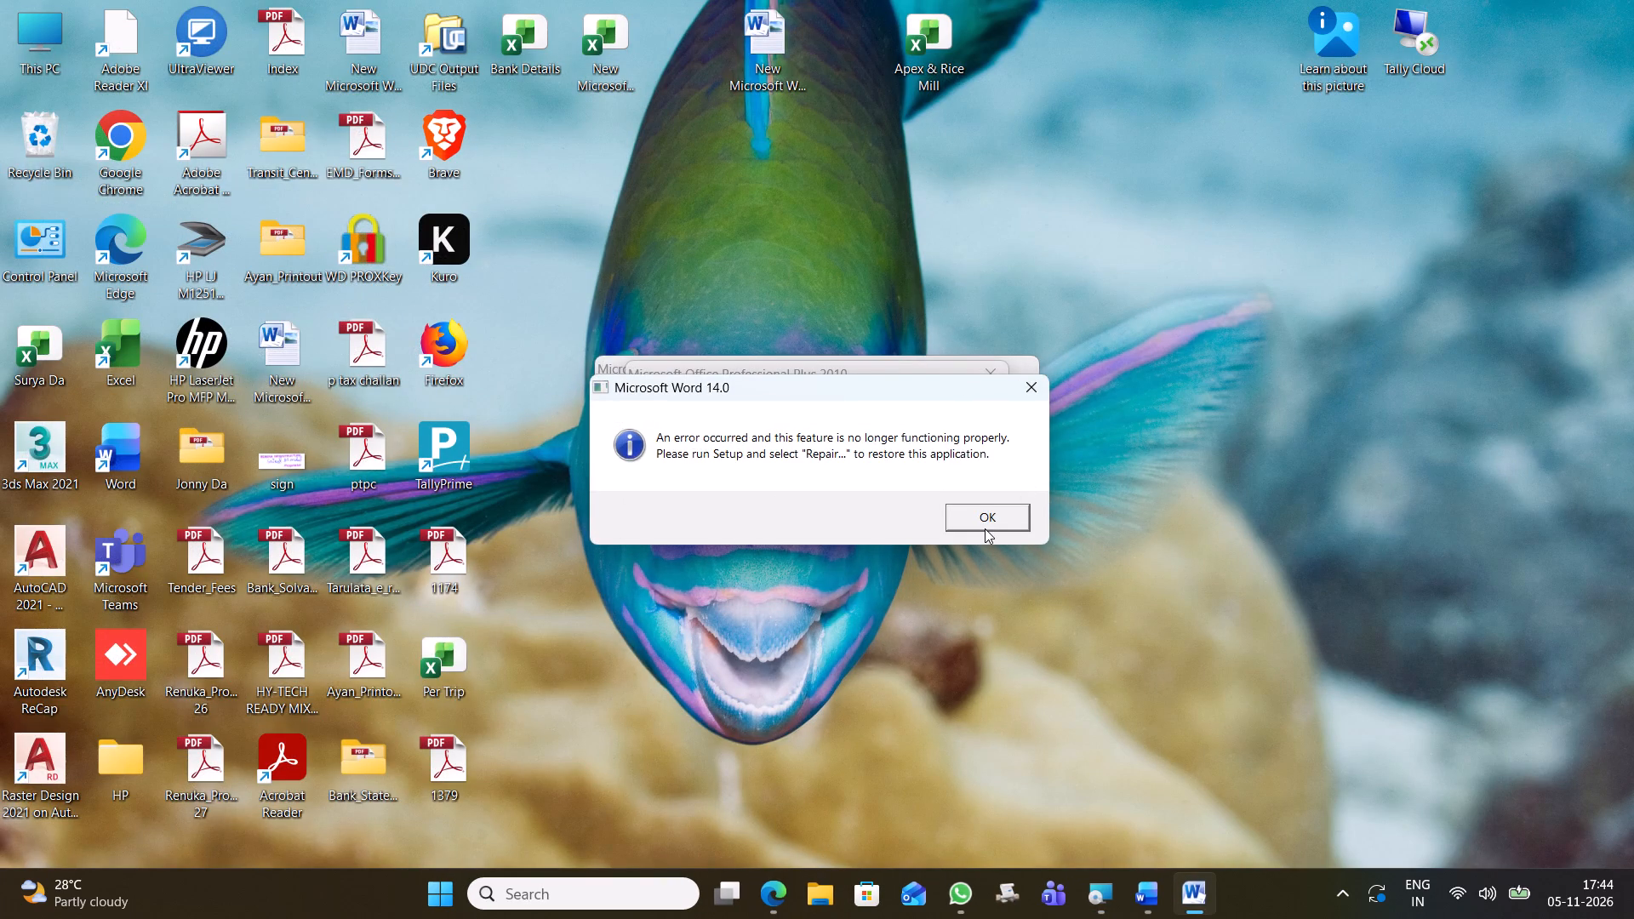
pyautogui.click(995, 517)
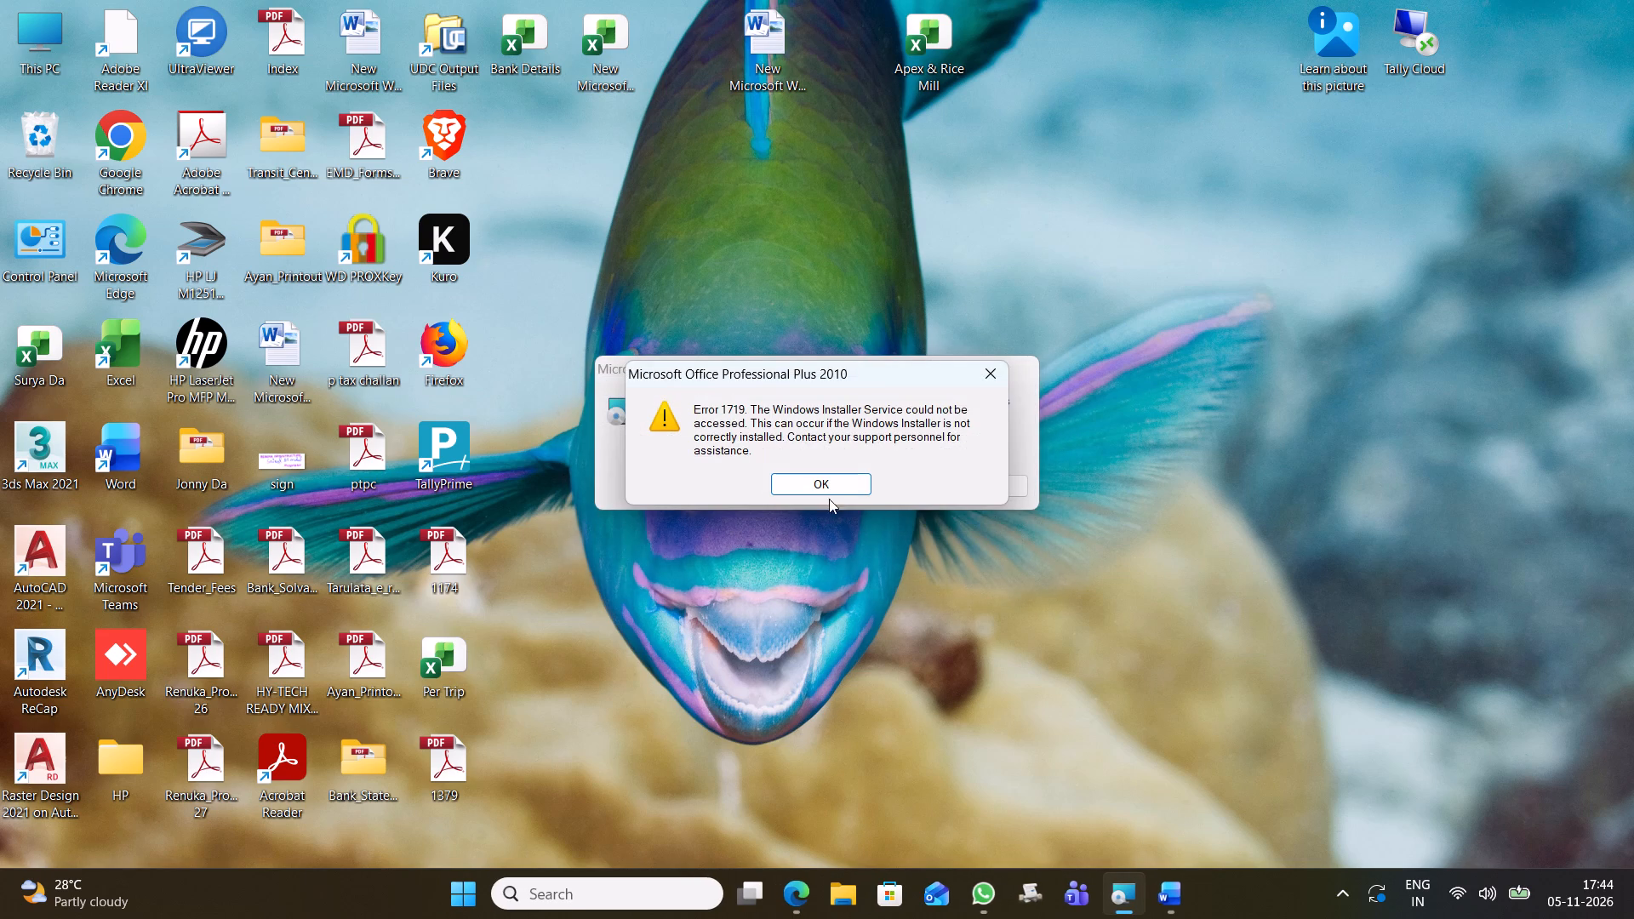
pyautogui.click(831, 488)
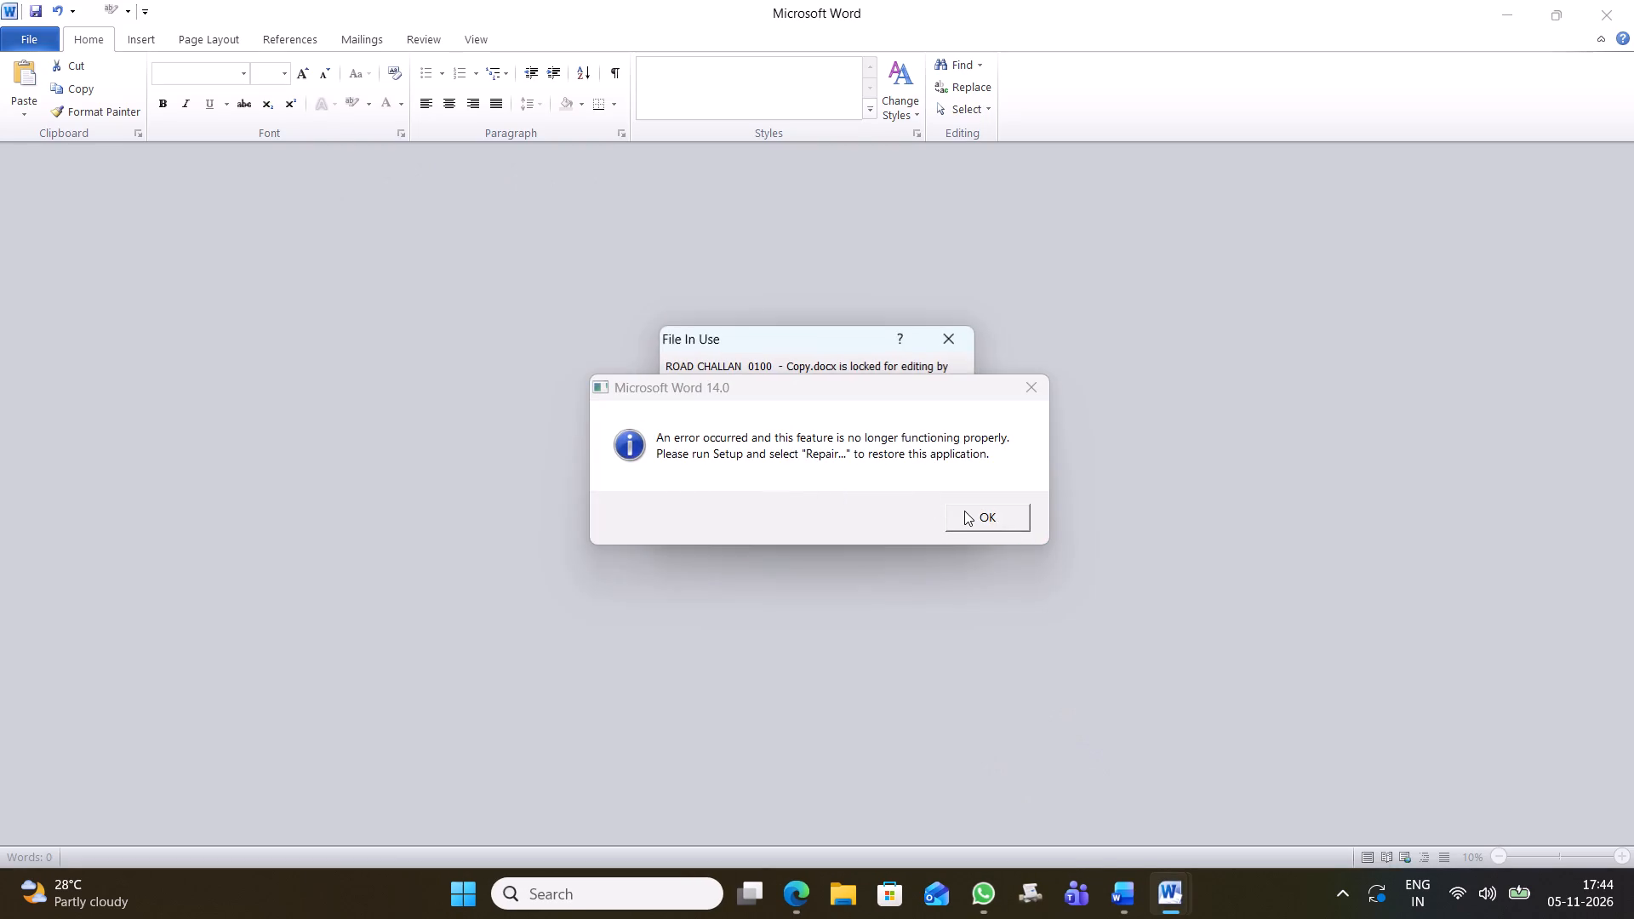
pyautogui.click(964, 511)
pyautogui.click(844, 487)
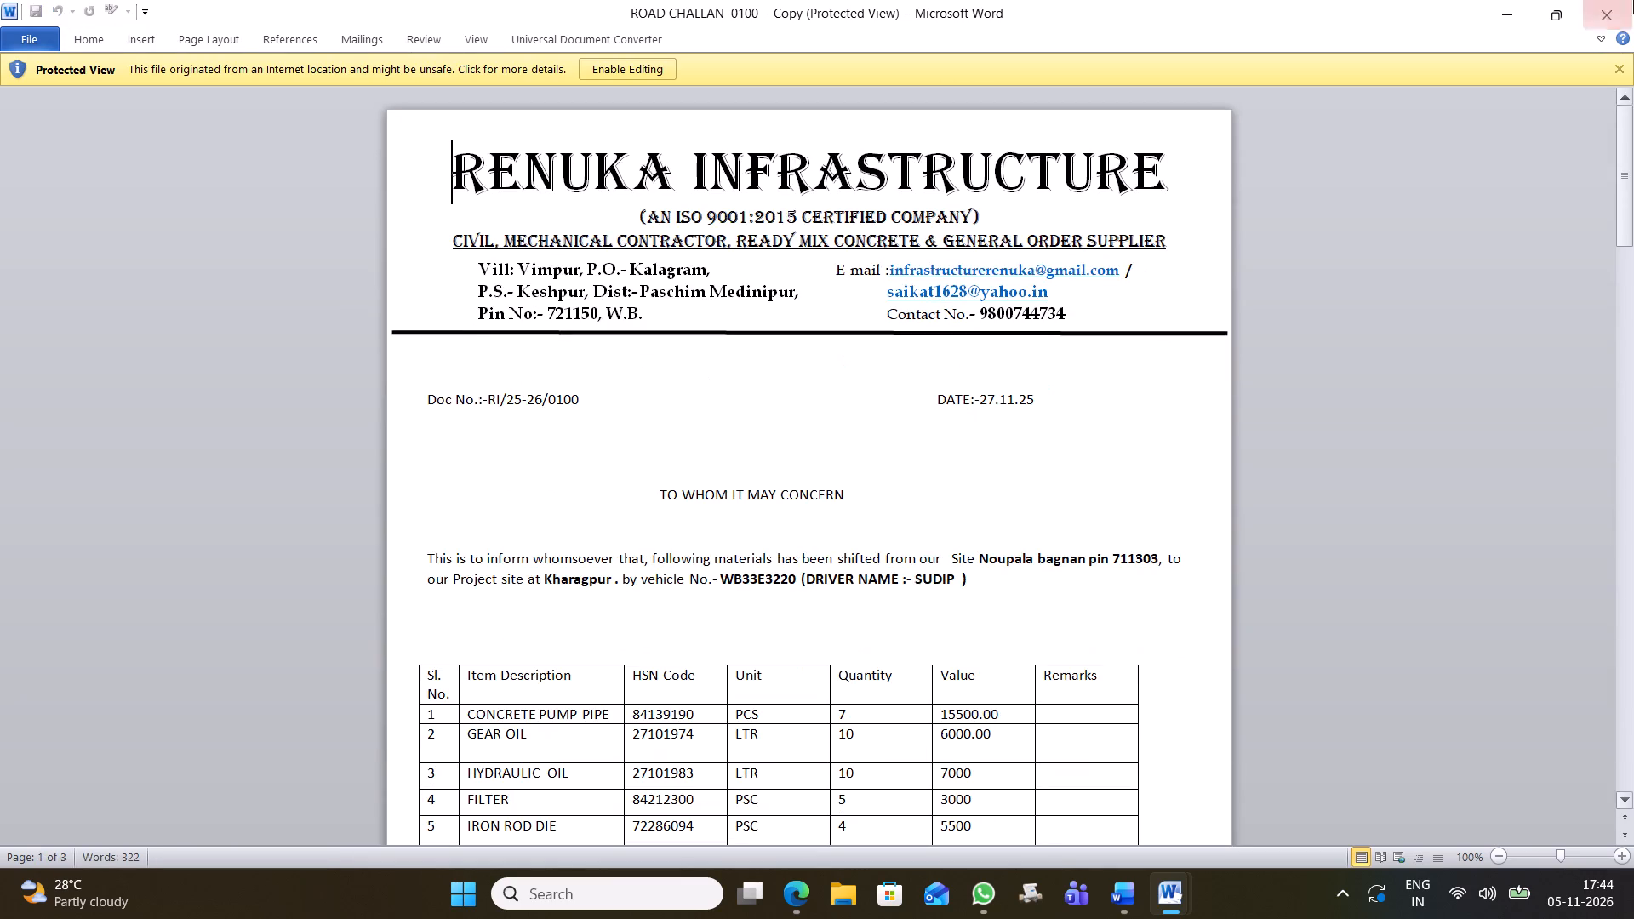
# Close the Protected View copy of the road challan and the Letter Head document in Word 2010.
pyautogui.click(1633, 2)
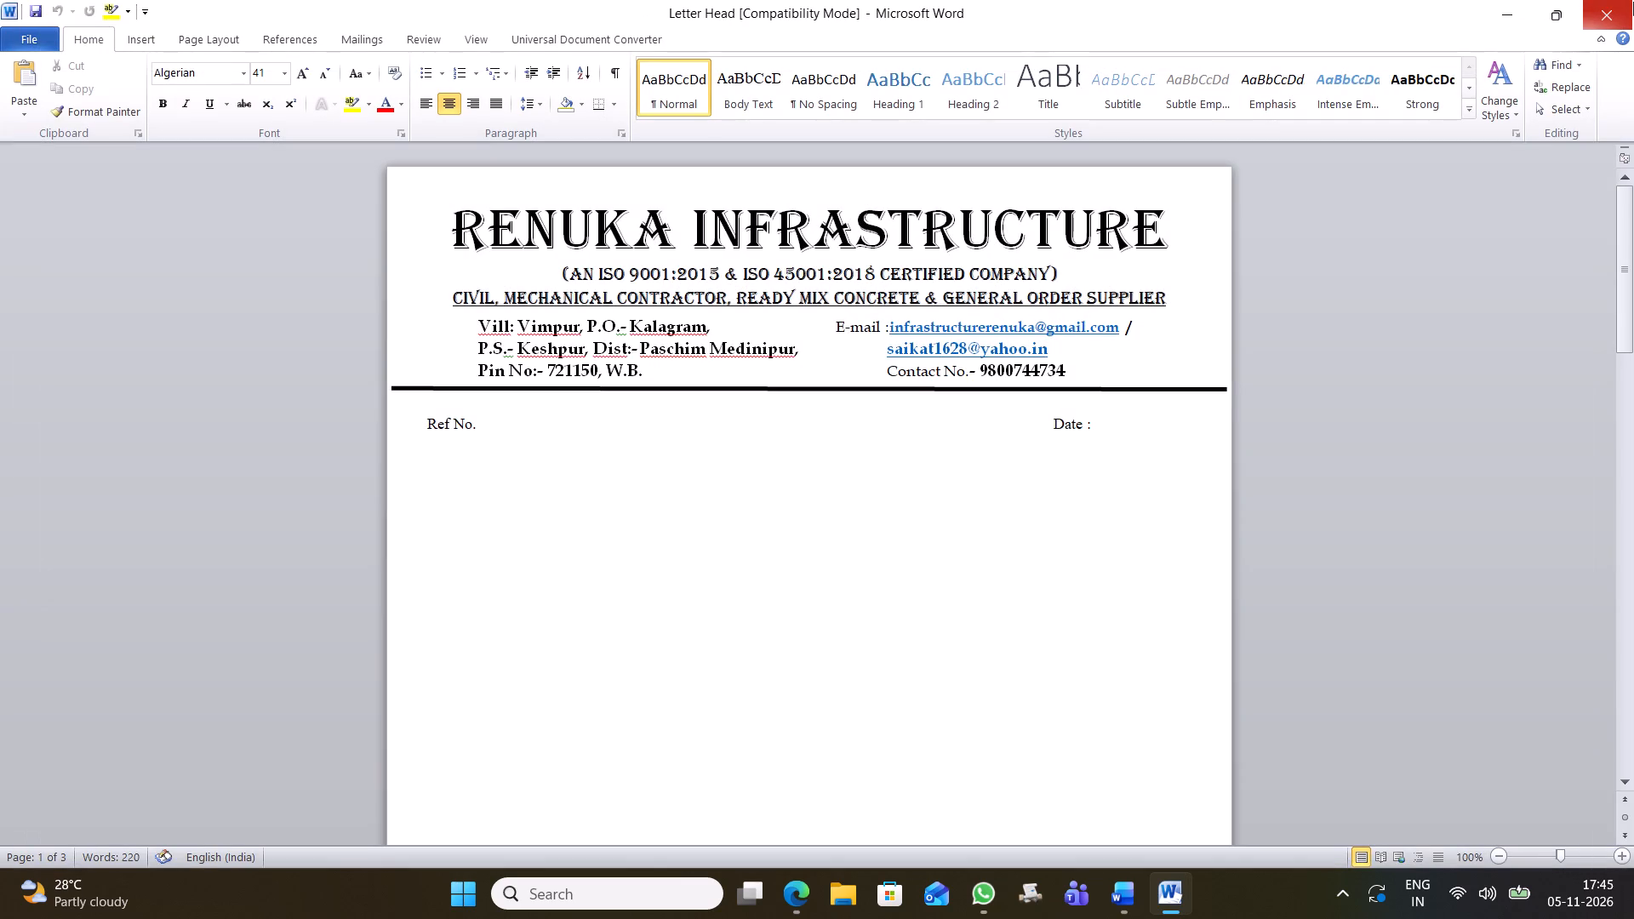
pyautogui.click(1633, 2)
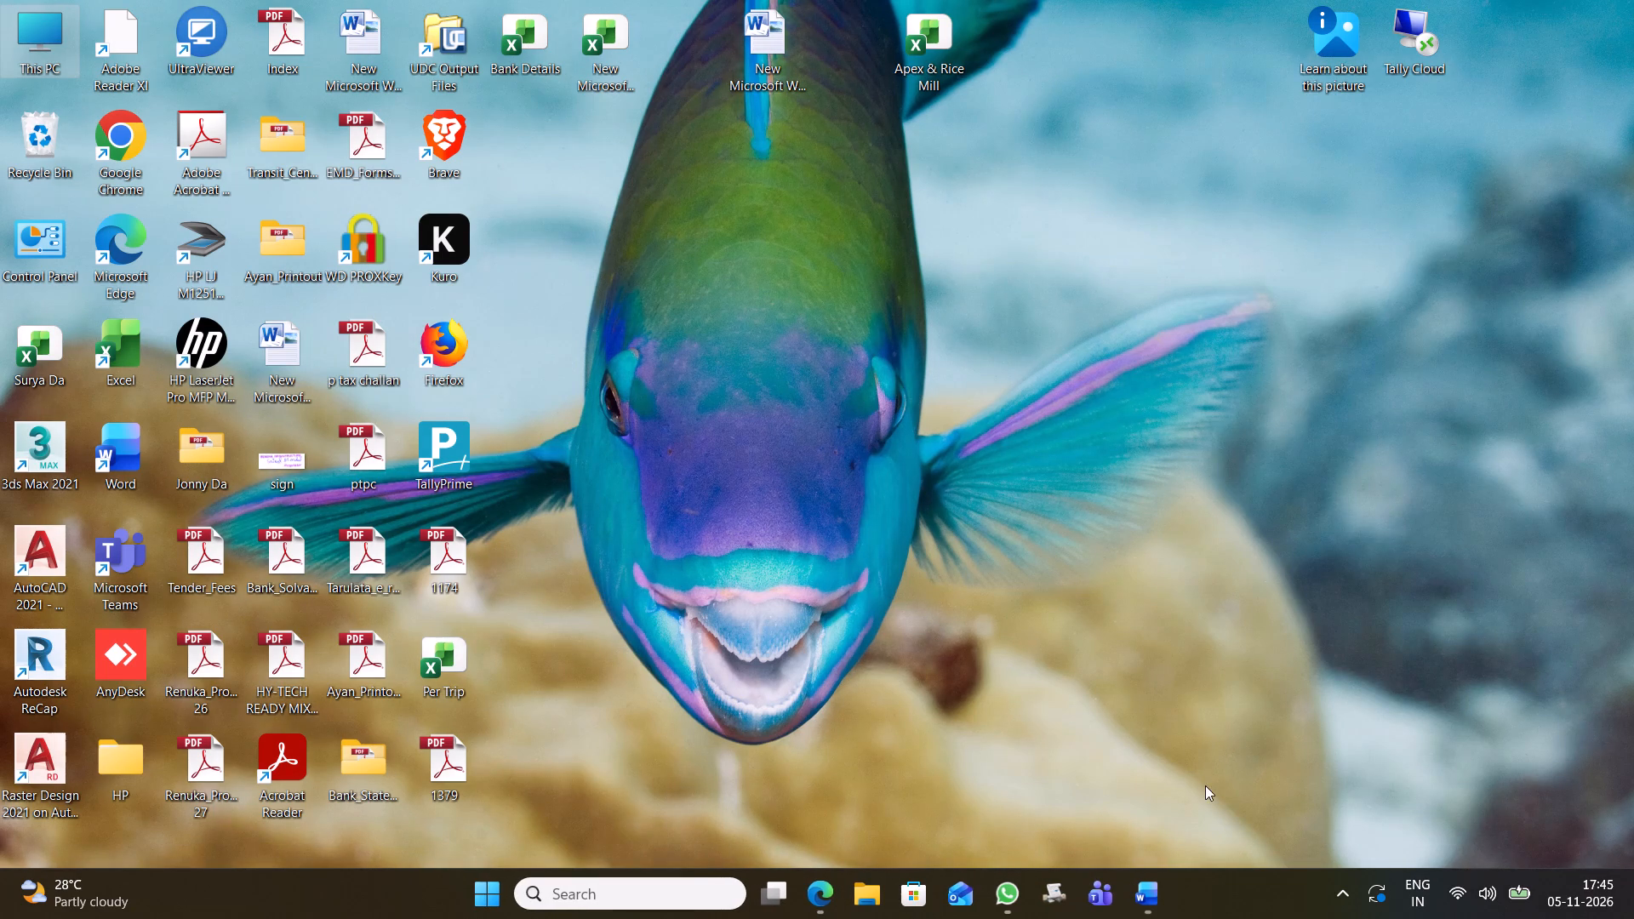
# Return to the challan being edited and enter ++ in the quantity cell of the PROP JACK row.
pyautogui.click(1141, 804)
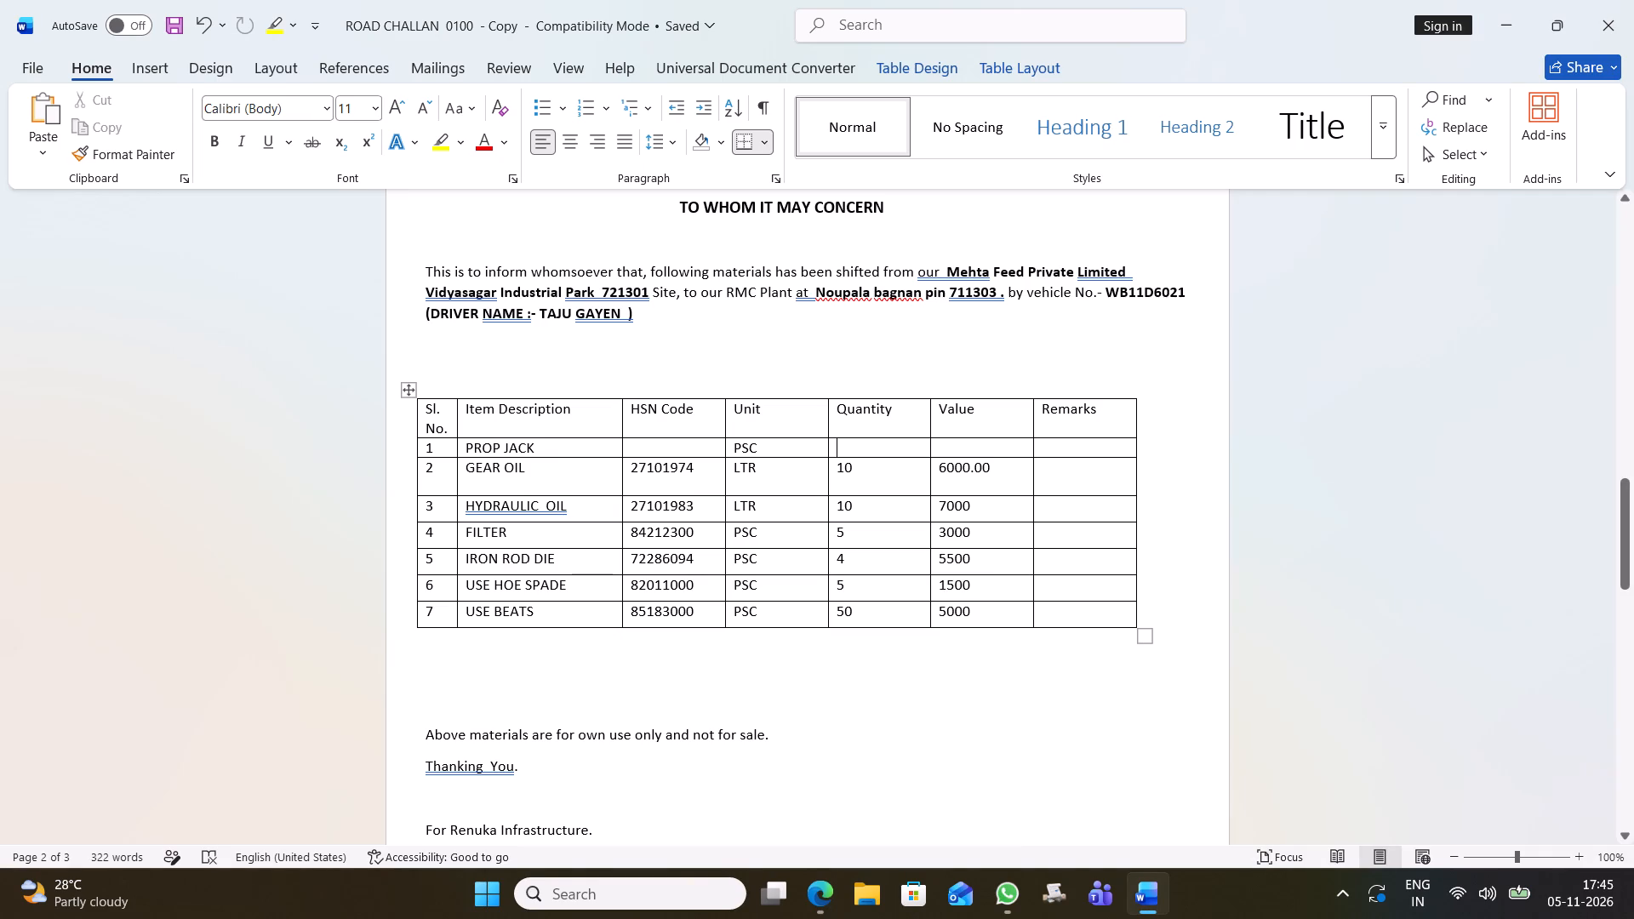
pyautogui.write('++')
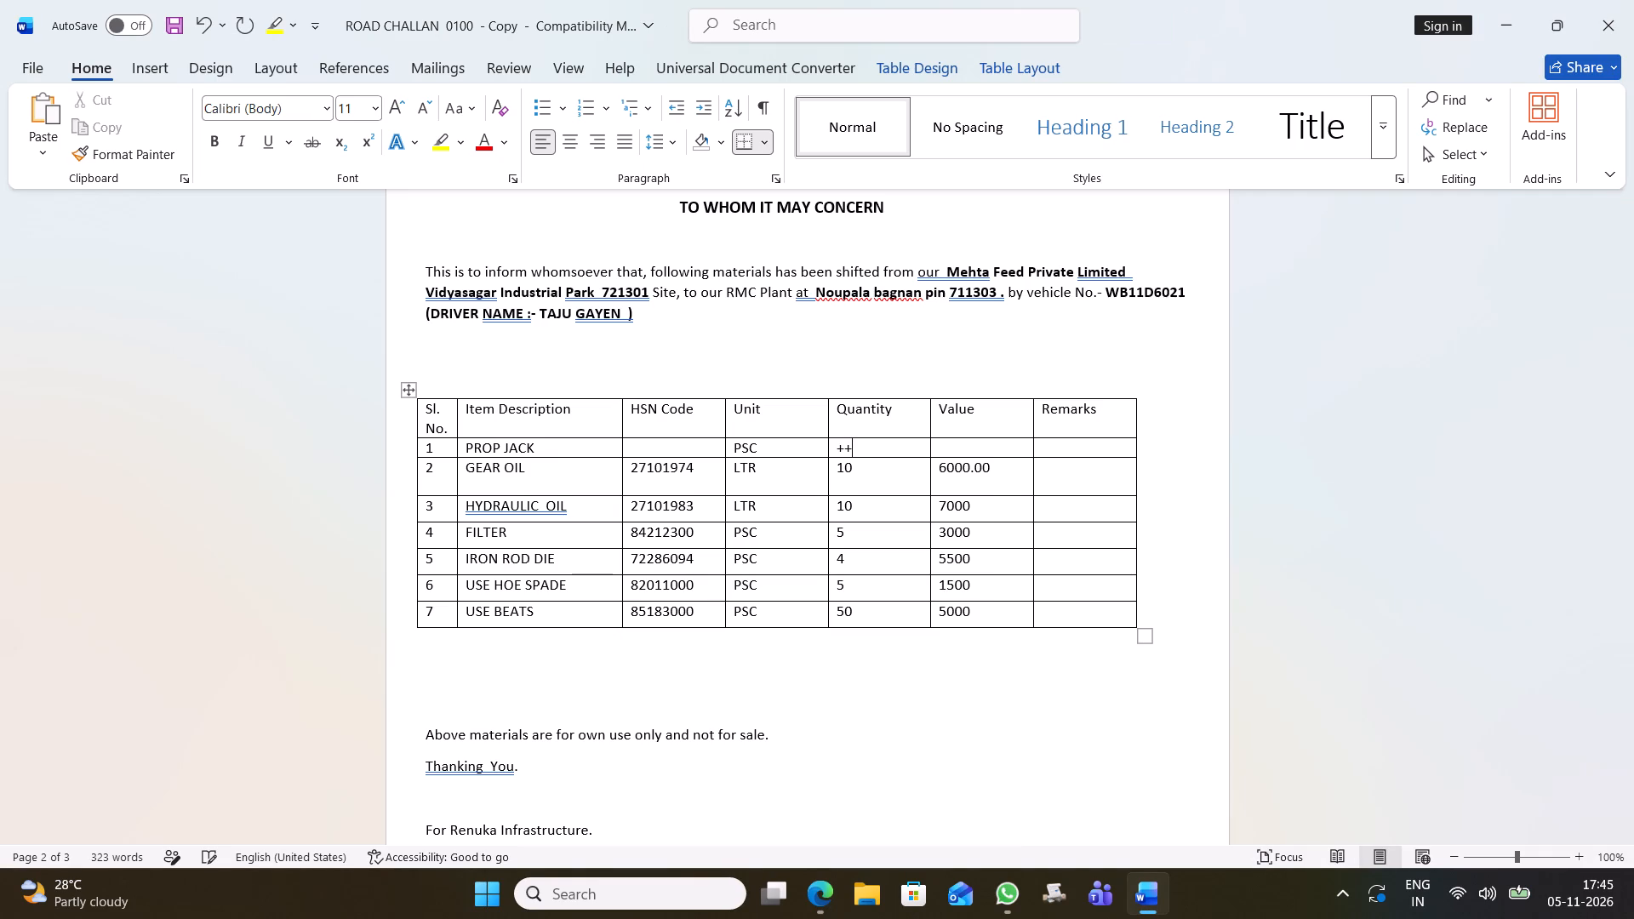
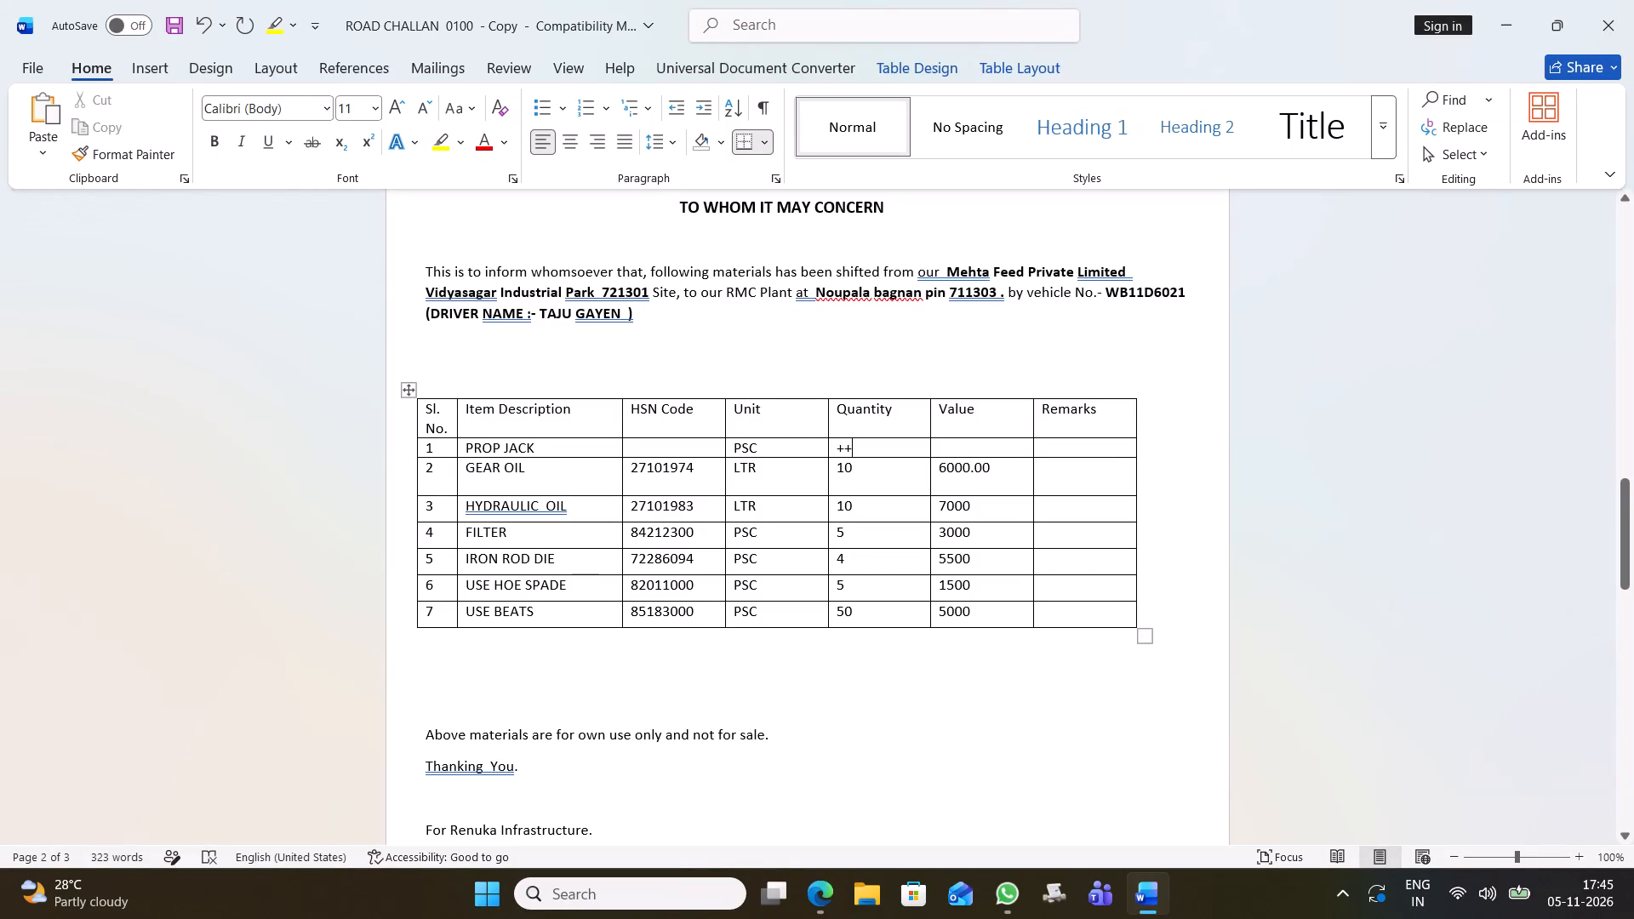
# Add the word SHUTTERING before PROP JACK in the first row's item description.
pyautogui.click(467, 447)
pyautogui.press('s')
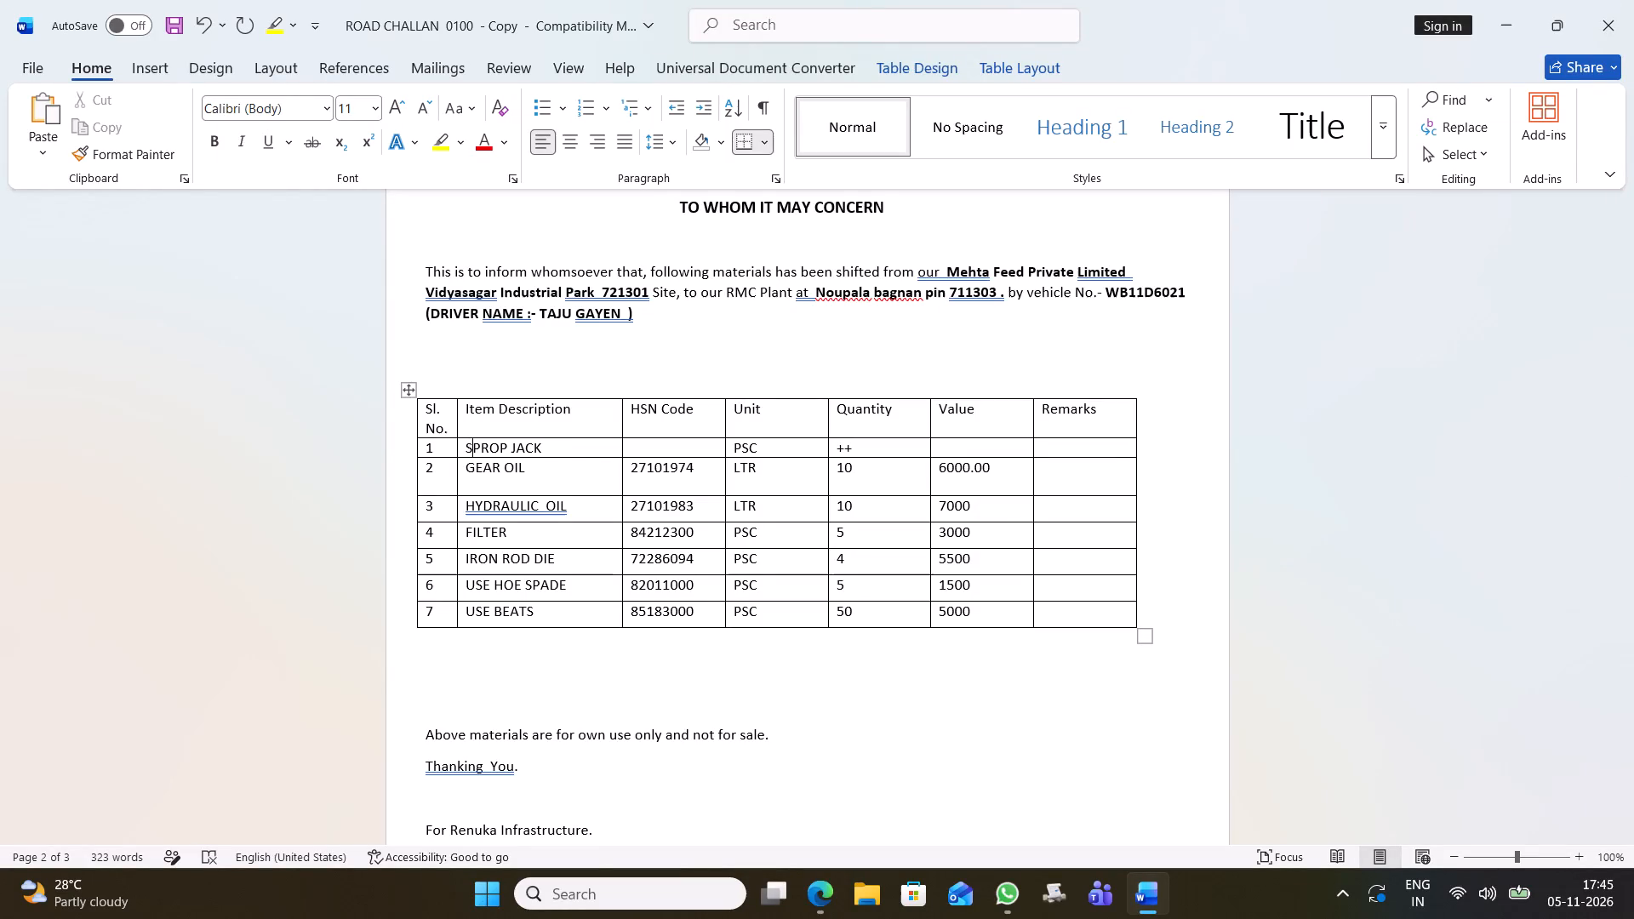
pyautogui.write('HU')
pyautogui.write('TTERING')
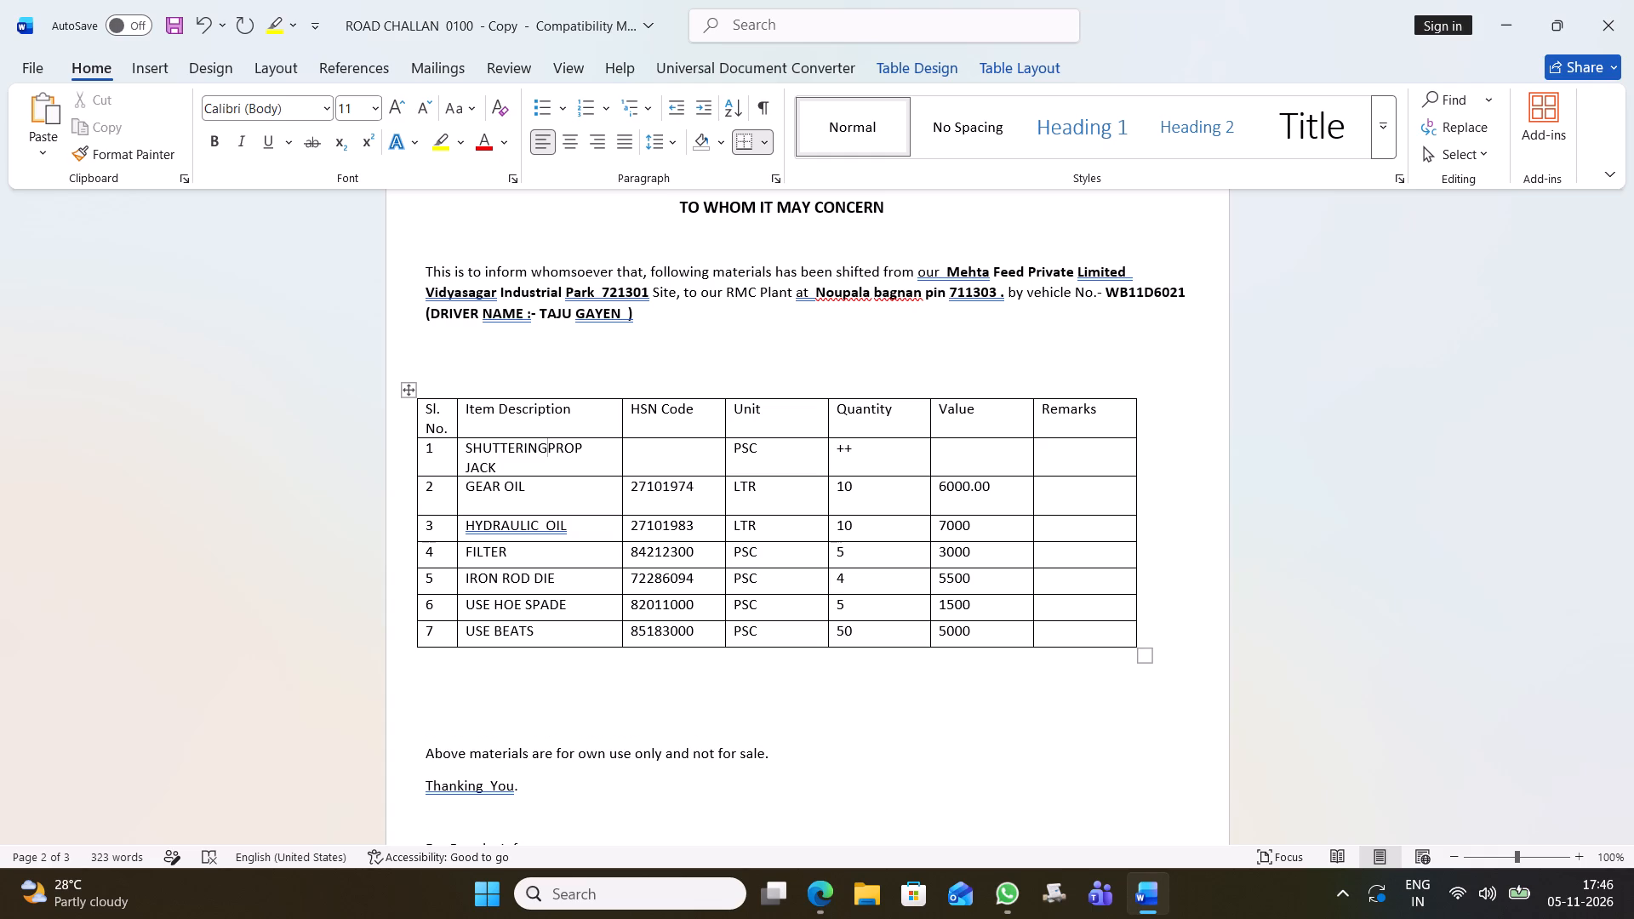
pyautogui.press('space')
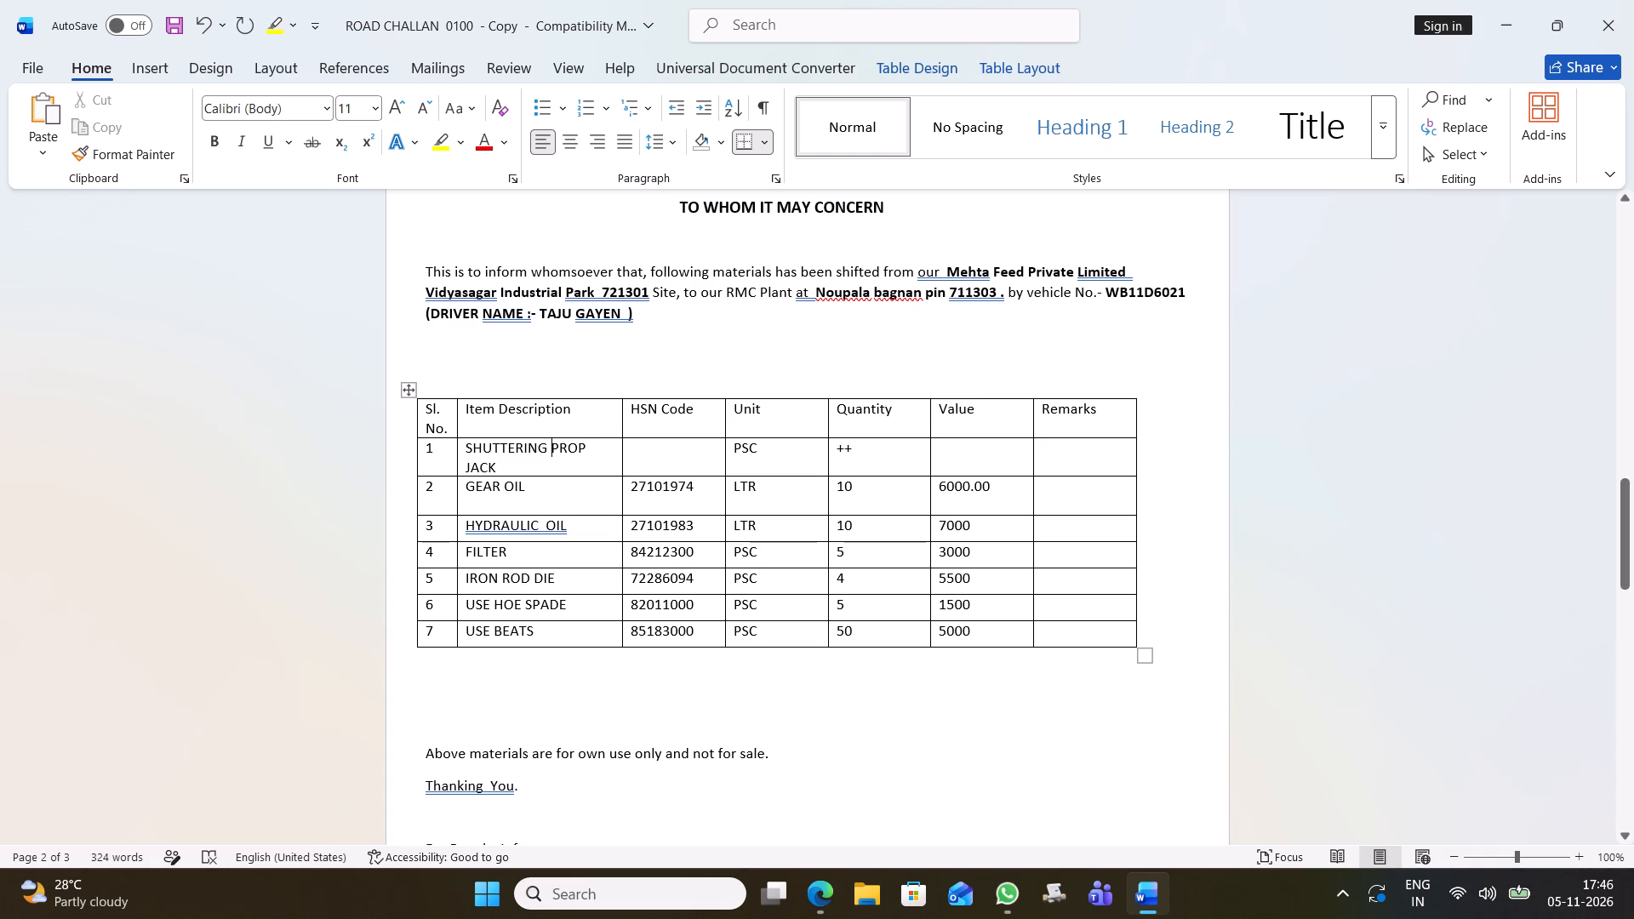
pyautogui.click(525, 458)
# Clear the ++ entry from the quantity cell of the prop jack row.
pyautogui.click(883, 445)
pyautogui.press('BackSpace')
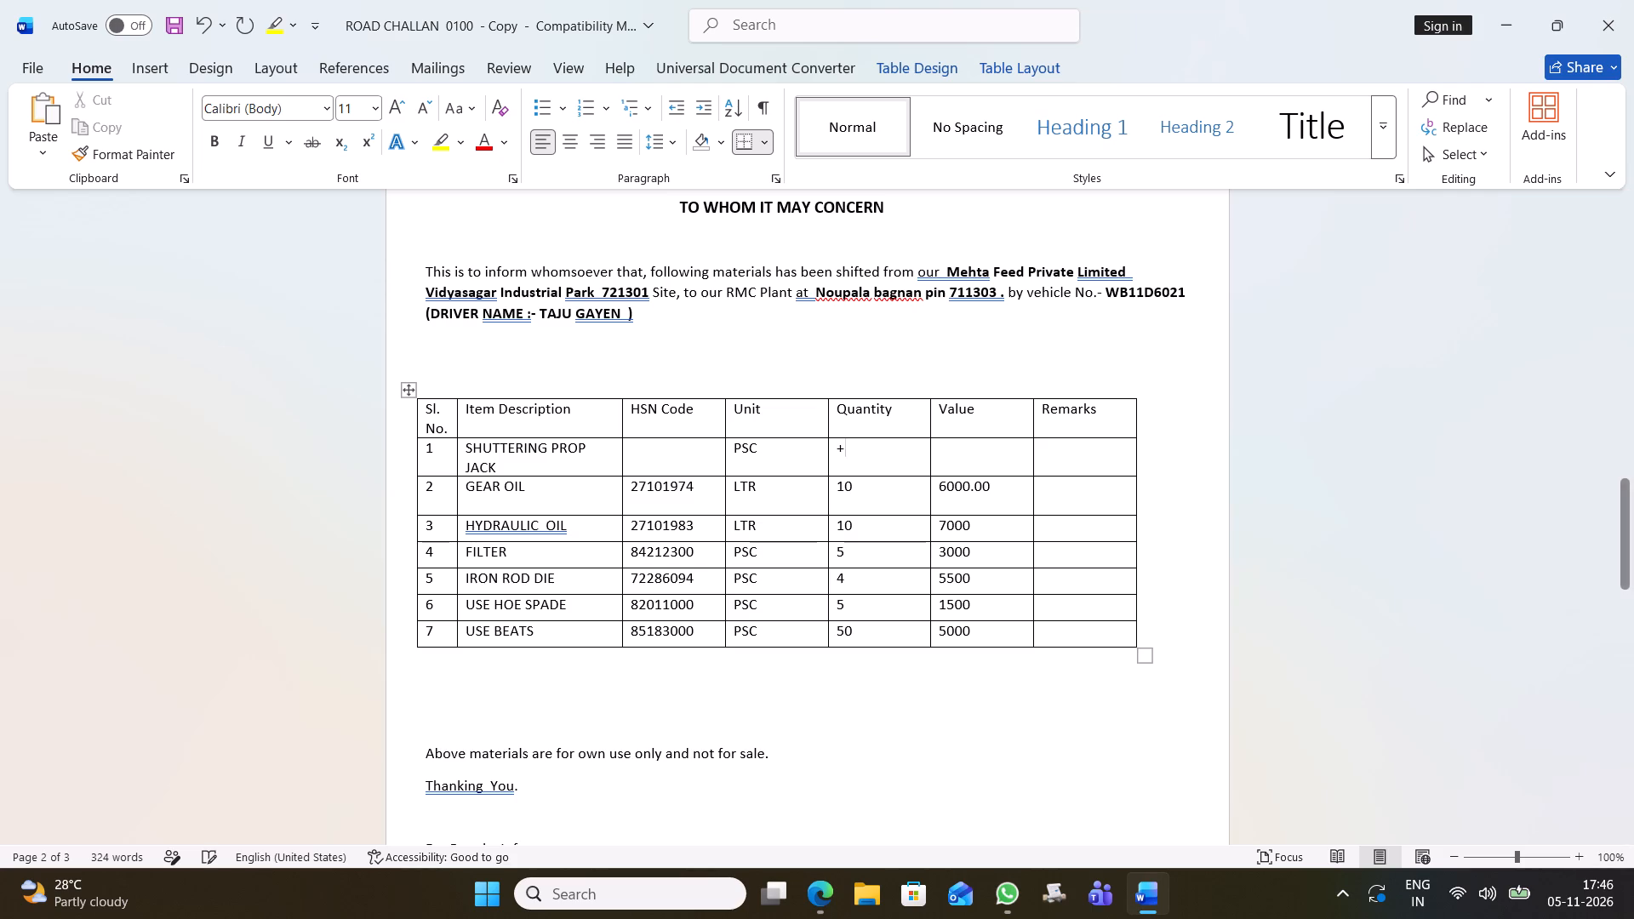
pyautogui.press('BackSpace')
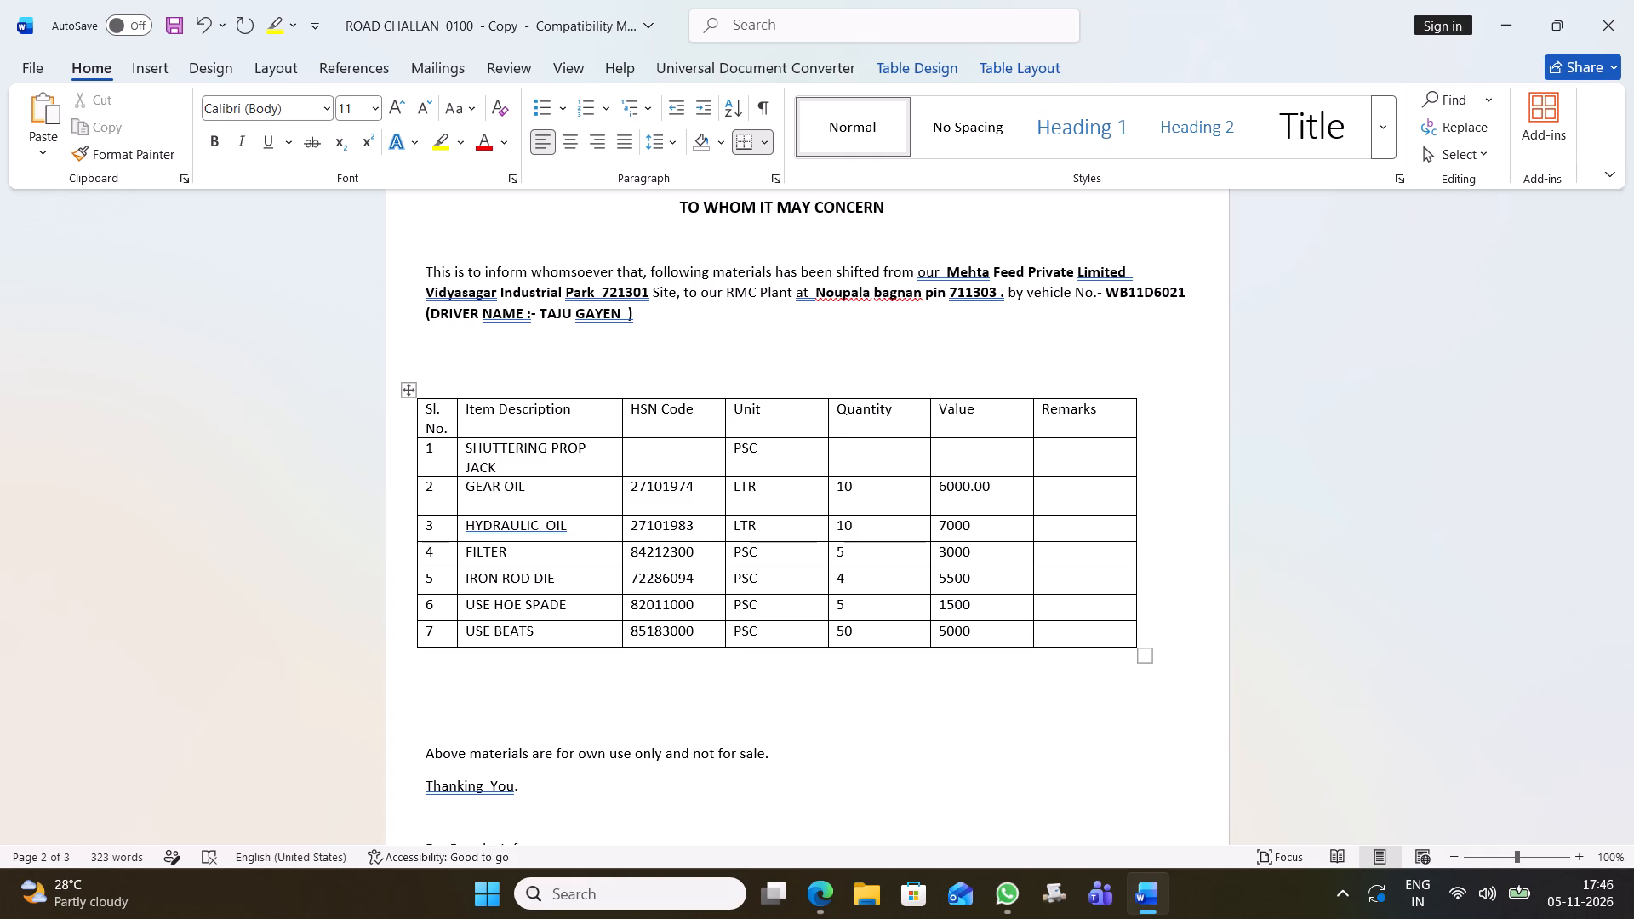
# Replace SHUTTERING with SCAFFOLDING so the first row's item description reads SCAFFOLDING PROP JACK.
pyautogui.click(546, 447)
pyautogui.press('BackSpace')
pyautogui.press('BackSpace')
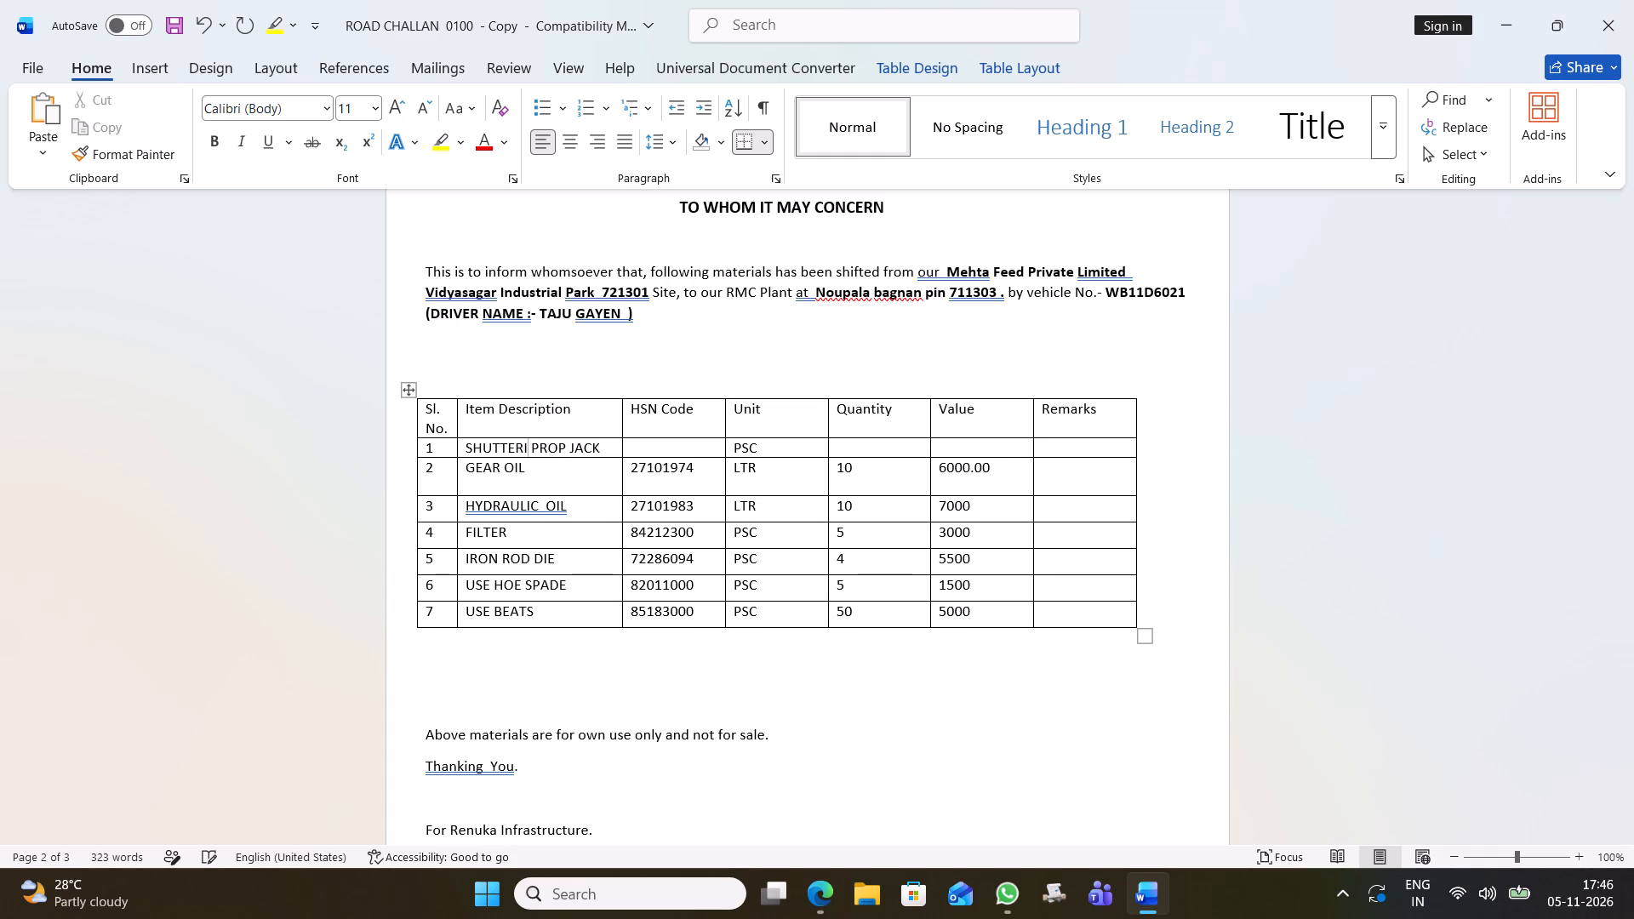
pyautogui.press('BackSpace')
pyautogui.press('BackSpace')
pyautogui.press('BackSpace')
pyautogui.press('BackSpace')
pyautogui.press('BackSpace')
pyautogui.press('BackSpace')
pyautogui.press('BackSpace')
pyautogui.write('CAF')
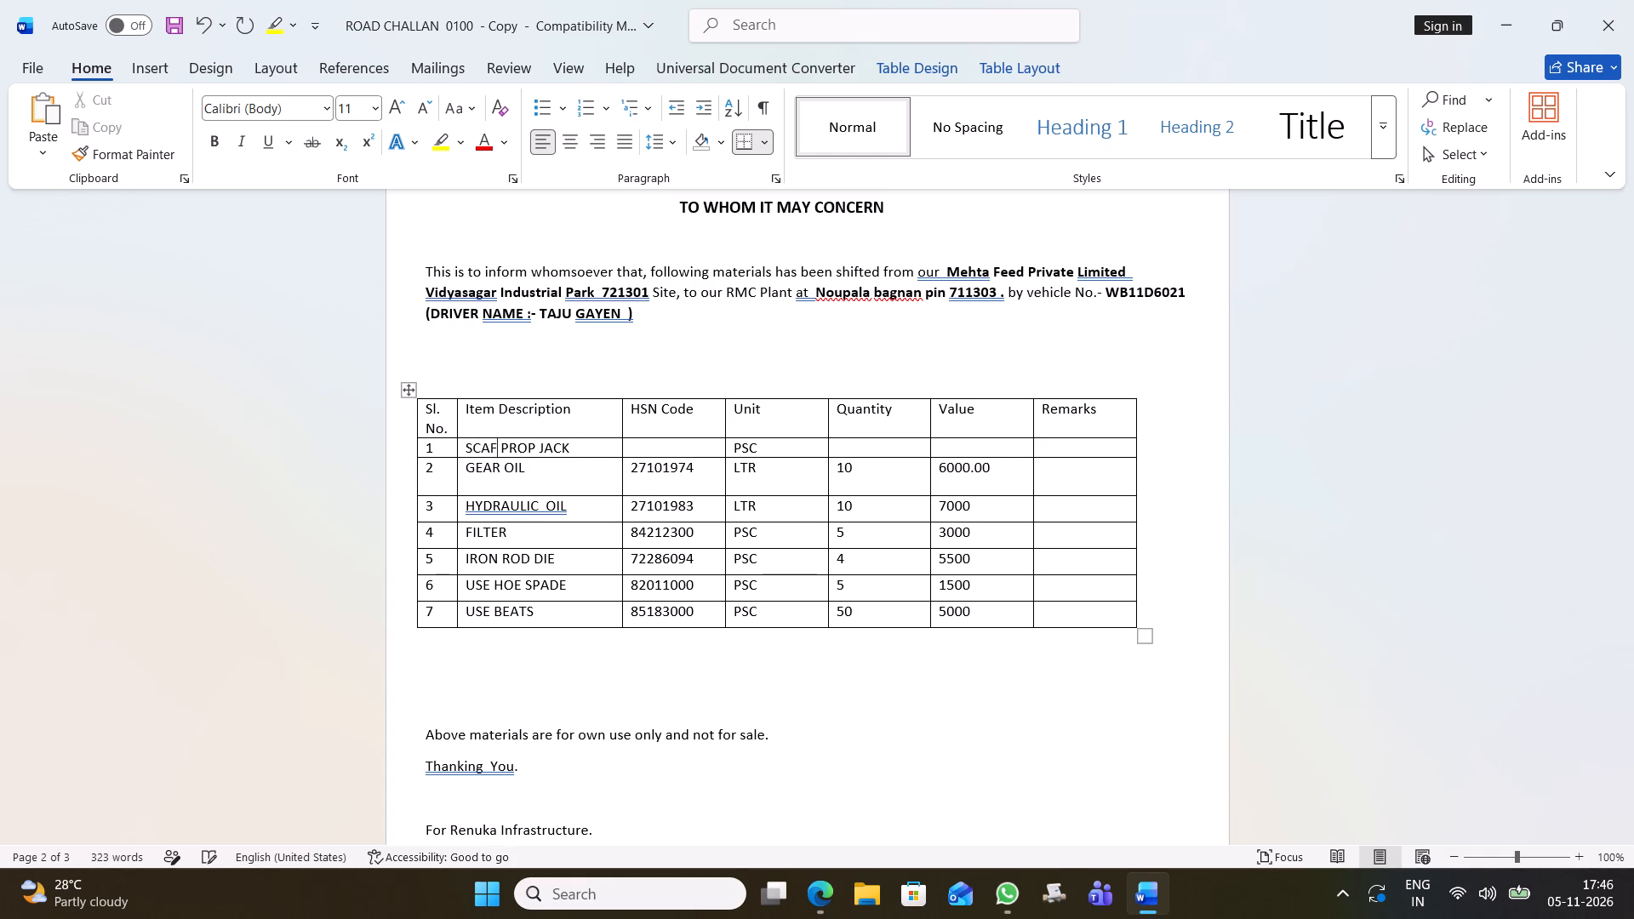
pyautogui.press('f')
pyautogui.write('OL')
pyautogui.write('DING')
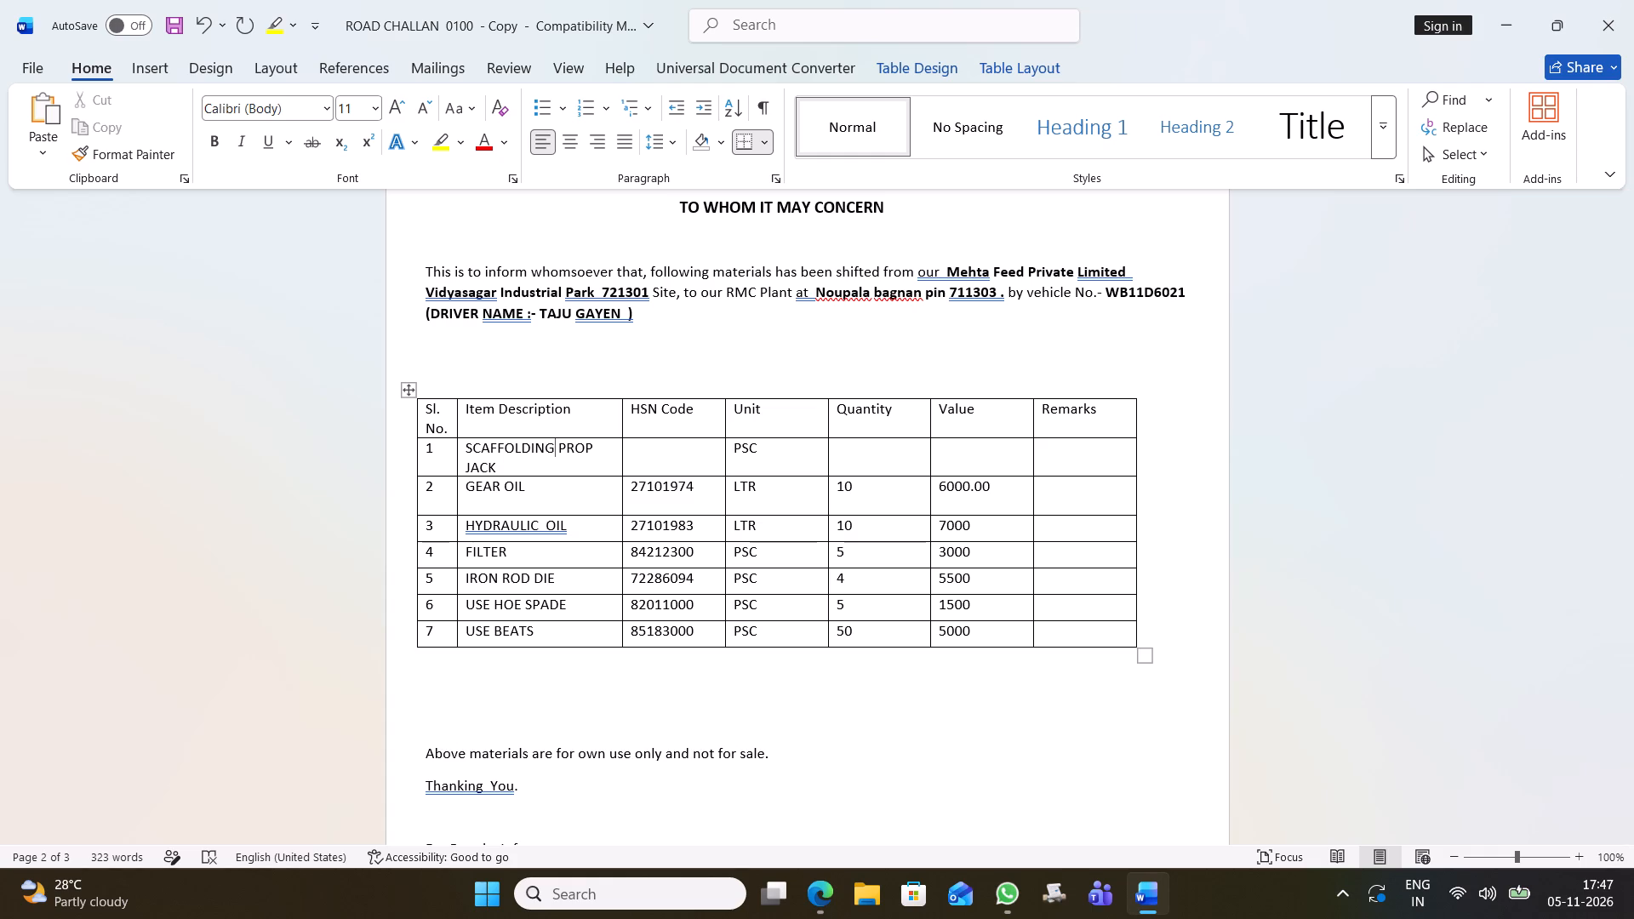
# Enter HSN code 73084000 for the SCAFFOLDING PROP JACK row.
pyautogui.click(707, 449)
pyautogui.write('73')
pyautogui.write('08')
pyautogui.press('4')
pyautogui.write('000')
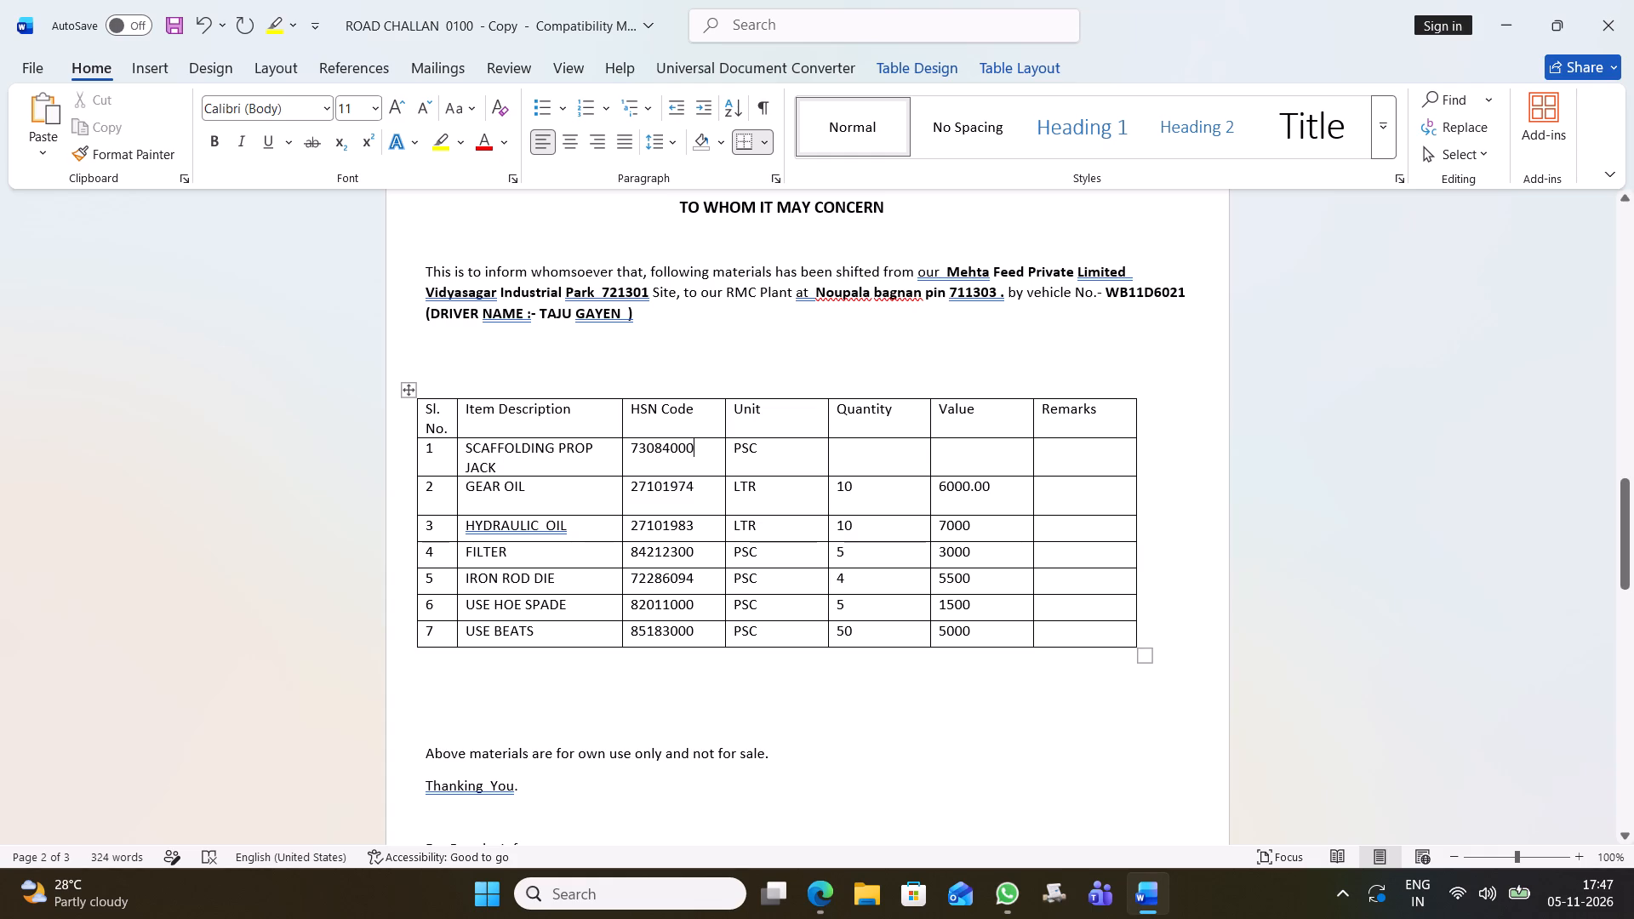
# Widen the Item Description column to fit SCAFFOLDING PROP JACK on one line, and narrow the HSN Code and Unit columns.
pyautogui.moveTo(723, 424); pyautogui.dragTo(713, 425)
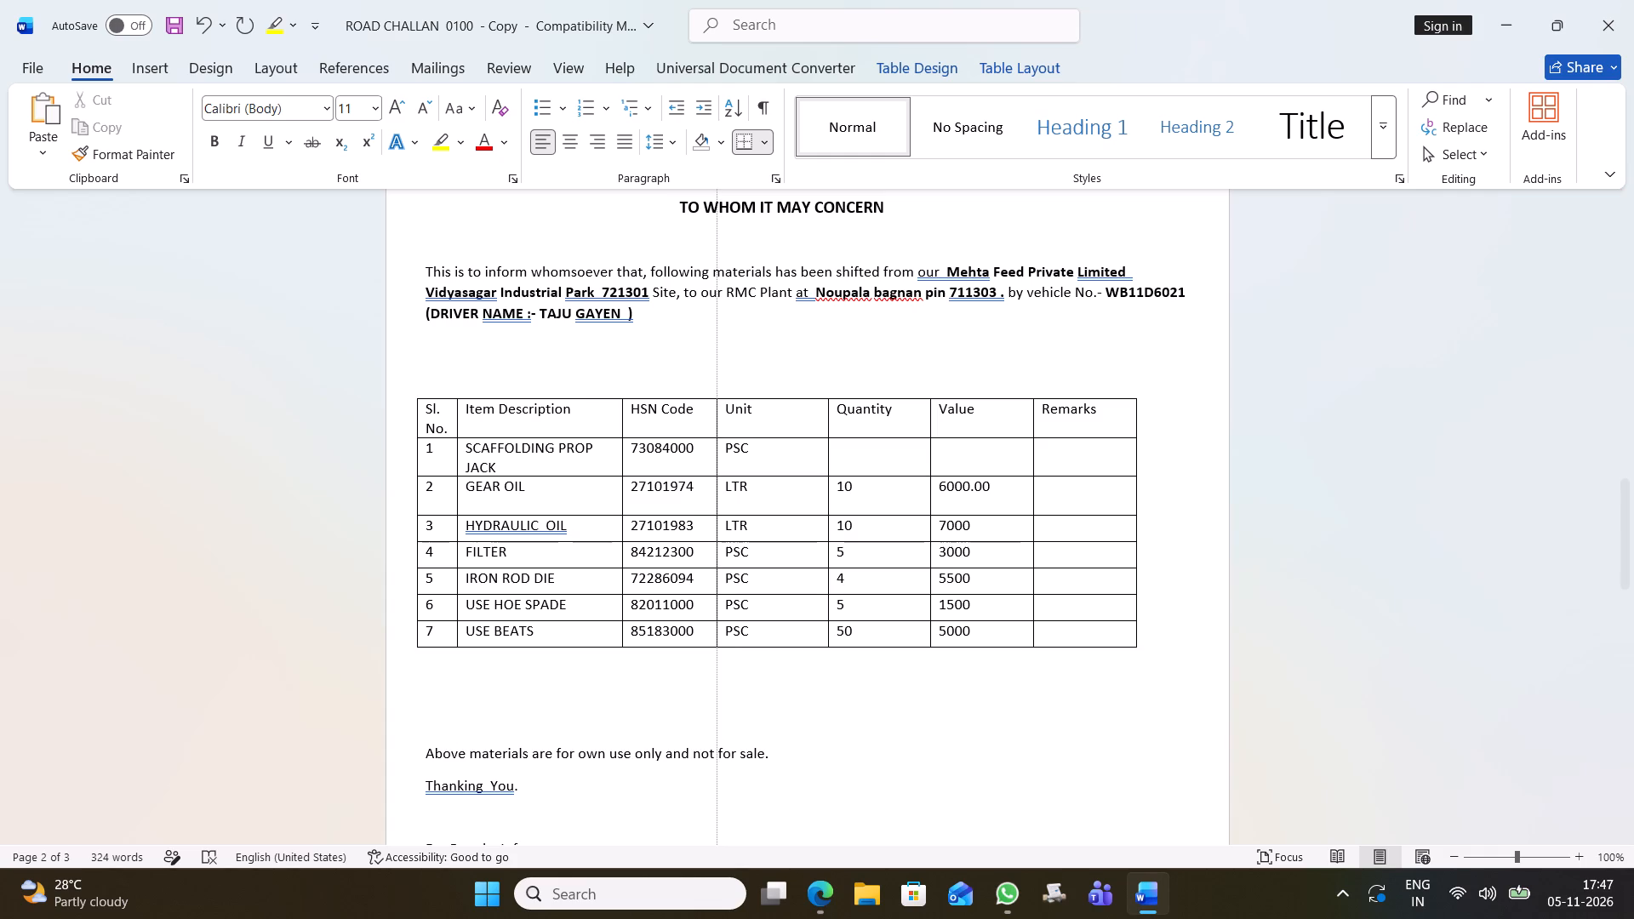
pyautogui.moveTo(713, 425); pyautogui.dragTo(711, 427)
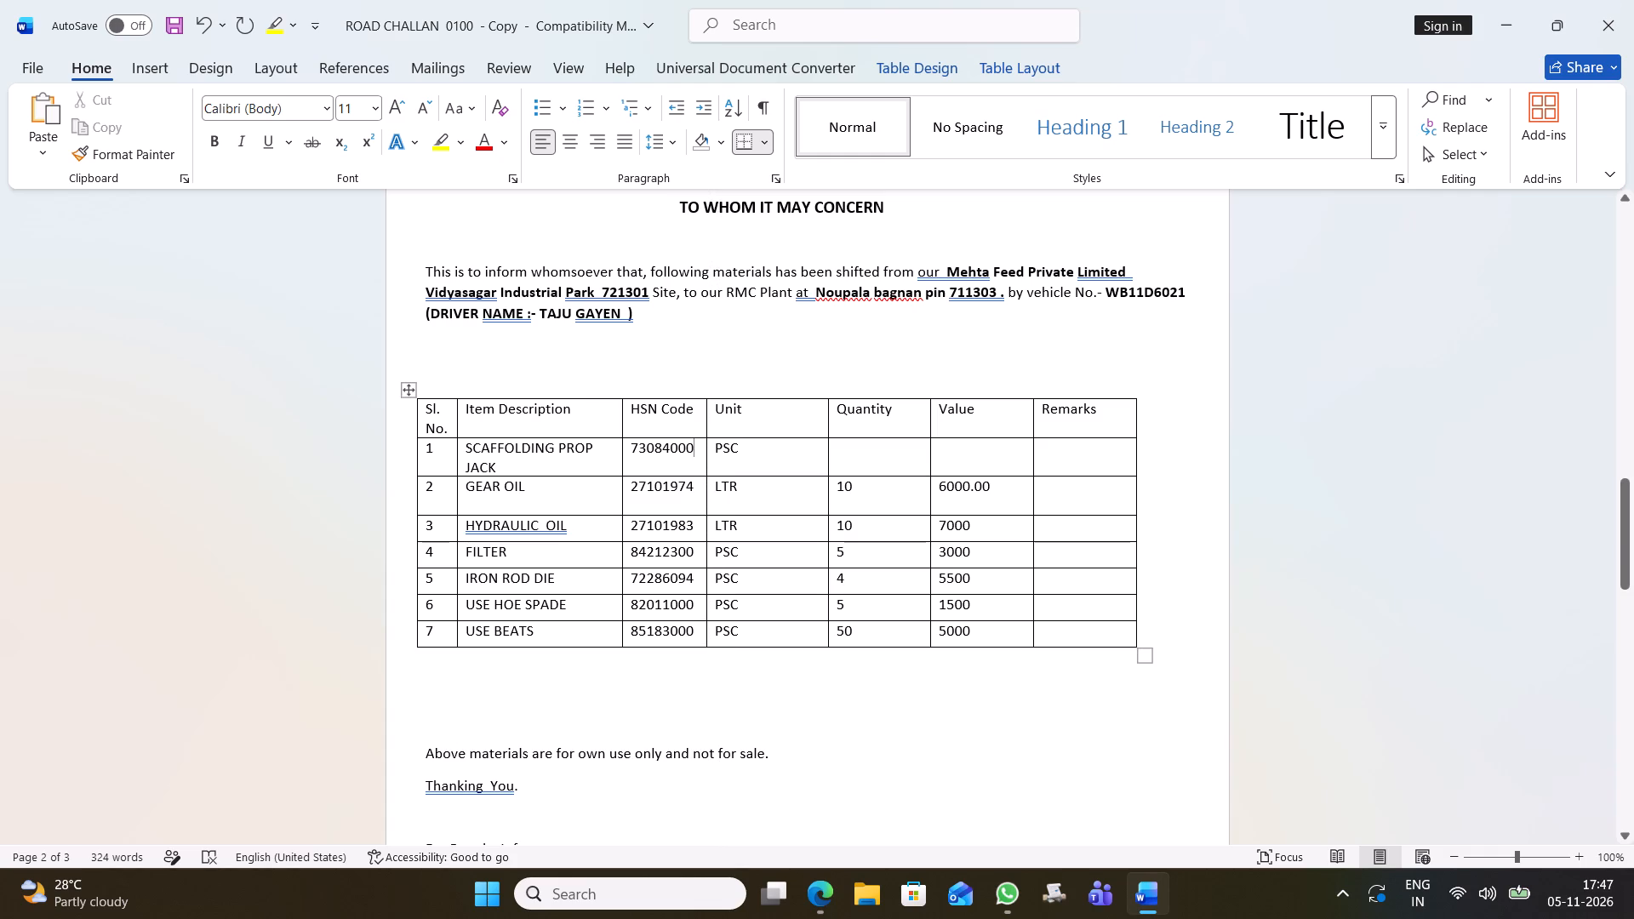
pyautogui.moveTo(621, 448); pyautogui.dragTo(653, 448)
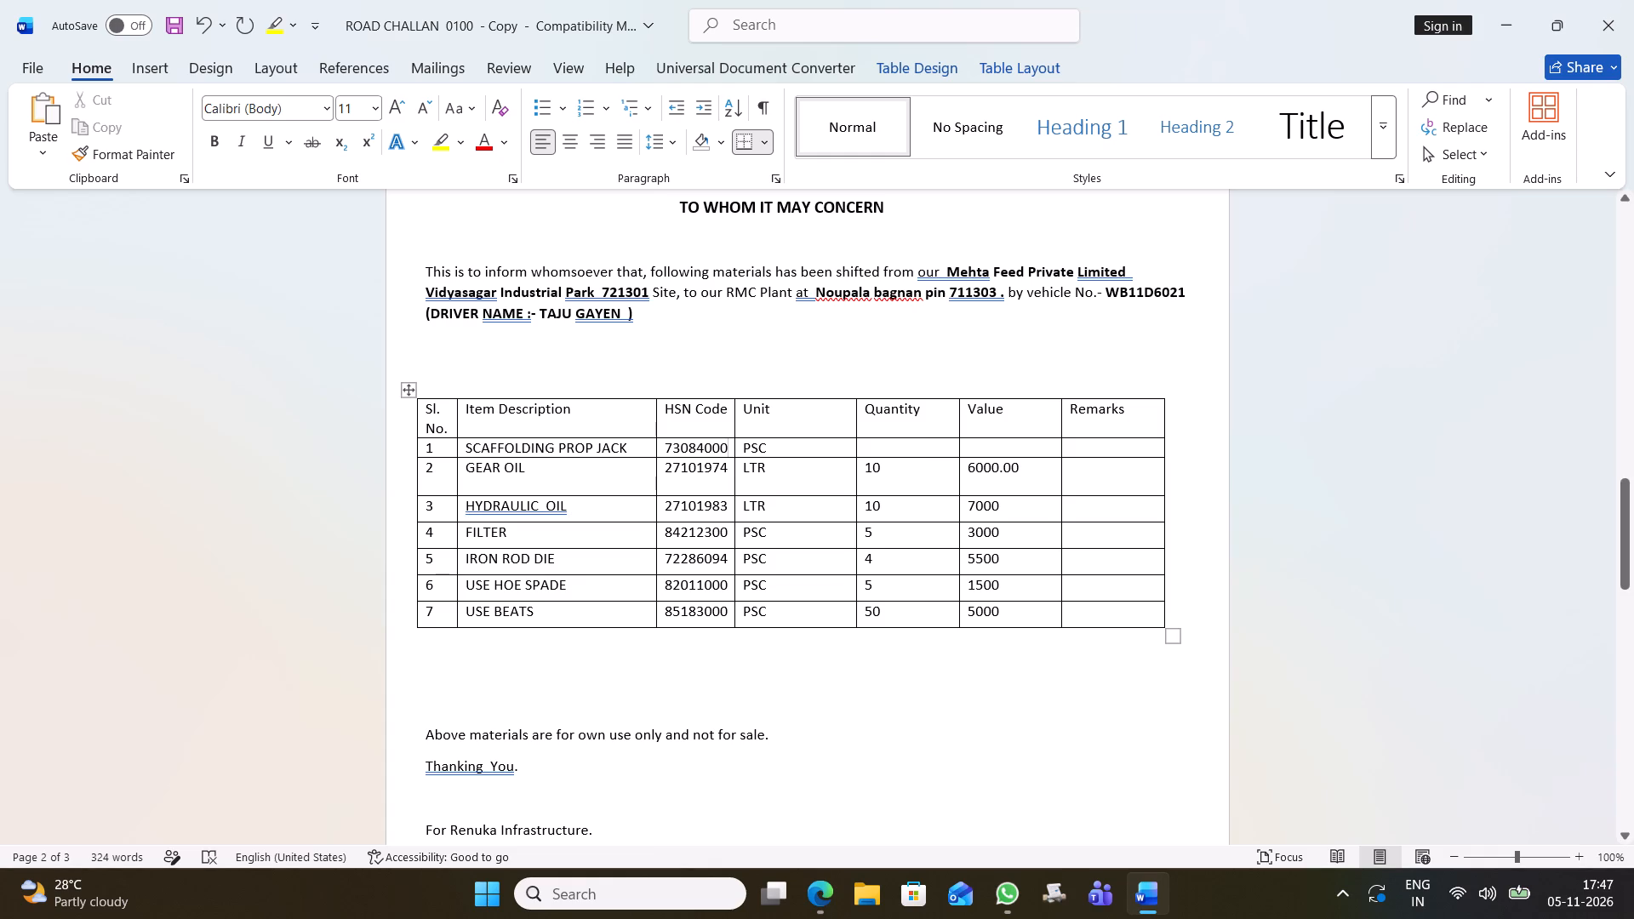
pyautogui.moveTo(855, 446); pyautogui.dragTo(820, 447)
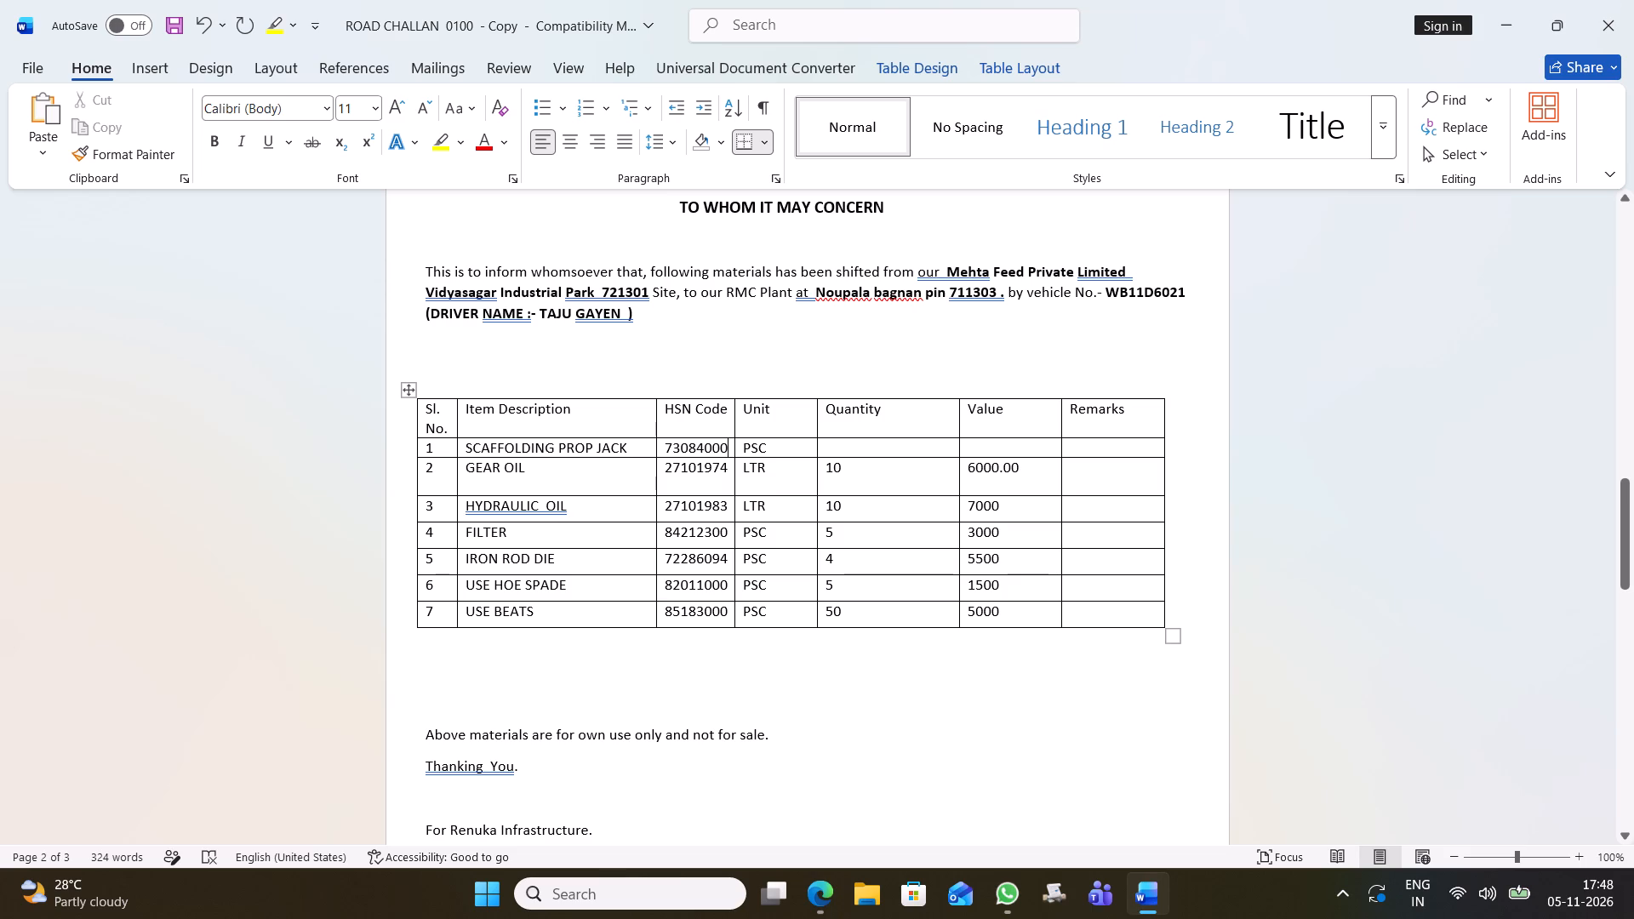
pyautogui.moveTo(654, 486); pyautogui.dragTo(657, 486)
pyautogui.moveTo(657, 486); pyautogui.dragTo(680, 479)
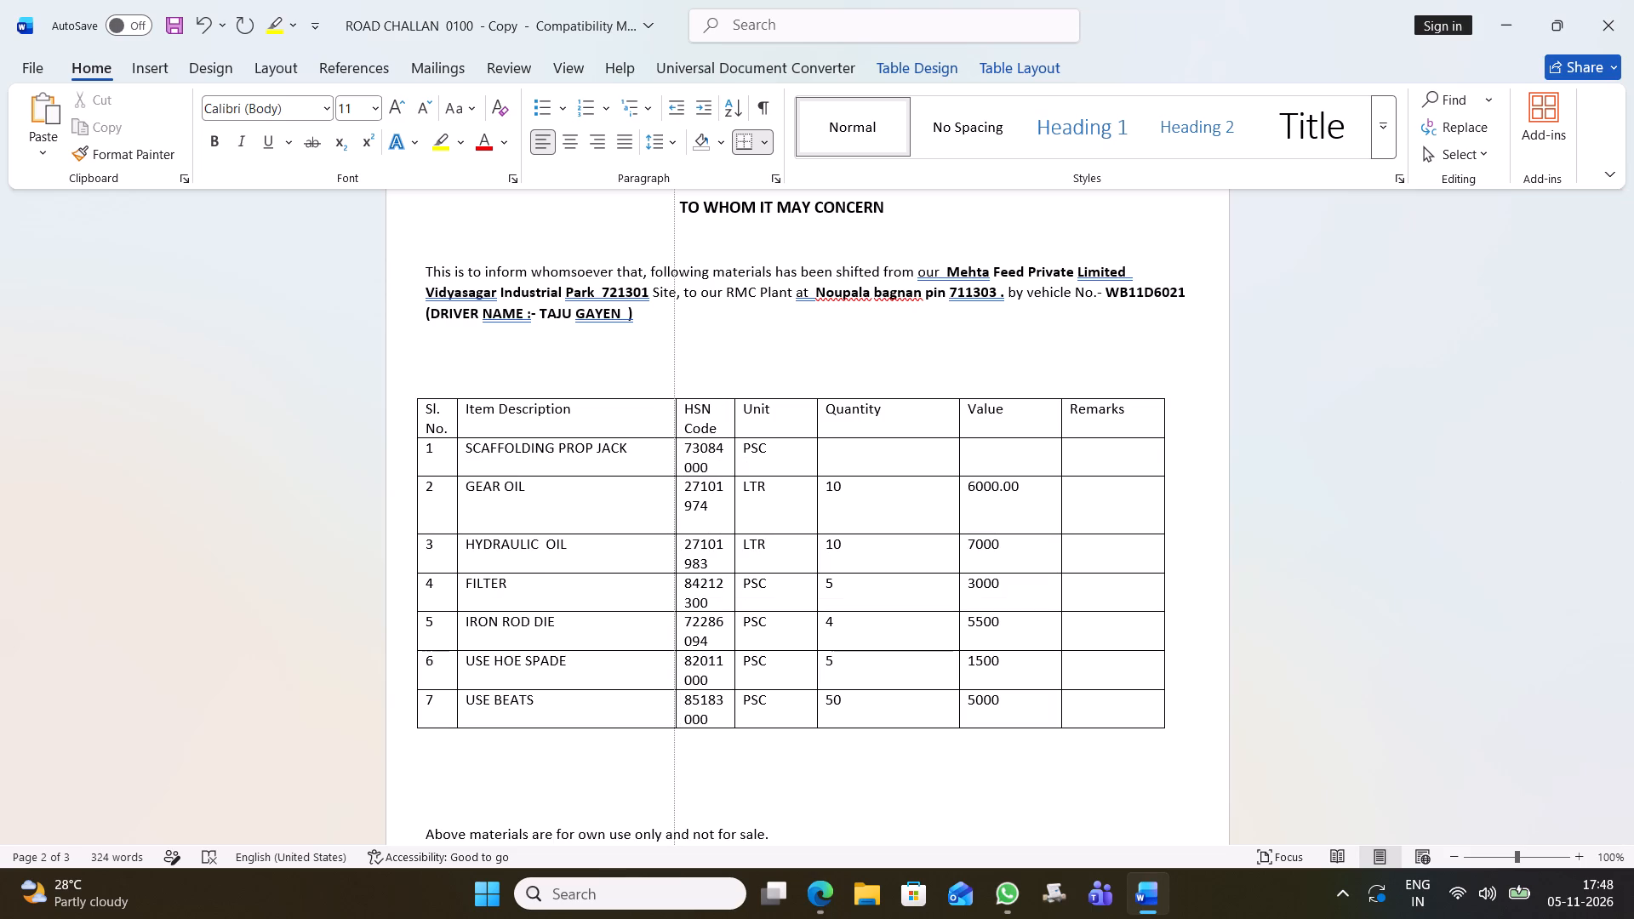
pyautogui.moveTo(680, 479); pyautogui.dragTo(684, 479)
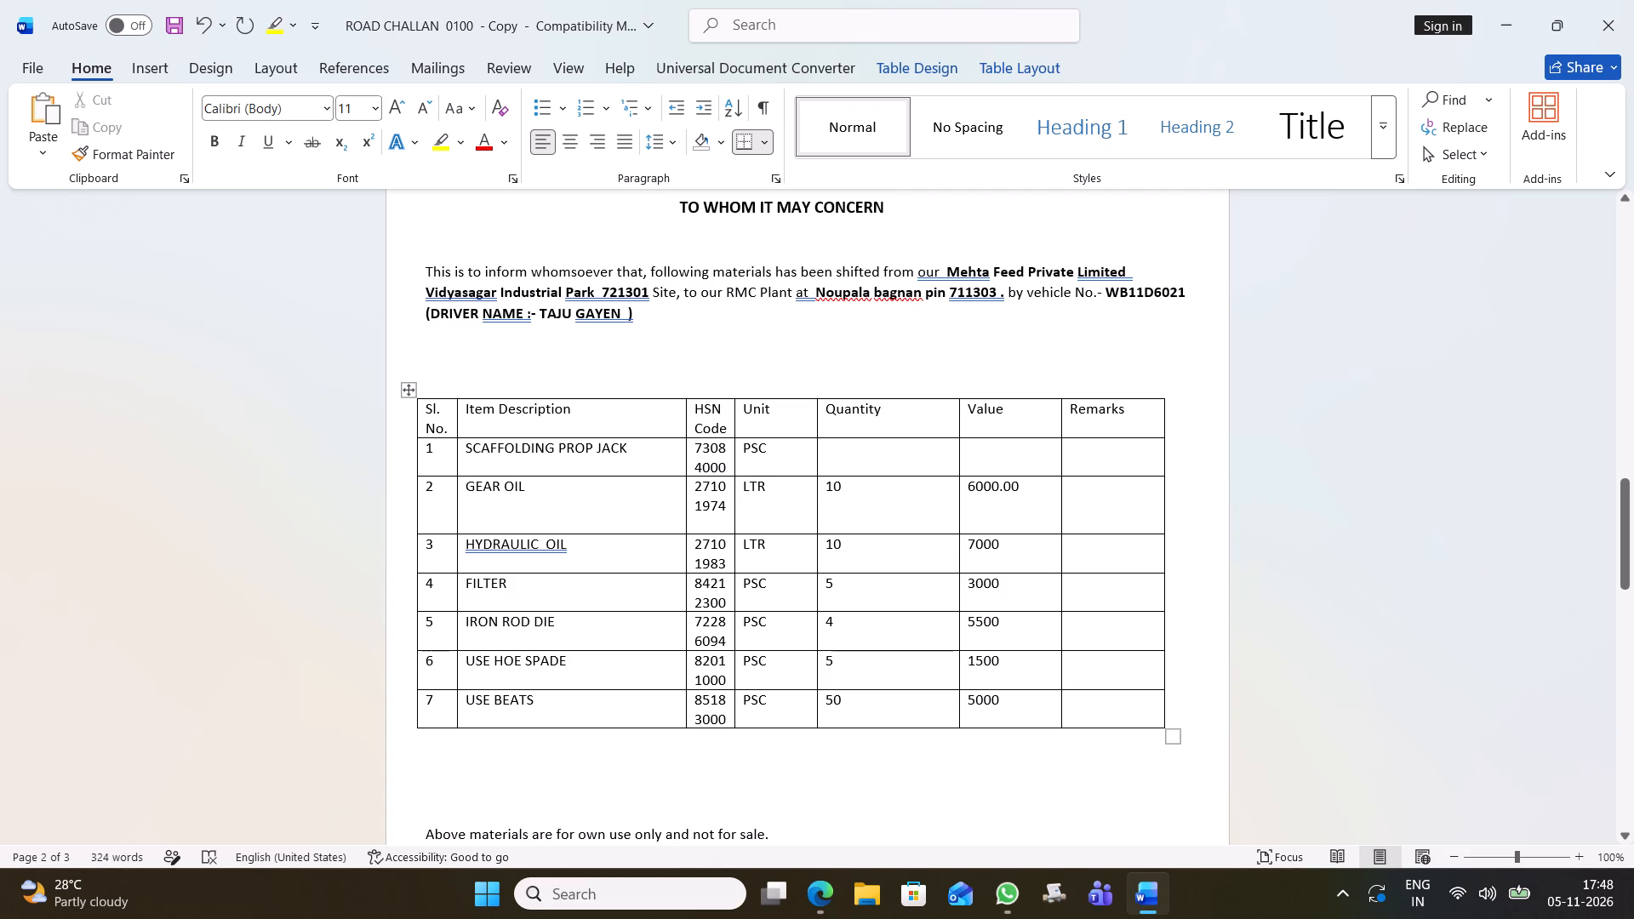
# Widen the HSN Code and Unit columns so the eight-digit codes and the Unit header each fit on one line.
pyautogui.moveTo(734, 461); pyautogui.dragTo(758, 459)
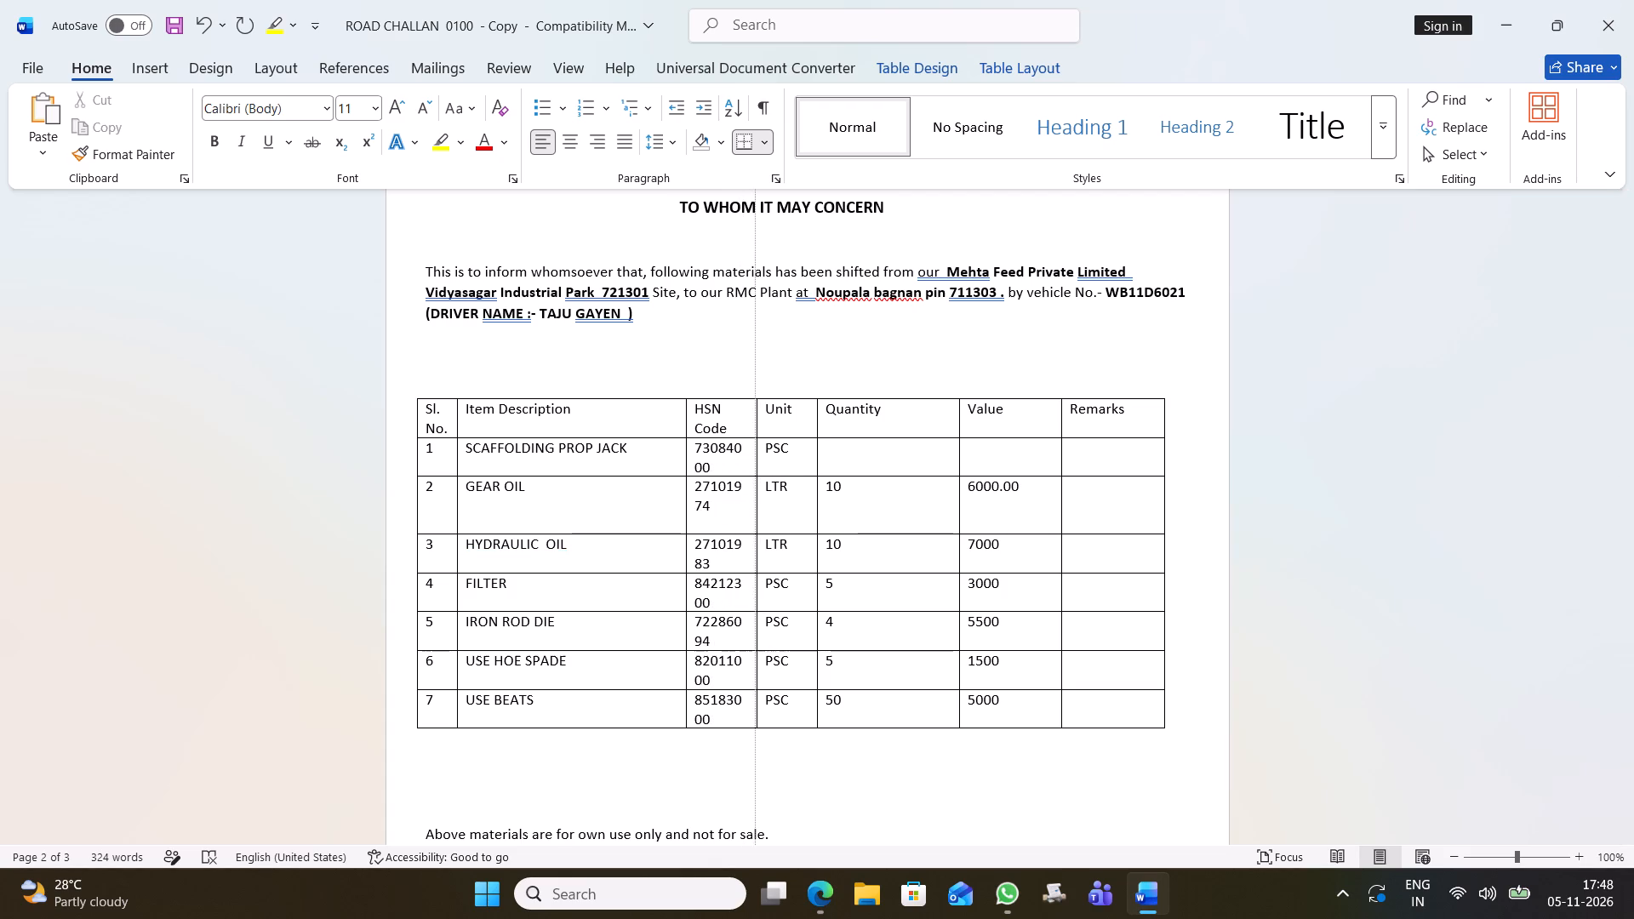
pyautogui.moveTo(758, 459); pyautogui.dragTo(775, 458)
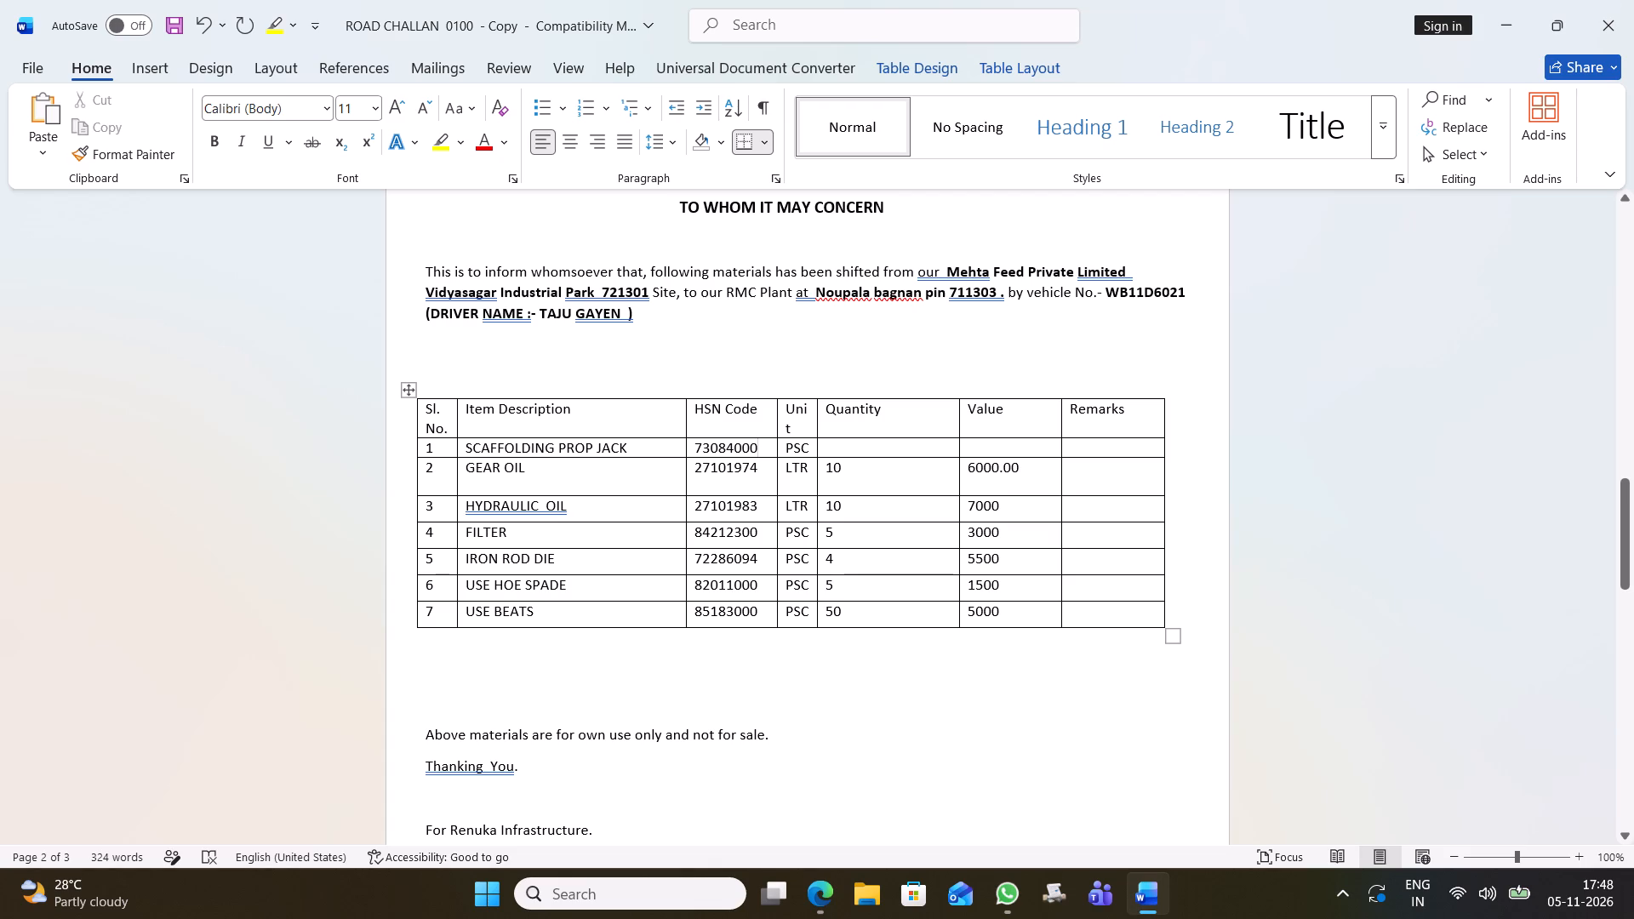
pyautogui.moveTo(817, 450); pyautogui.dragTo(825, 450)
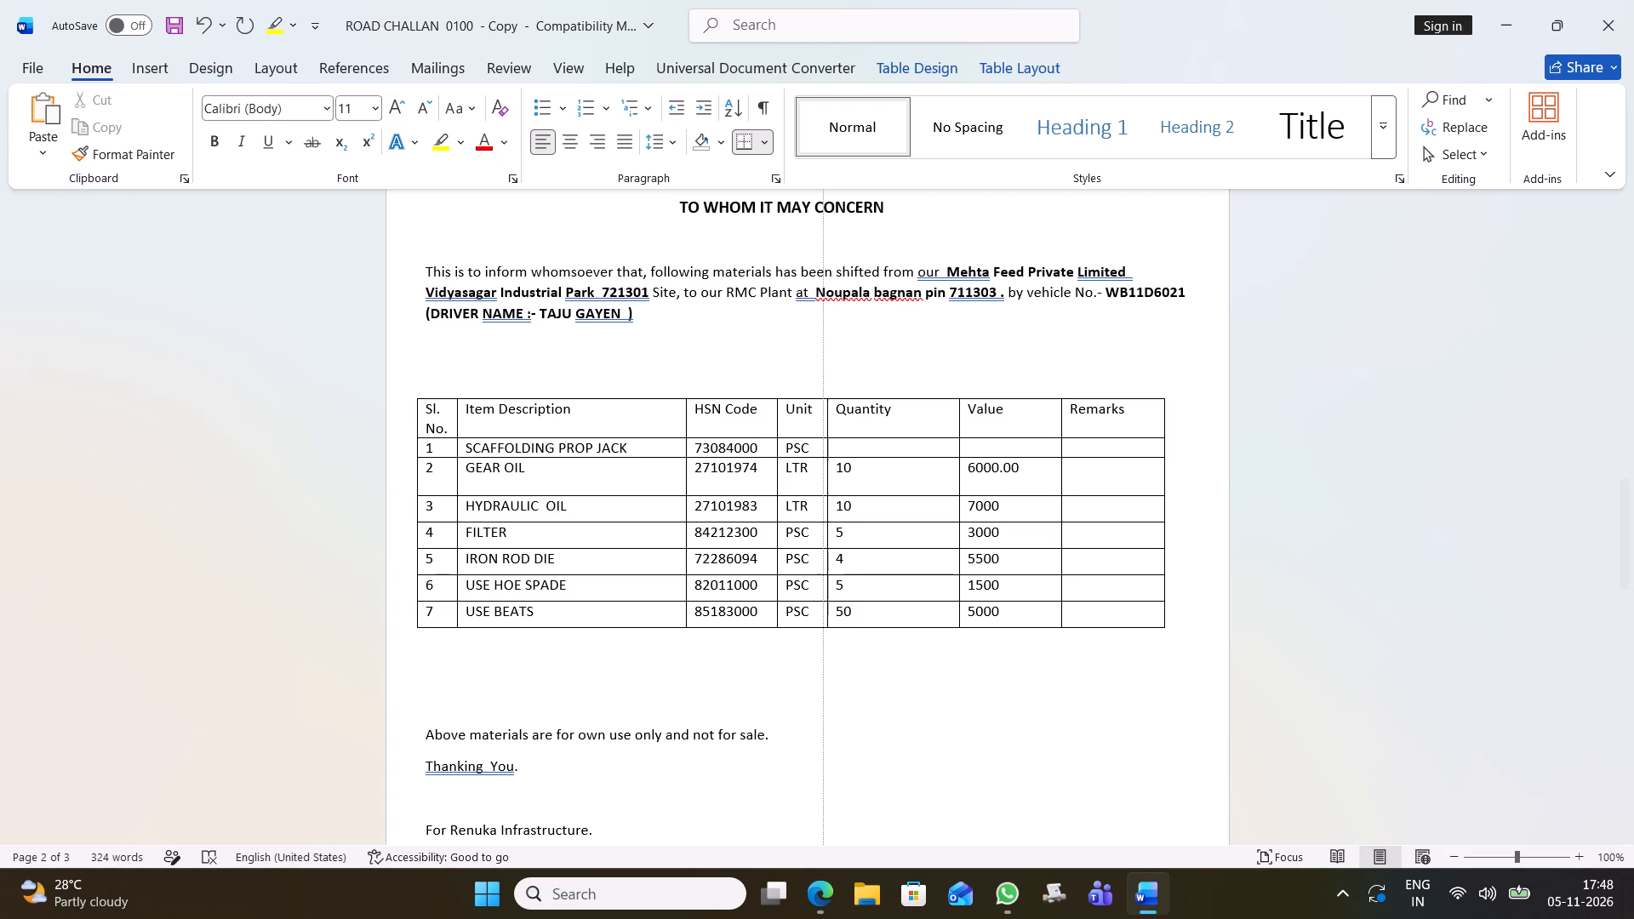
pyautogui.moveTo(825, 450); pyautogui.dragTo(837, 450)
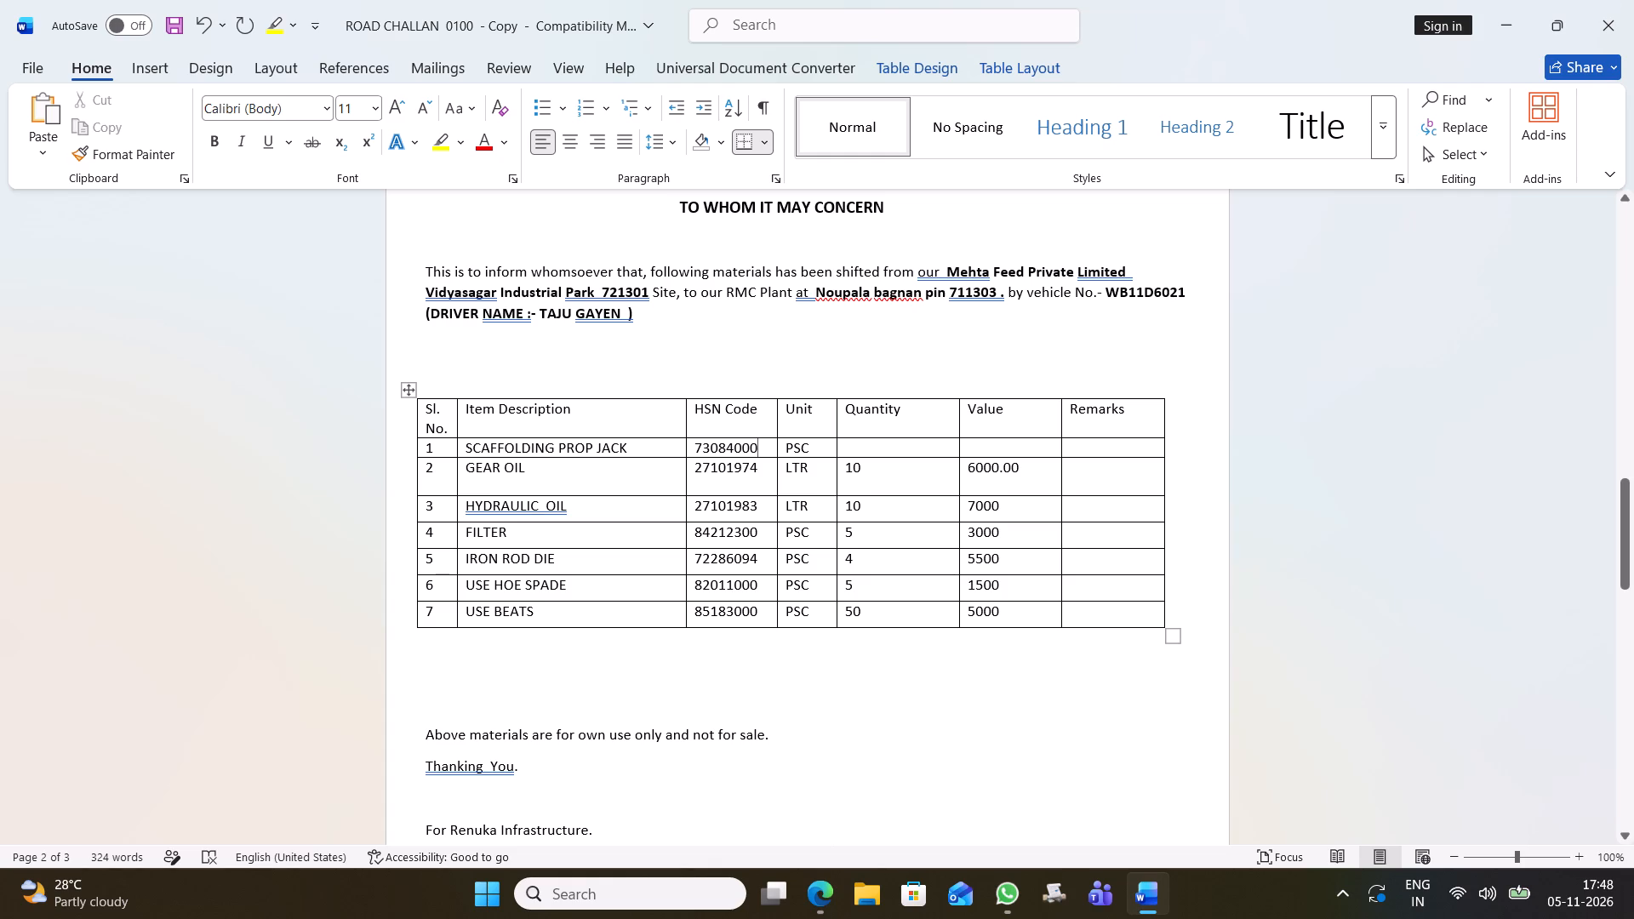
# Narrow the Quantity column with its header still on one line, and widen the Unit and Value columns.
pyautogui.moveTo(957, 444); pyautogui.dragTo(946, 444)
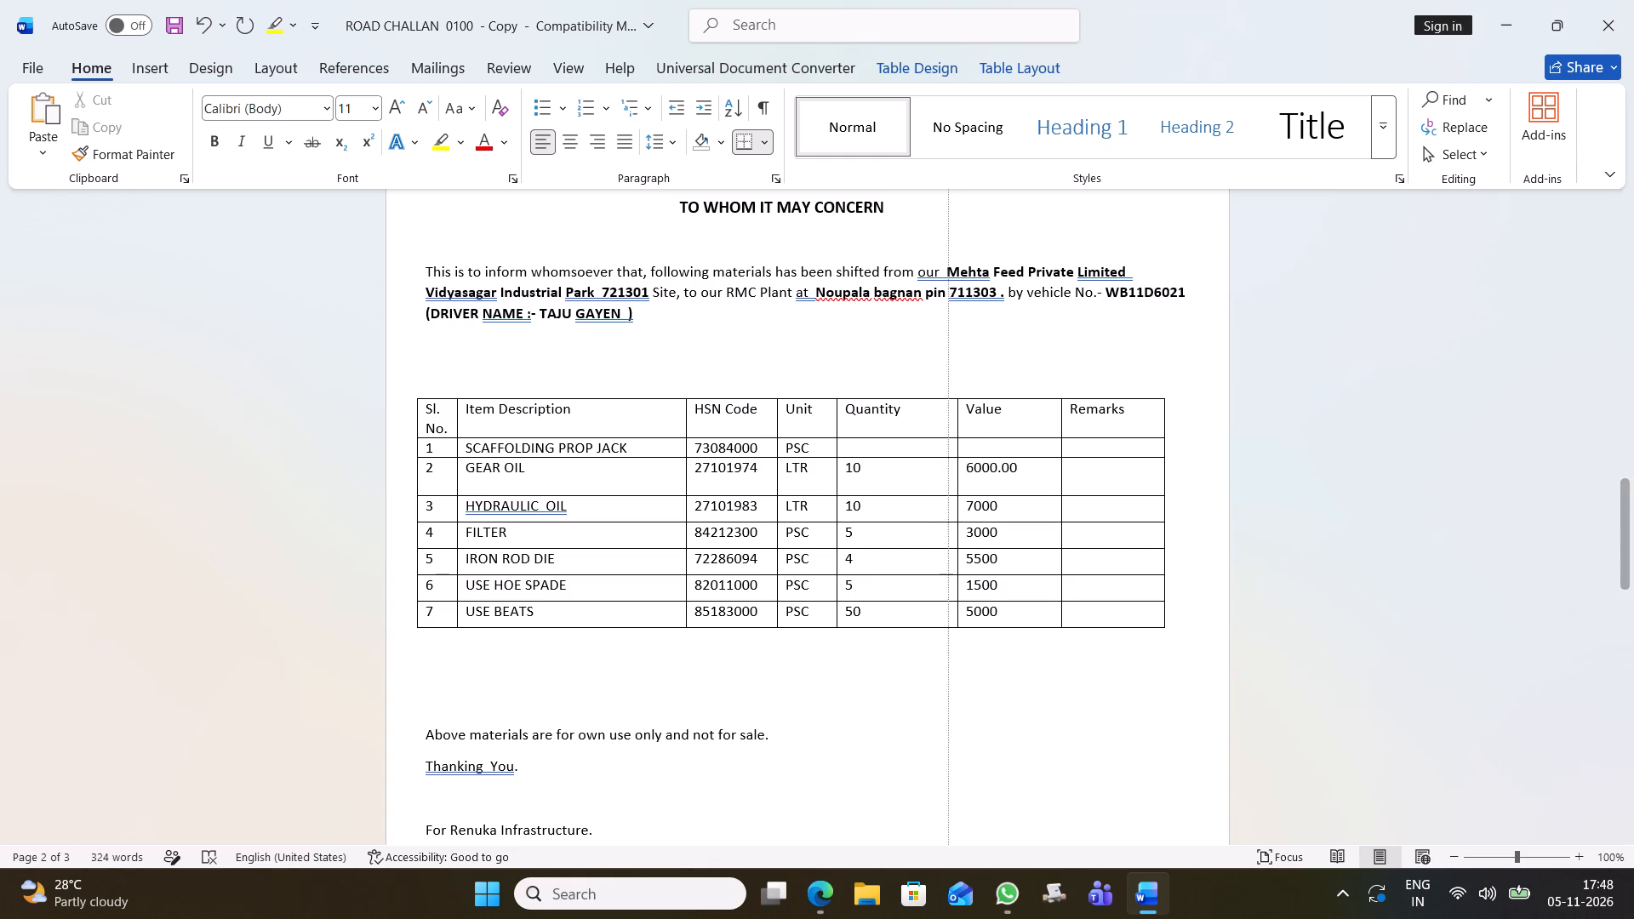
pyautogui.moveTo(946, 444); pyautogui.dragTo(911, 452)
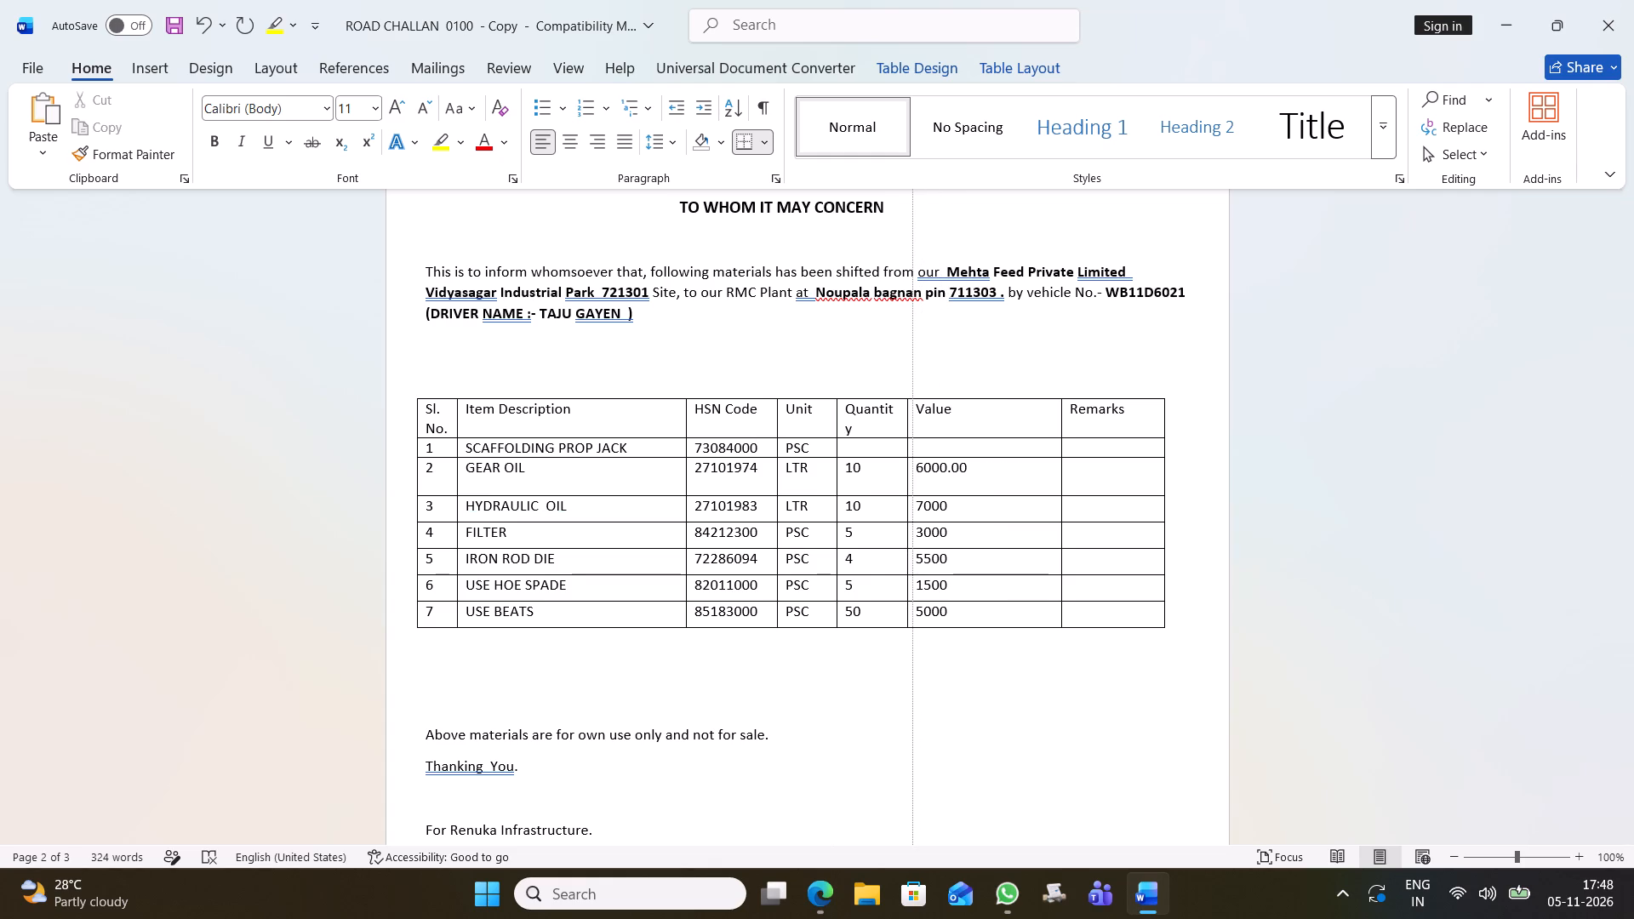
pyautogui.moveTo(911, 452); pyautogui.dragTo(921, 452)
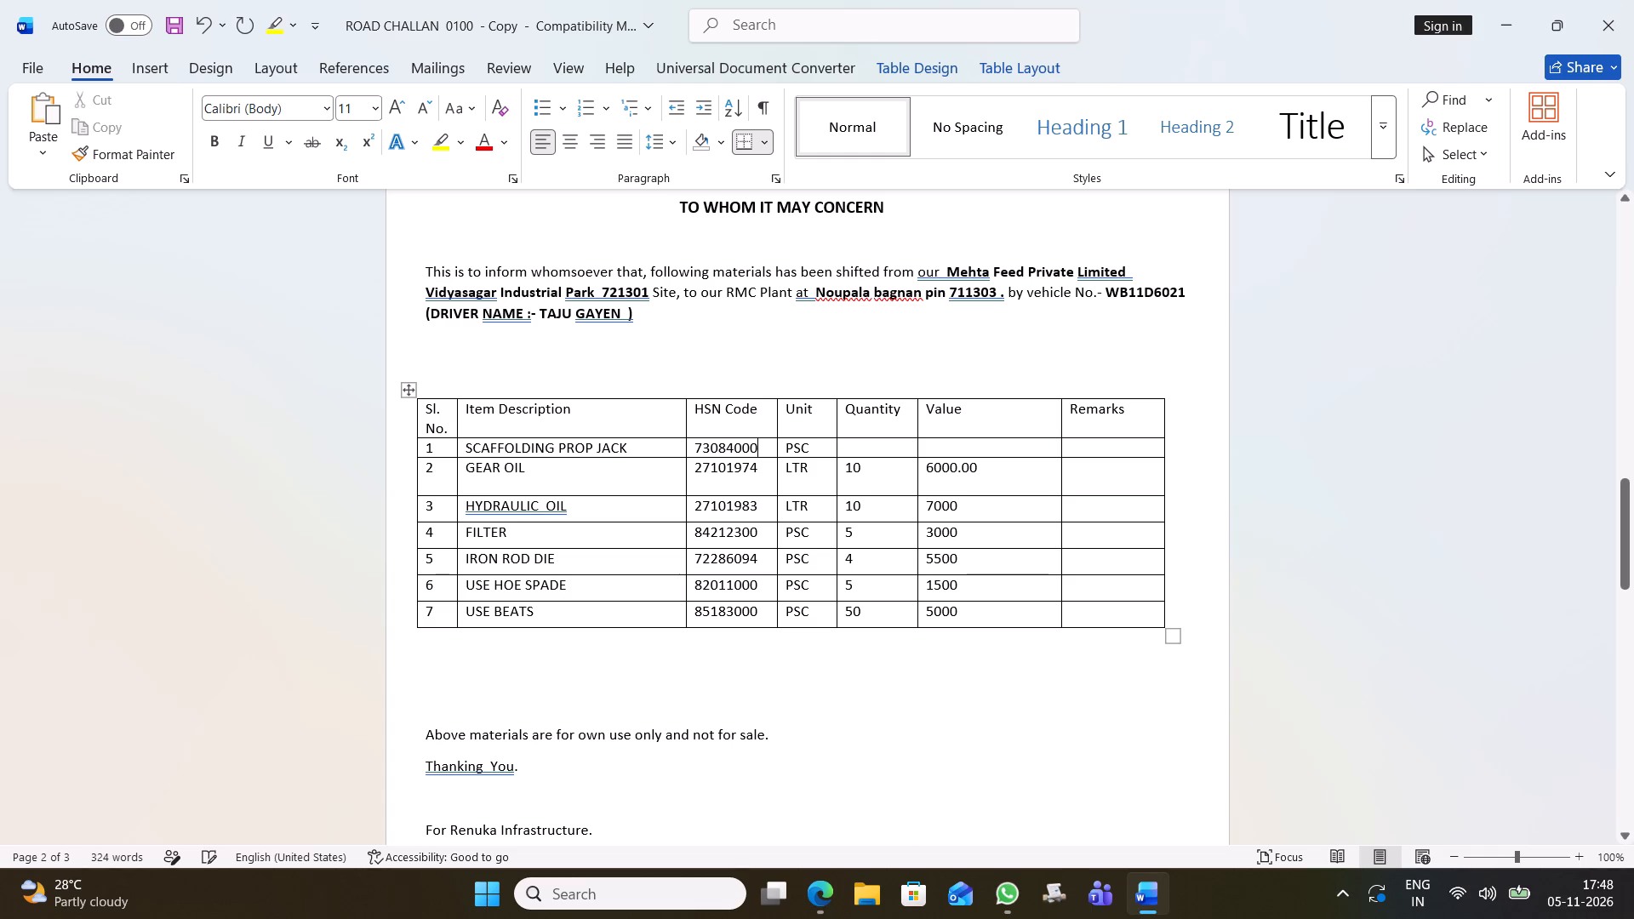
pyautogui.moveTo(837, 452); pyautogui.dragTo(850, 449)
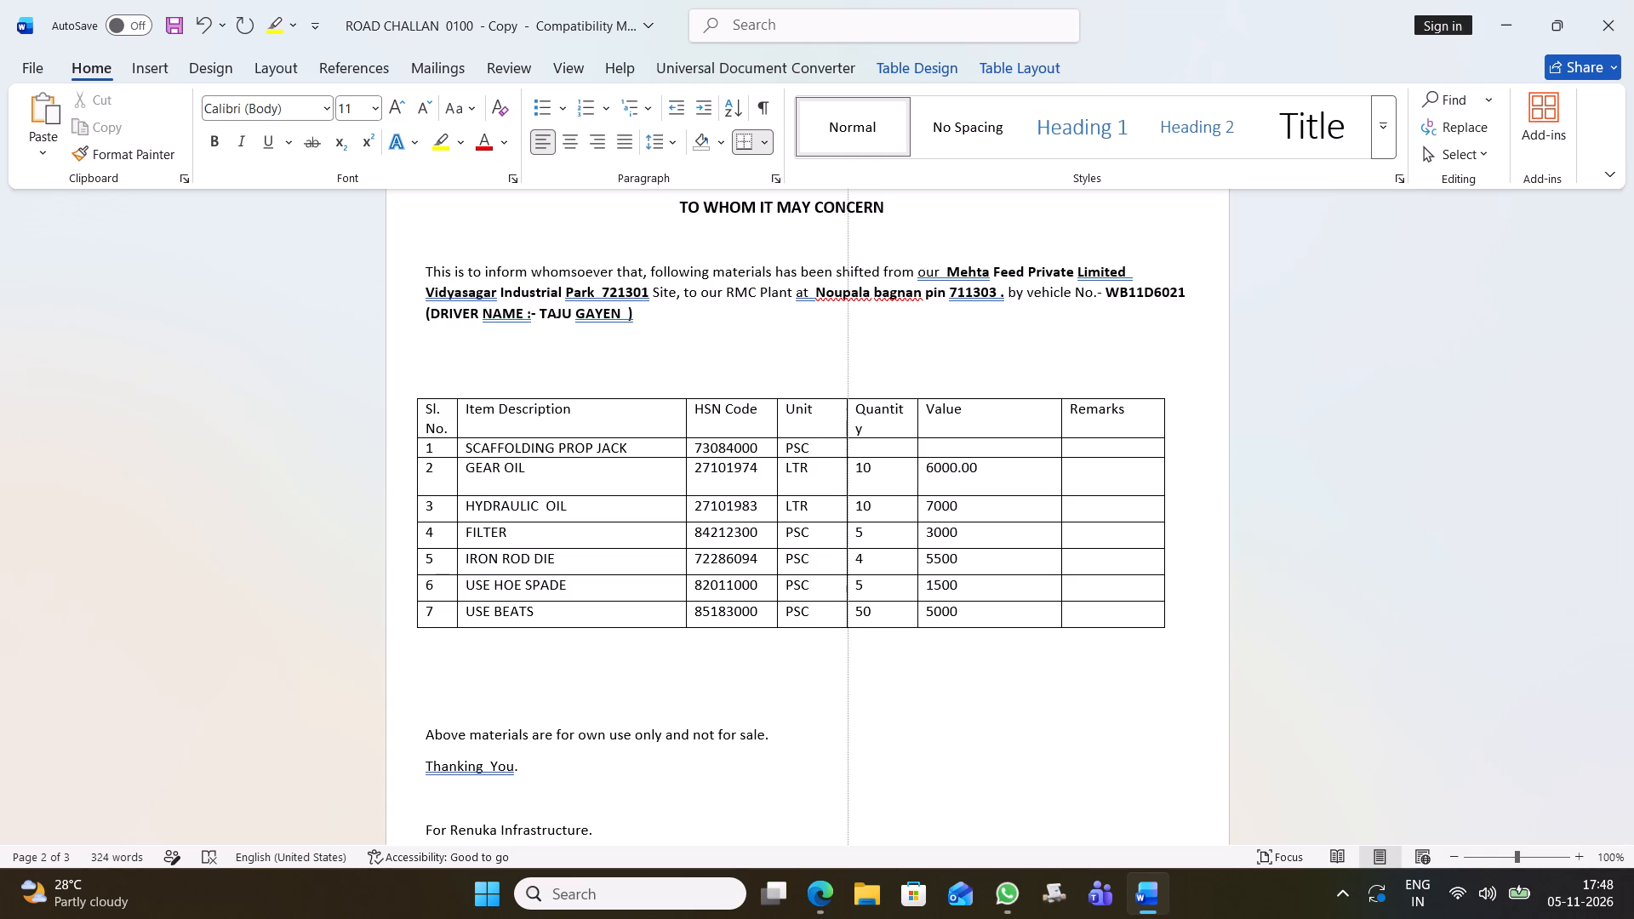
pyautogui.moveTo(850, 449); pyautogui.dragTo(861, 449)
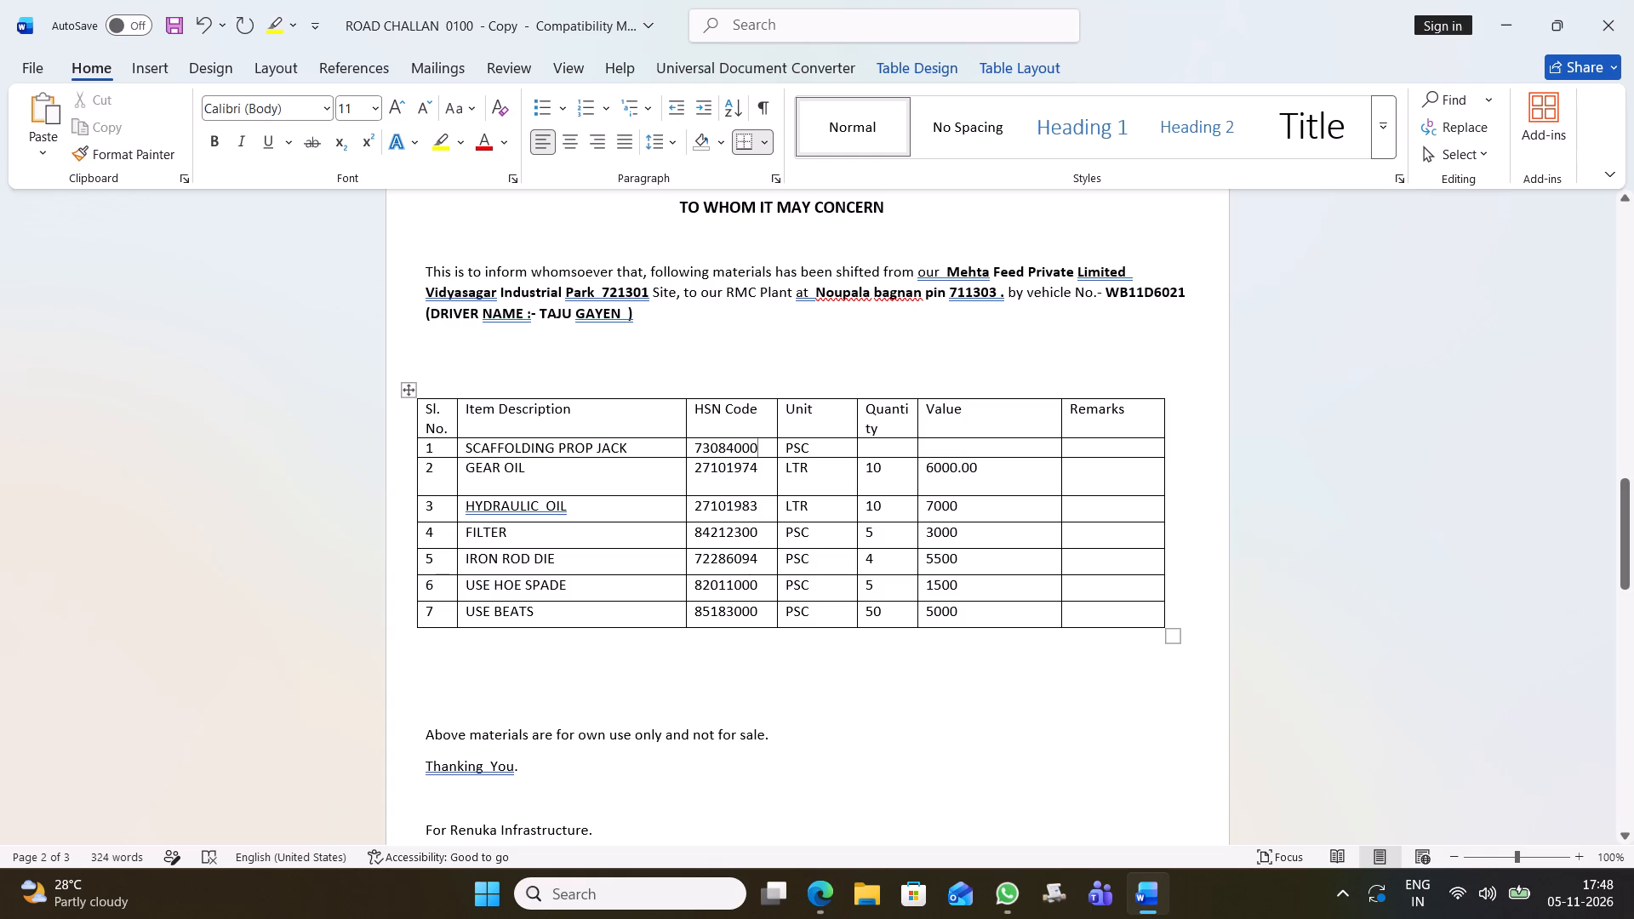
pyautogui.moveTo(916, 449); pyautogui.dragTo(945, 446)
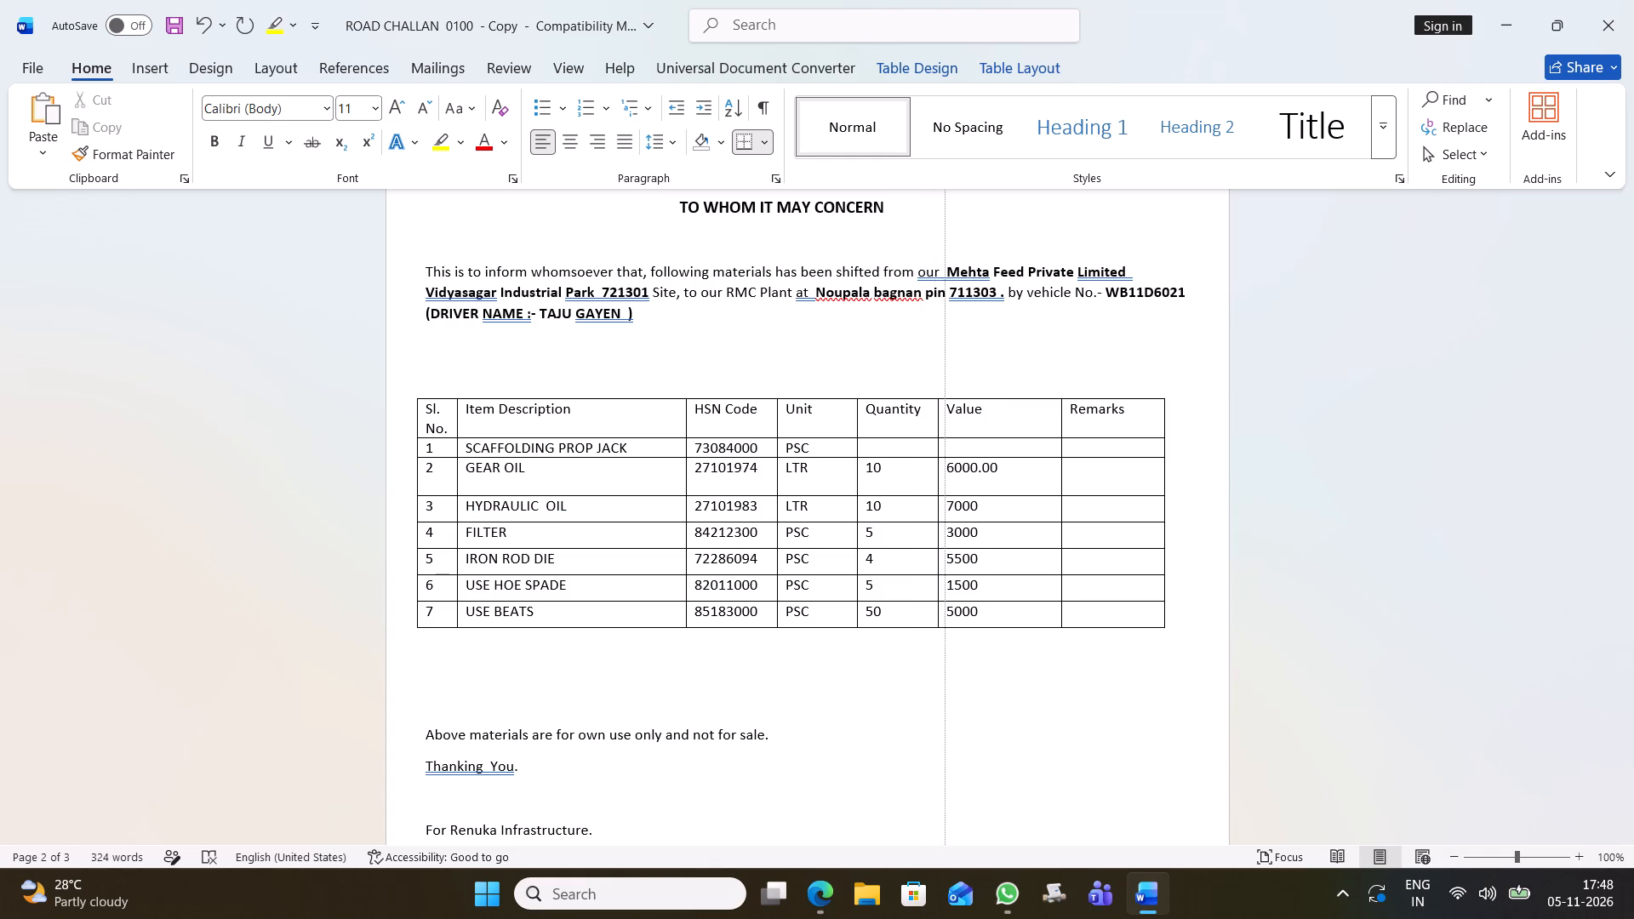
pyautogui.moveTo(945, 446); pyautogui.dragTo(952, 446)
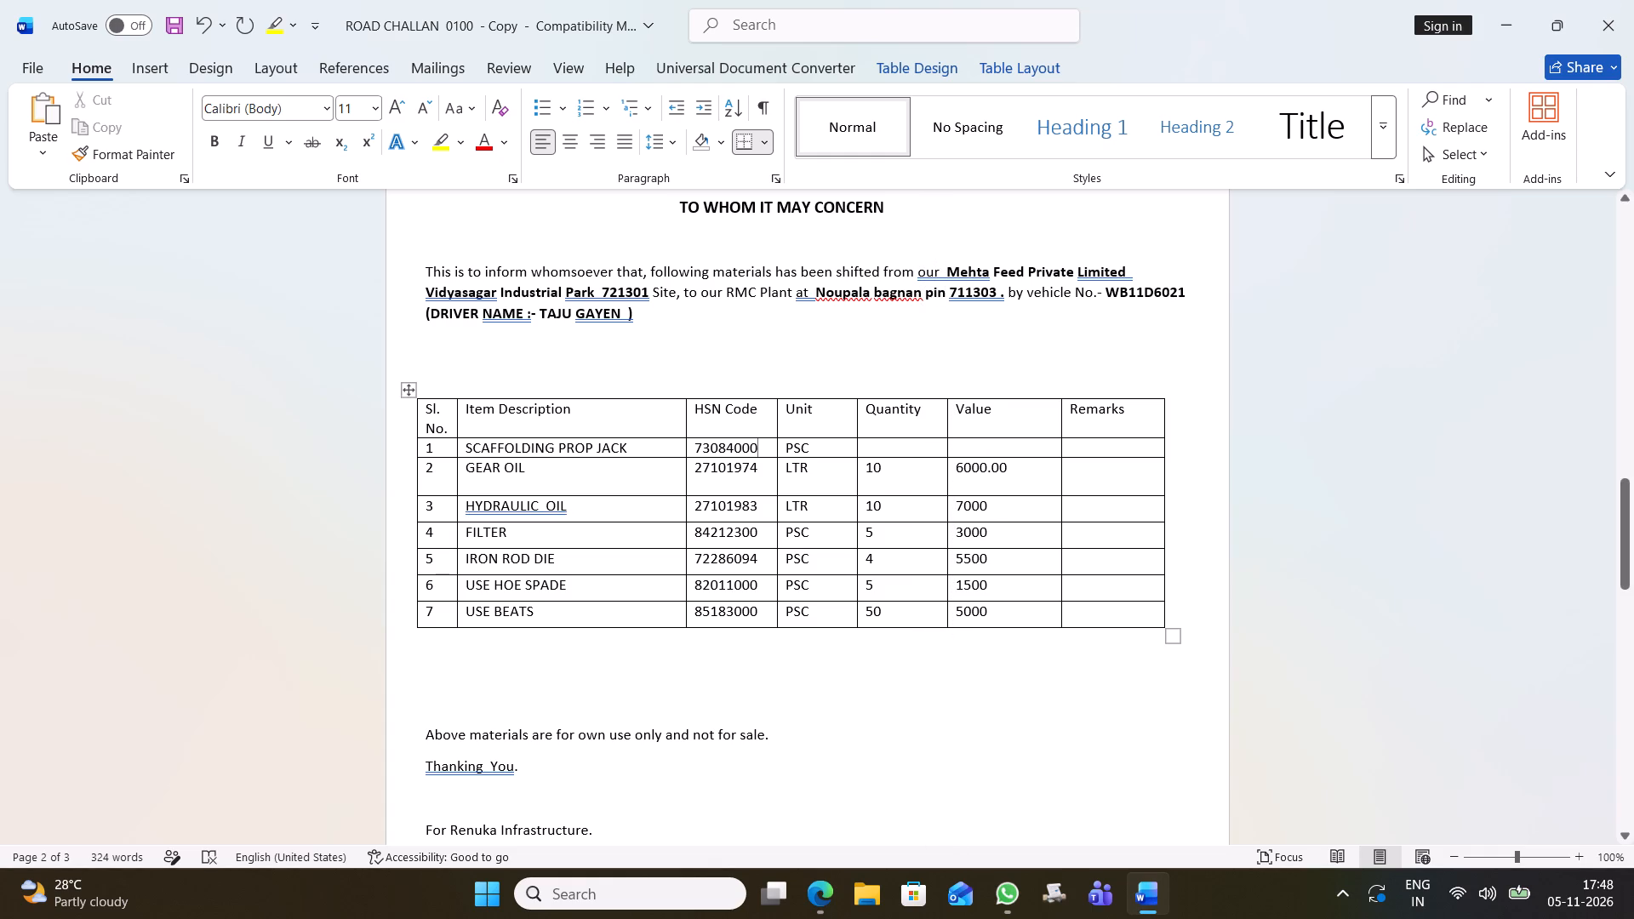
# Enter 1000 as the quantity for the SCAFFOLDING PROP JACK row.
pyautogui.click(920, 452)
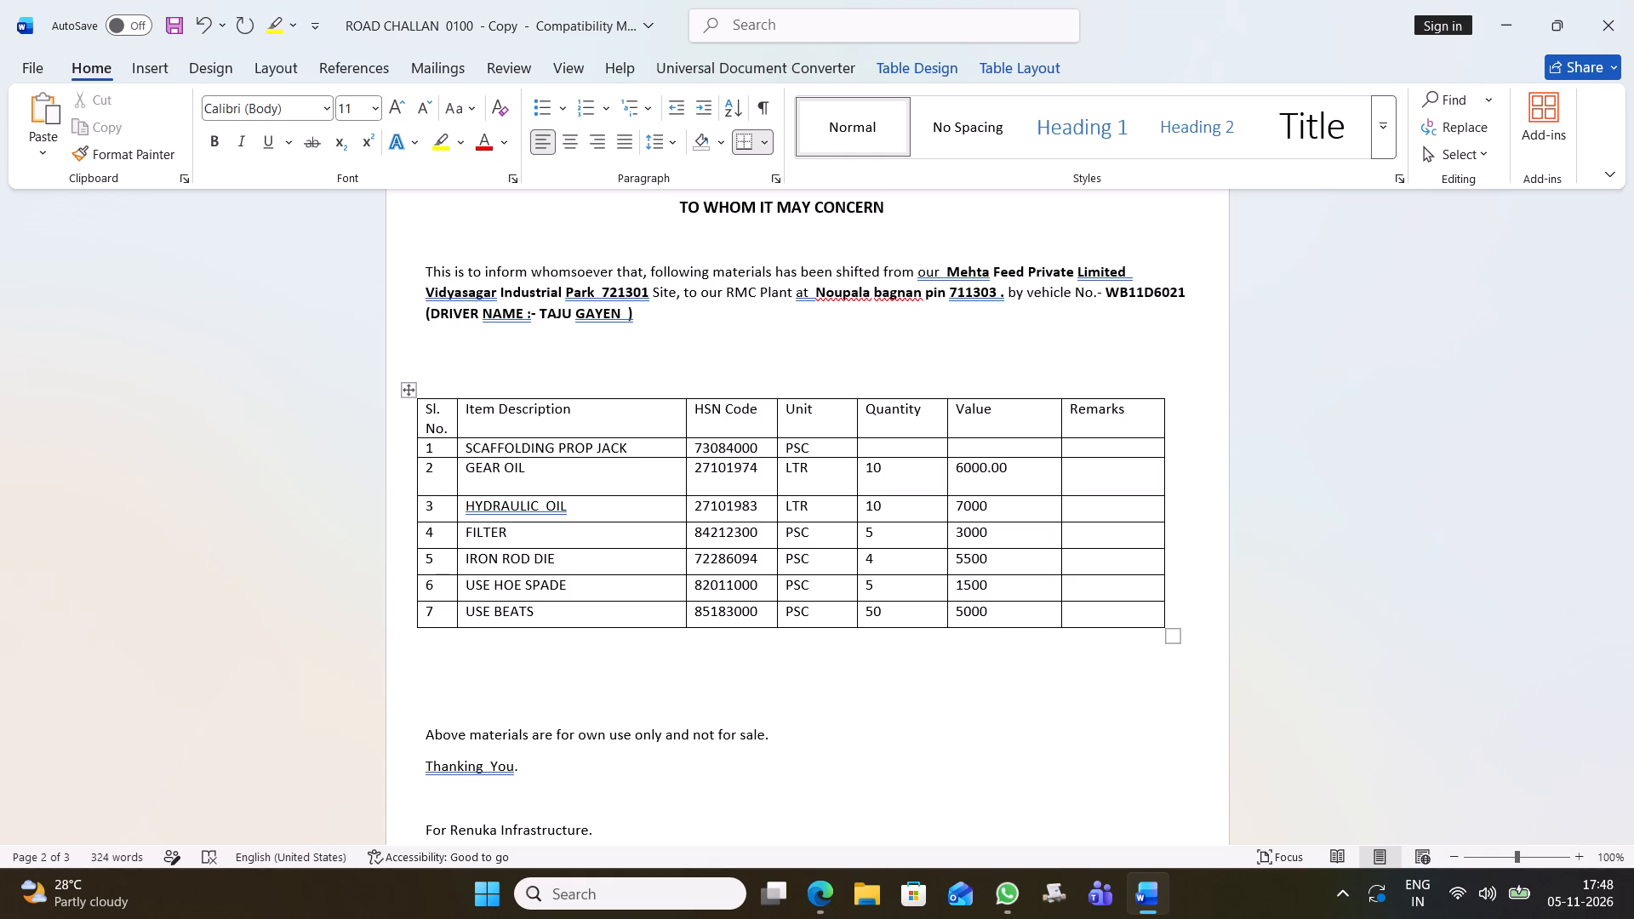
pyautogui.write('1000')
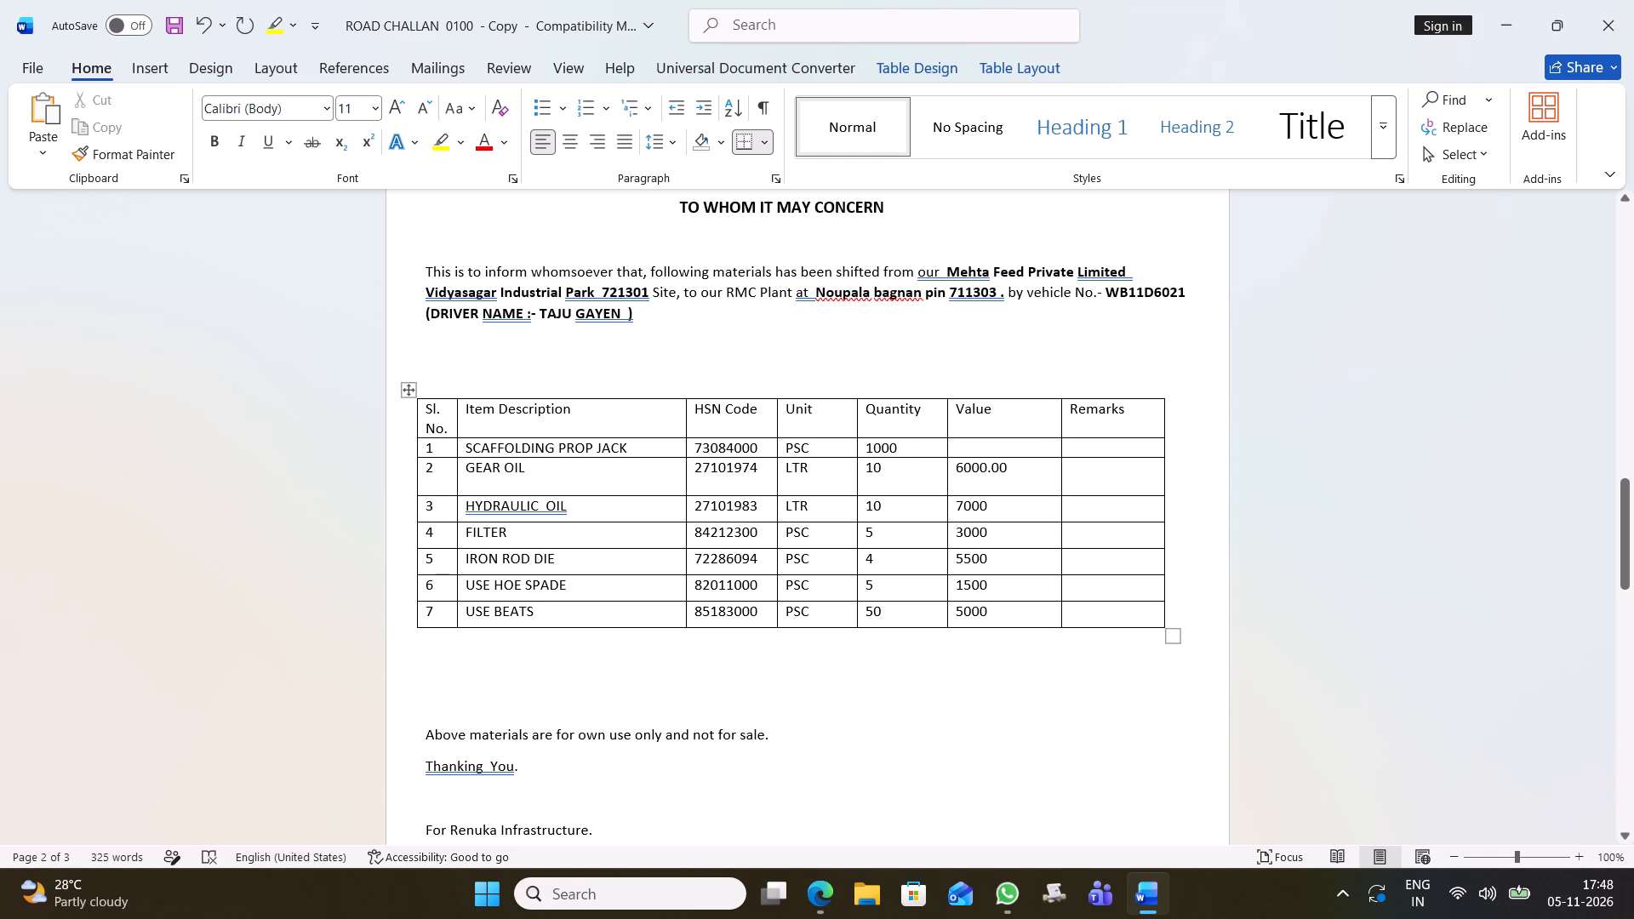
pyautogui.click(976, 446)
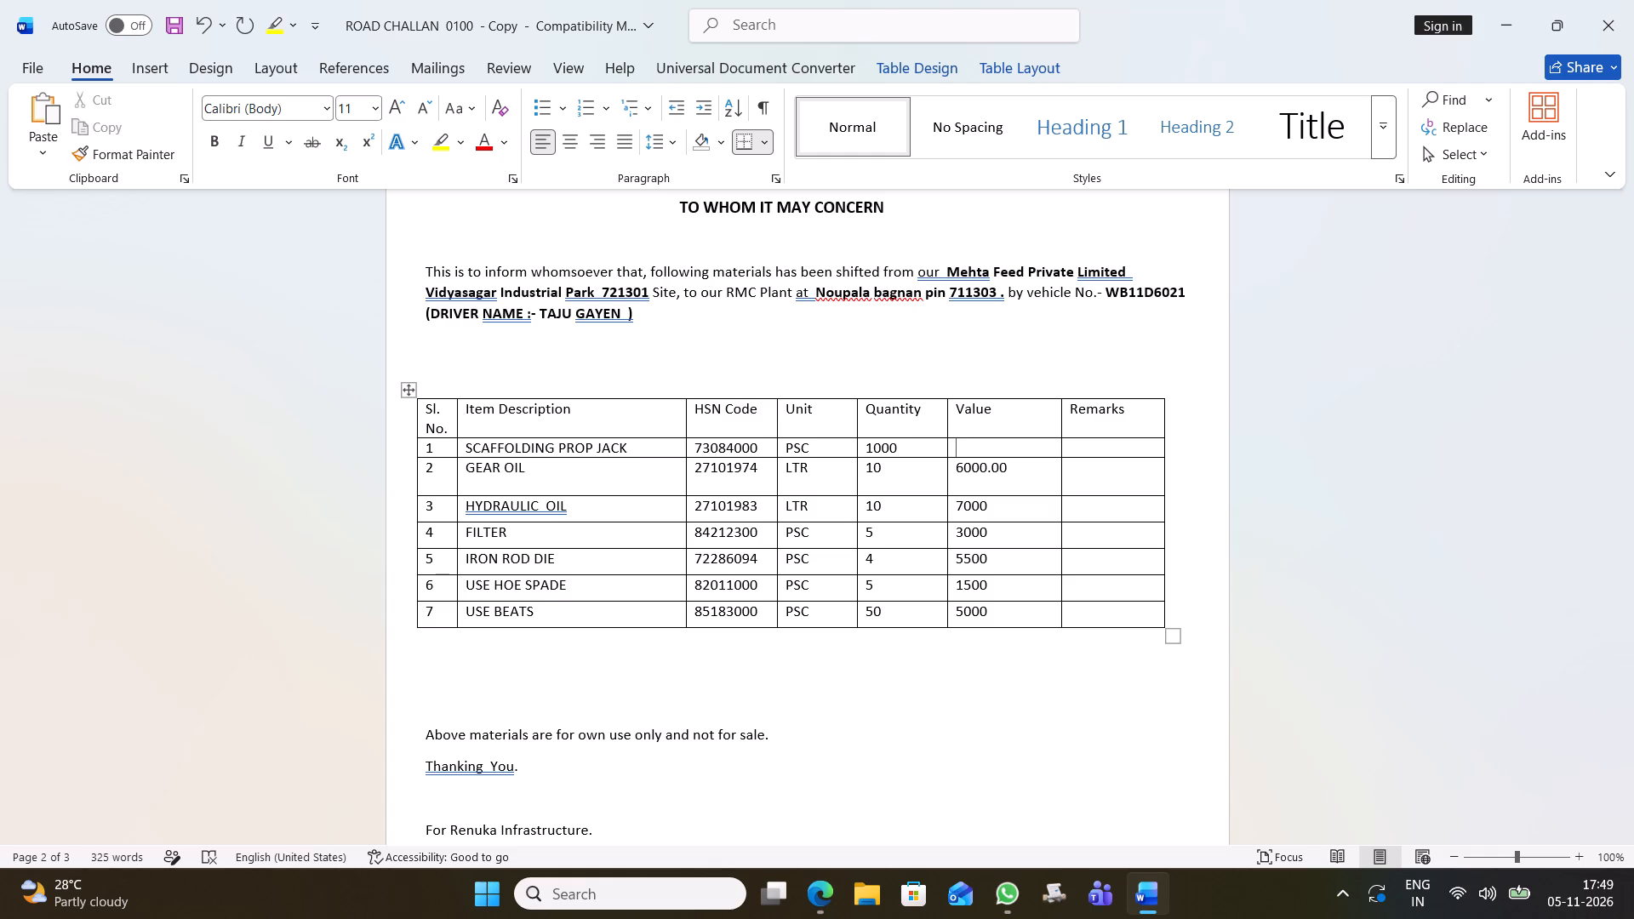
# Change the quantity in the SCAFFOLDING PROP JACK row to 945.
pyautogui.click(903, 448)
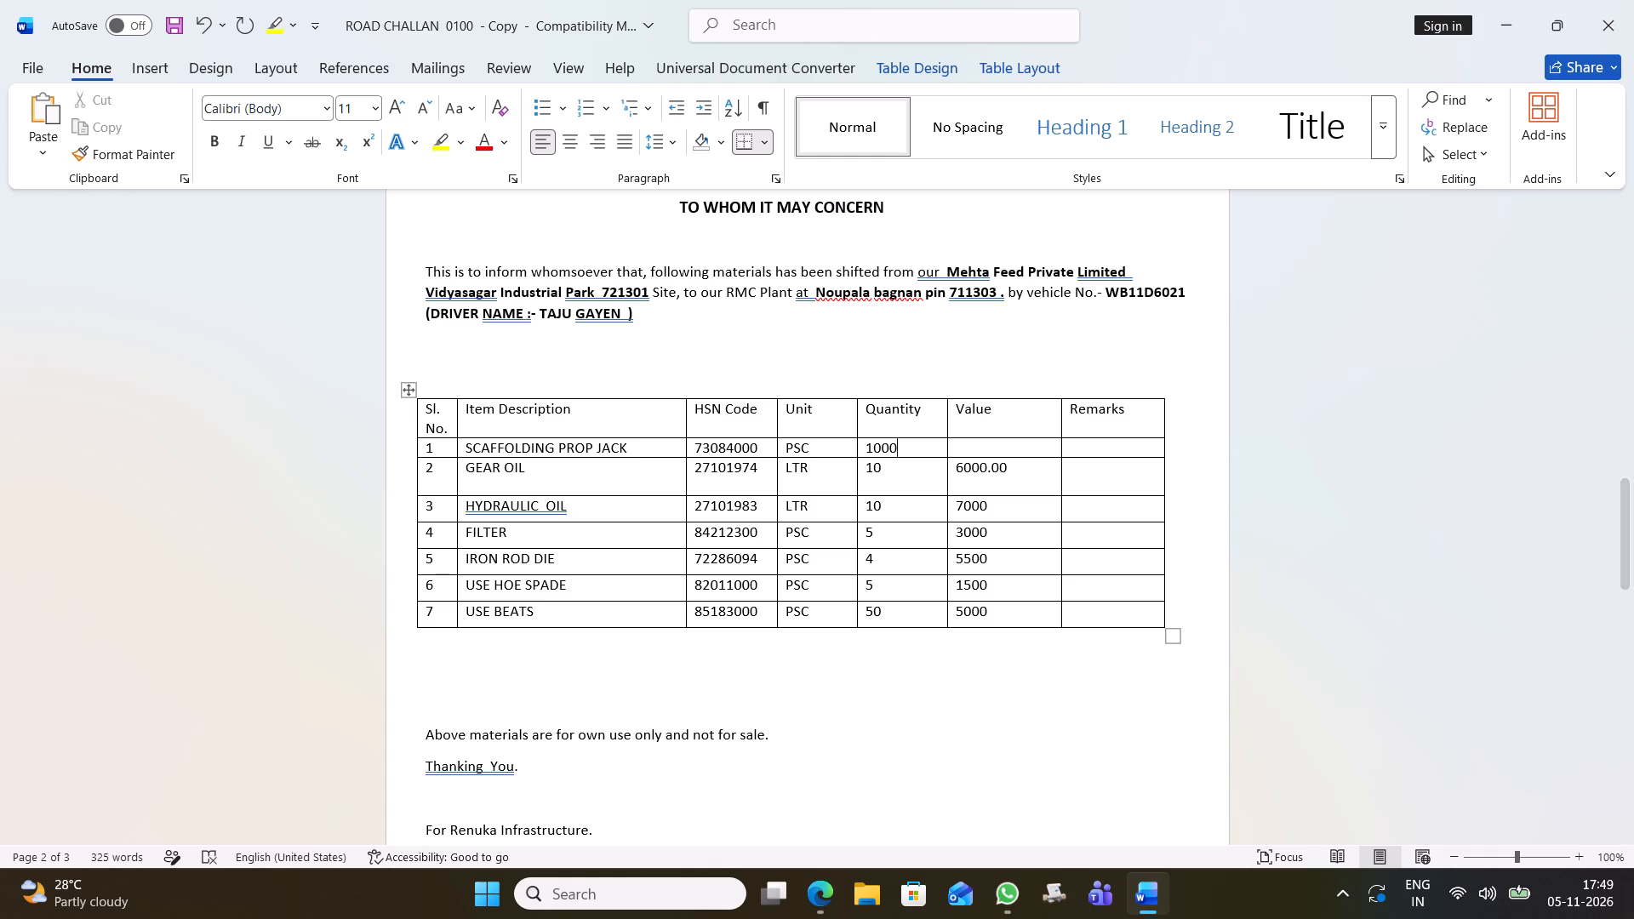
pyautogui.press('BackSpace')
pyautogui.press('BackSpace')
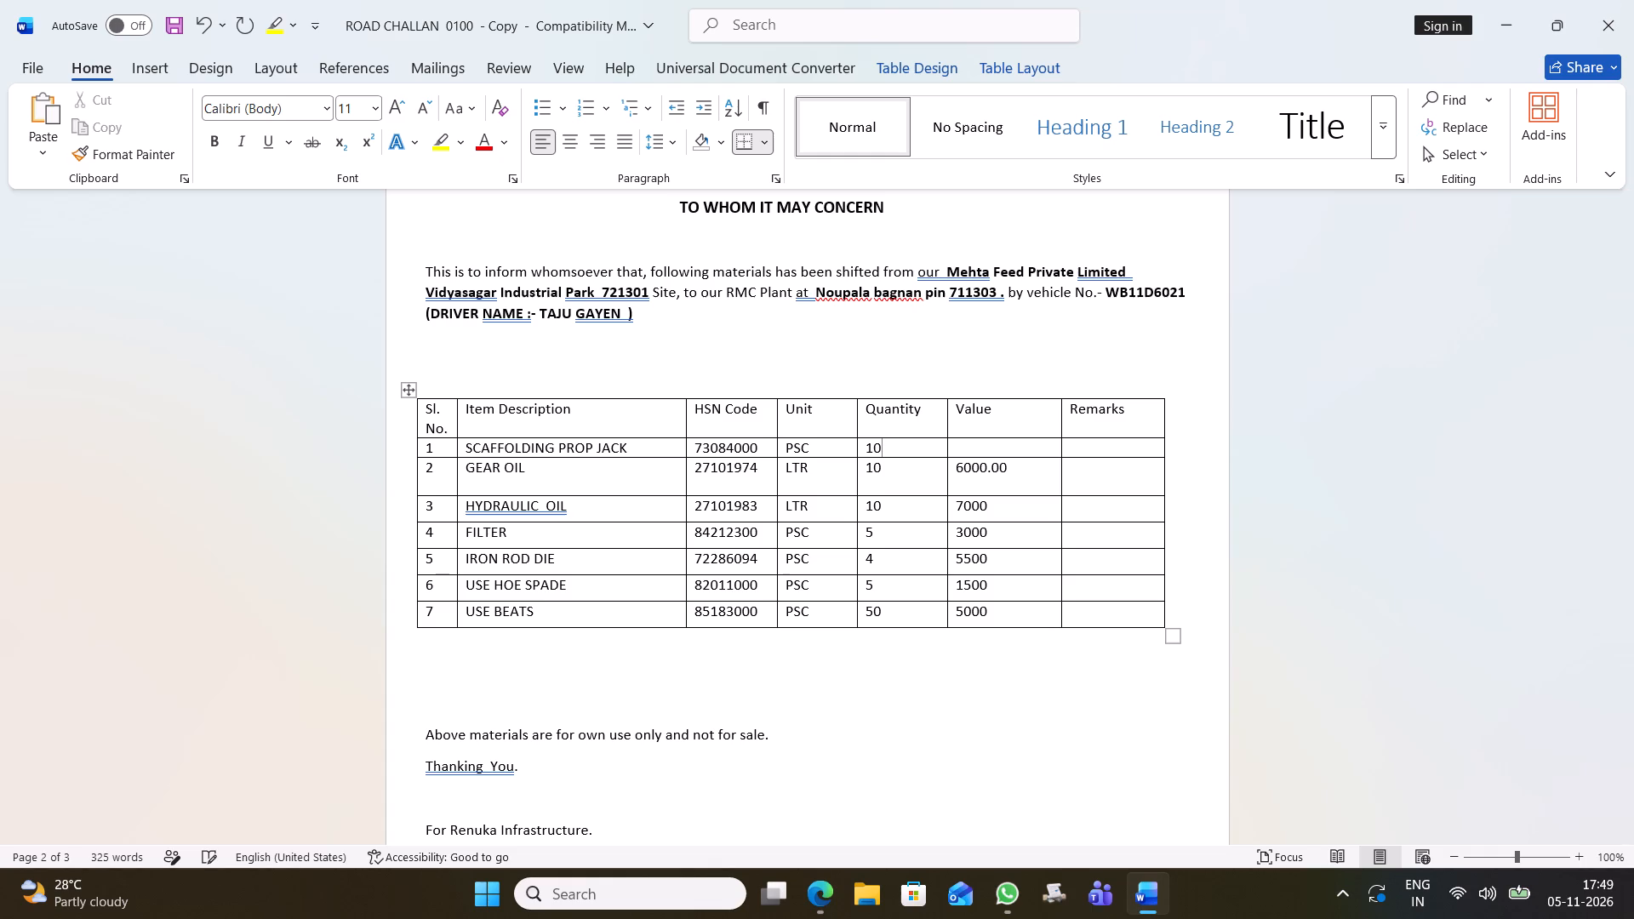
pyautogui.press('BackSpace')
pyautogui.press('BackSpace')
pyautogui.write('96')
pyautogui.press('BackSpace')
pyautogui.write('45')
# Enter a value of 42,000.00 for the SCAFFOLDING PROP JACK row, including the thousands comma.
pyautogui.click(998, 453)
pyautogui.press('4')
pyautogui.write('2000')
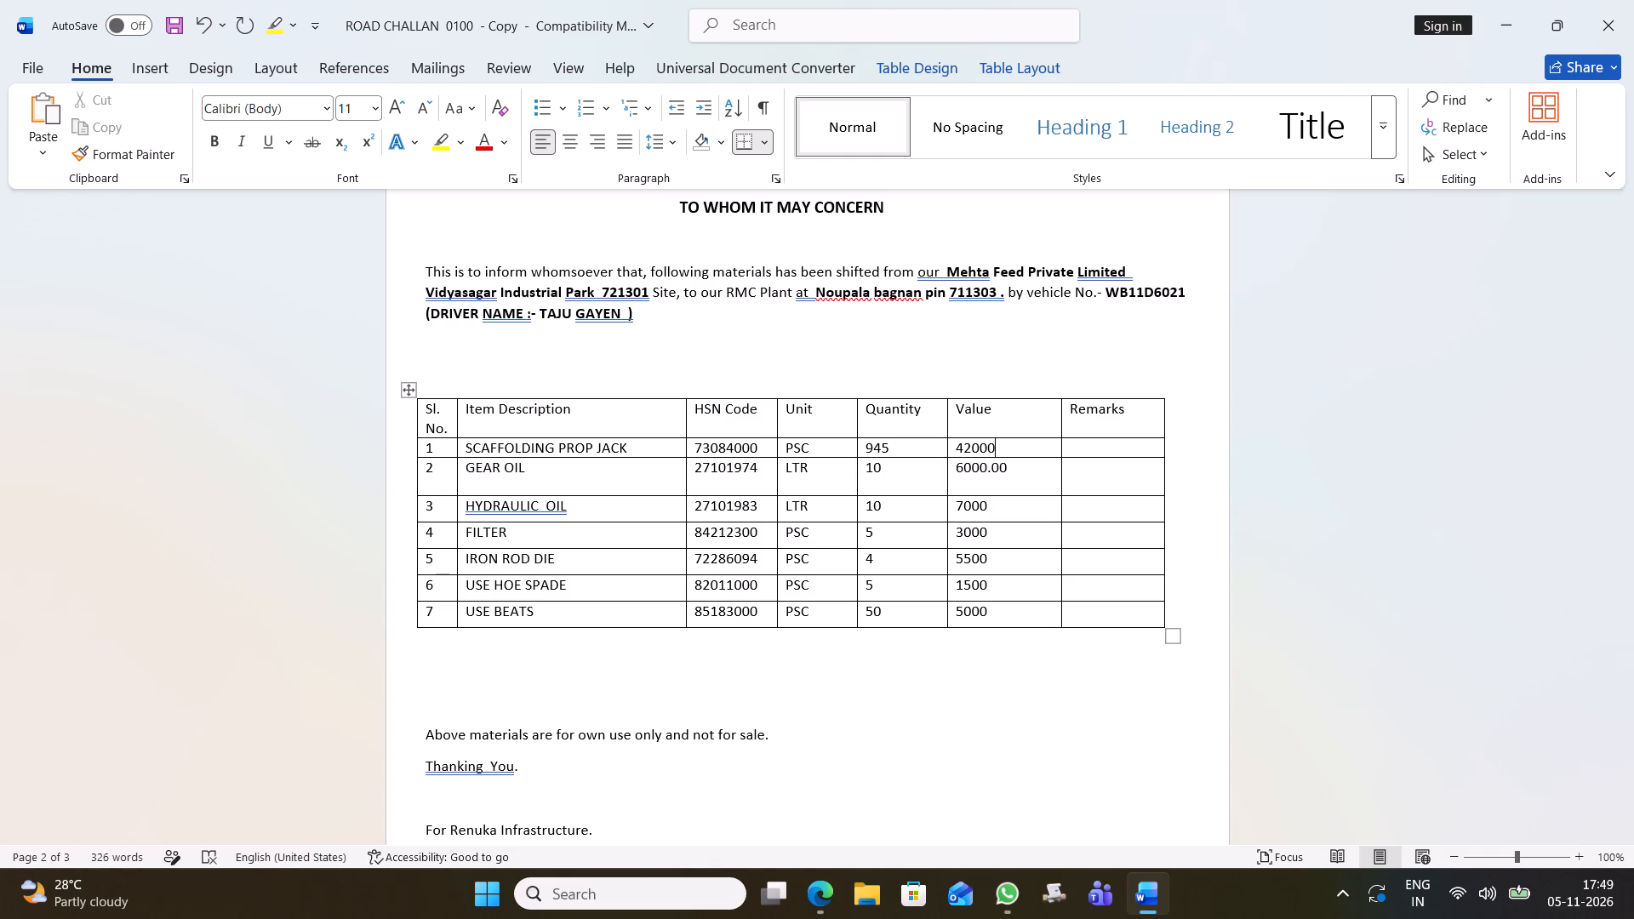
pyautogui.press('.')
pyautogui.write('00')
pyautogui.press('Left')
pyautogui.press('Left')
pyautogui.press('Left')
pyautogui.press('Left')
pyautogui.press('Left')
pyautogui.press('Left')
pyautogui.press(',')
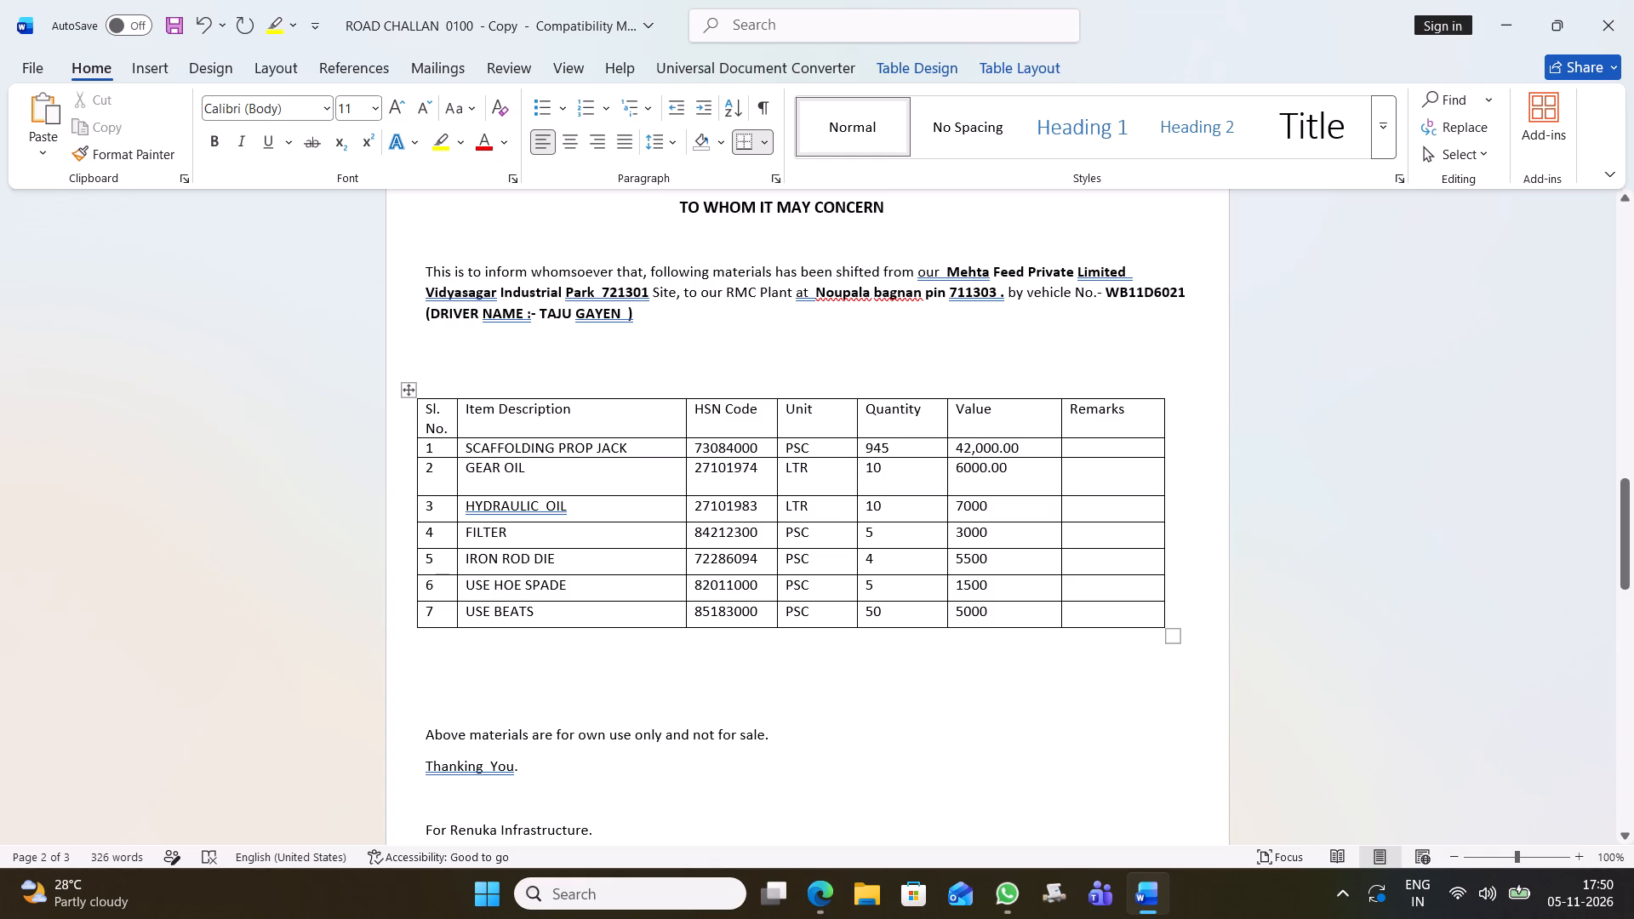
# Clear the contents of table rows 2 to 7, from GEAR OIL through USE BEATS.
pyautogui.moveTo(425, 469); pyautogui.dragTo(863, 579)
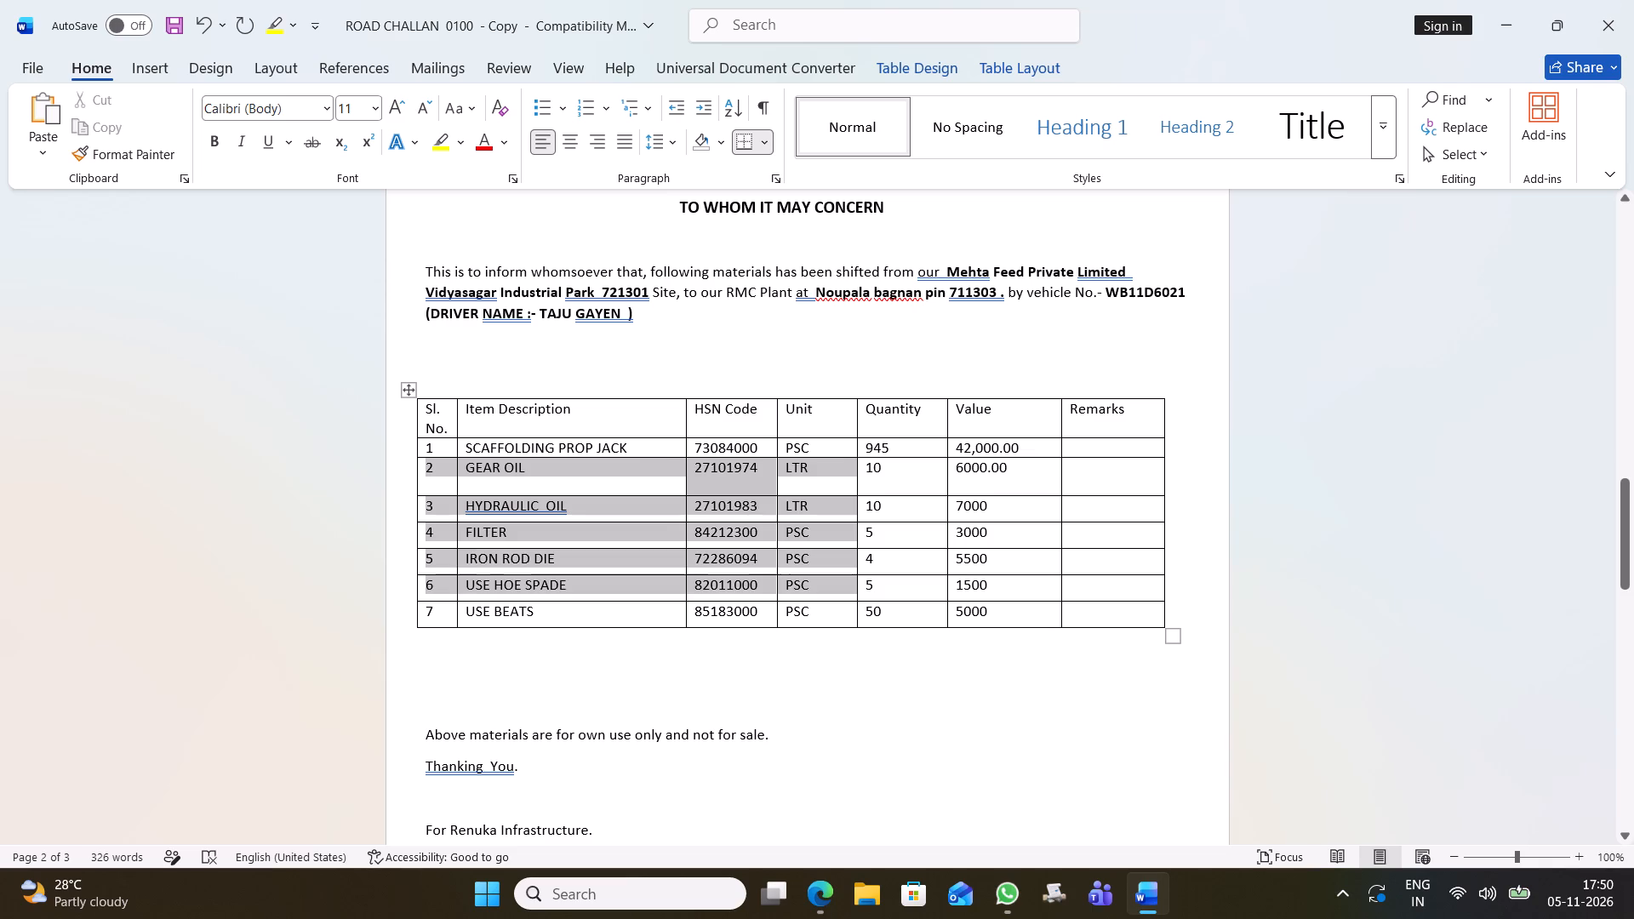
pyautogui.moveTo(863, 579); pyautogui.dragTo(1036, 622)
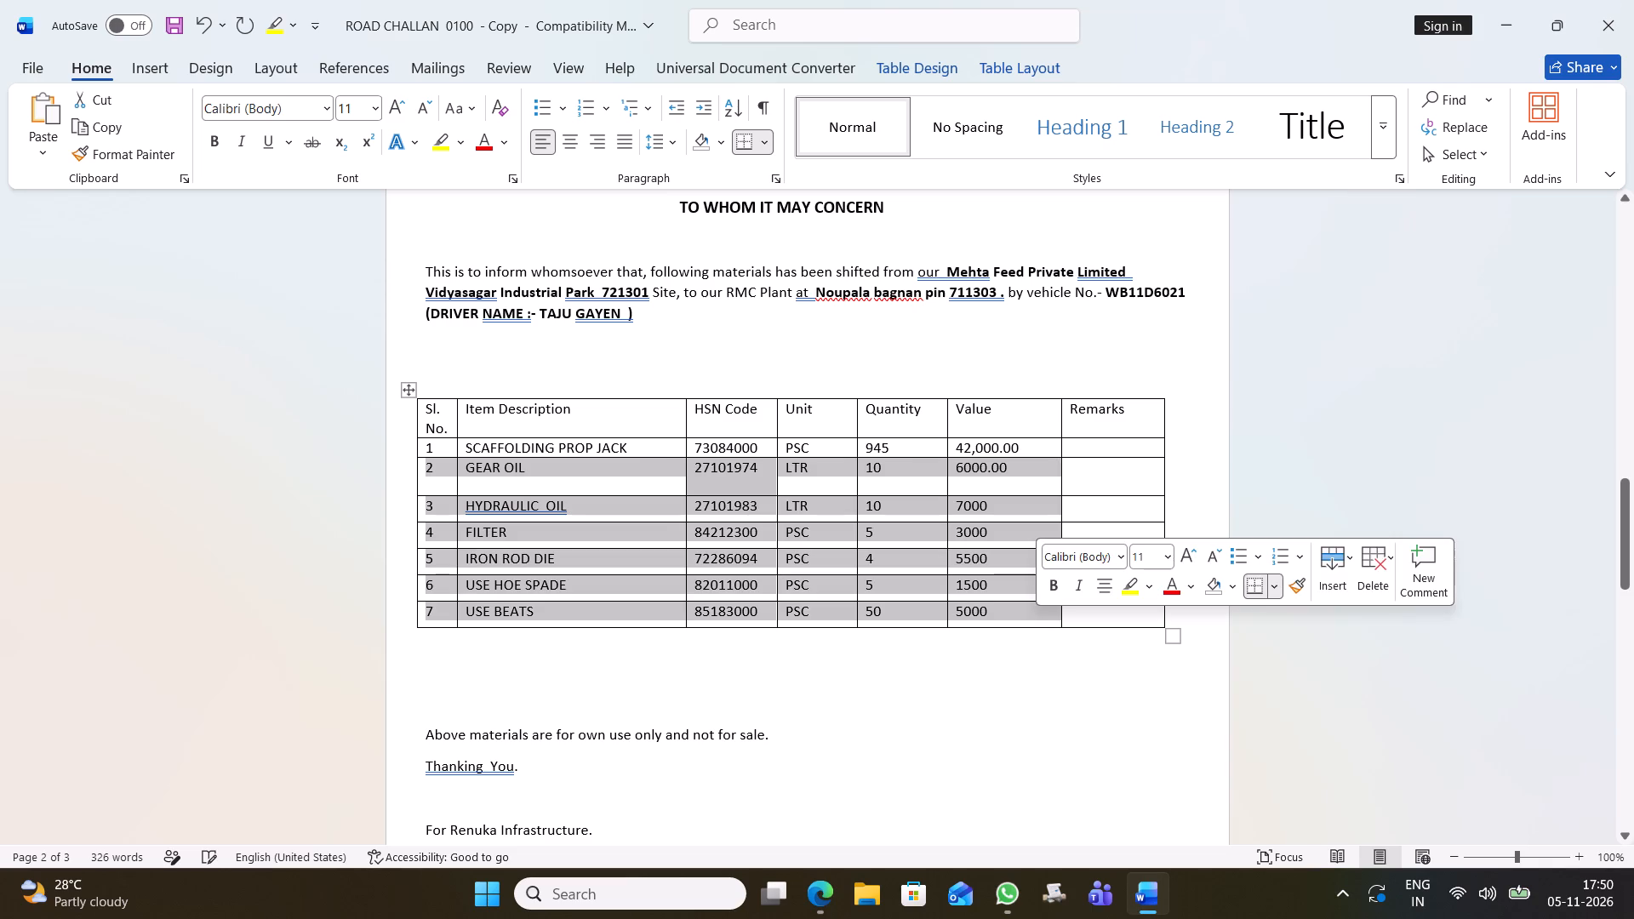
pyautogui.press('Delete')
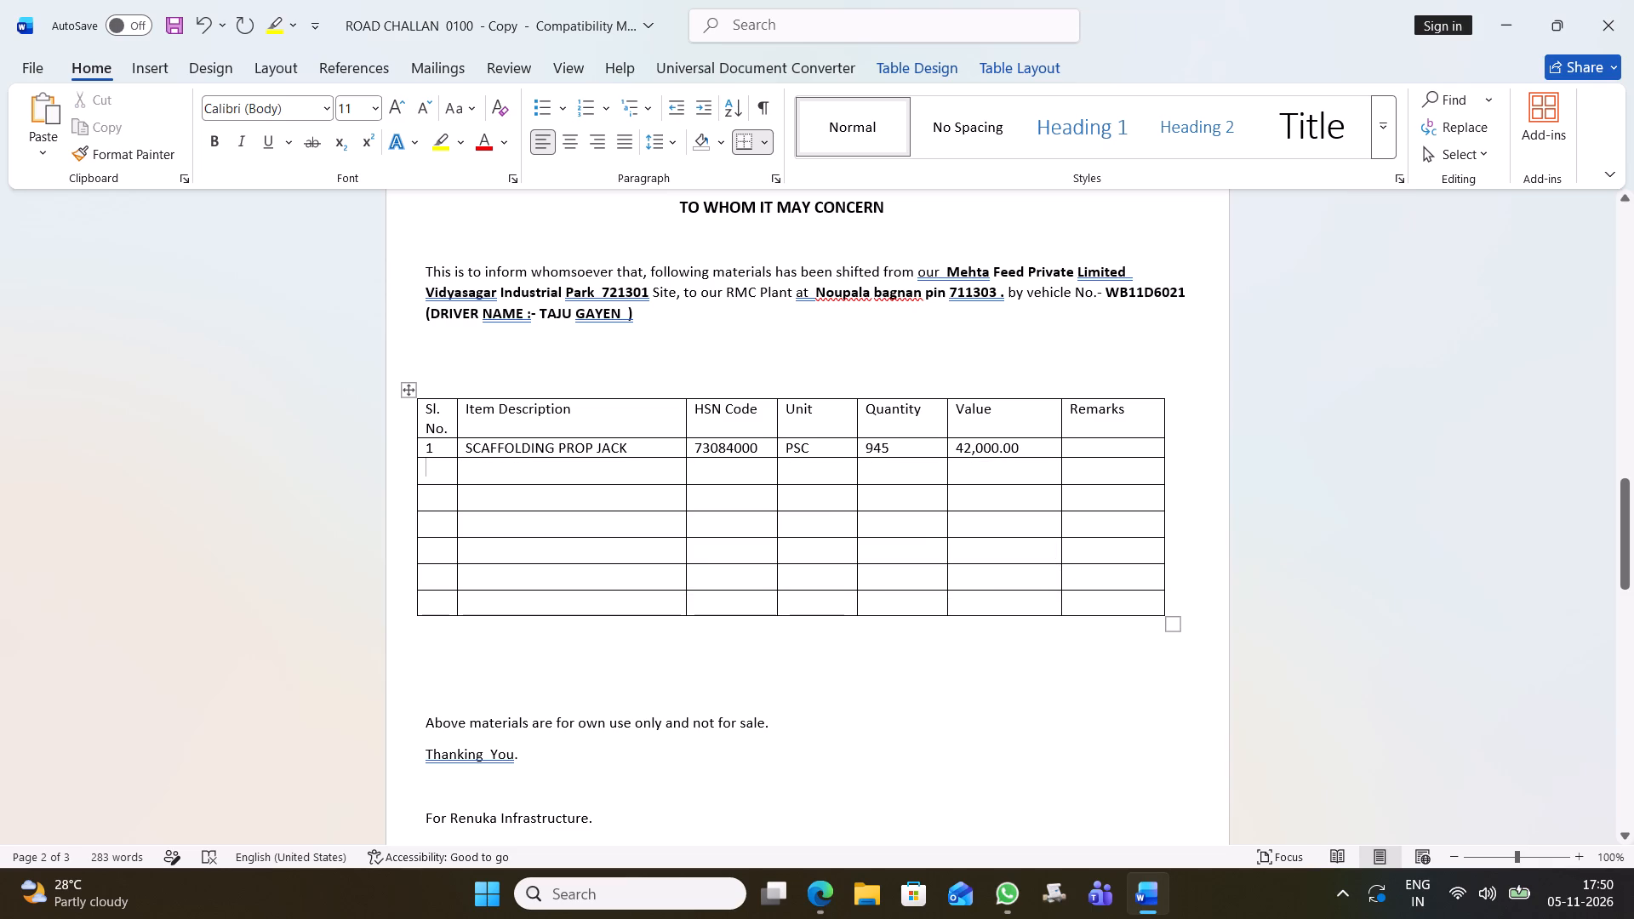
# Delete the six empty rows below SCAFFOLDING PROP JACK as entire rows.
pyautogui.moveTo(443, 473); pyautogui.dragTo(991, 590)
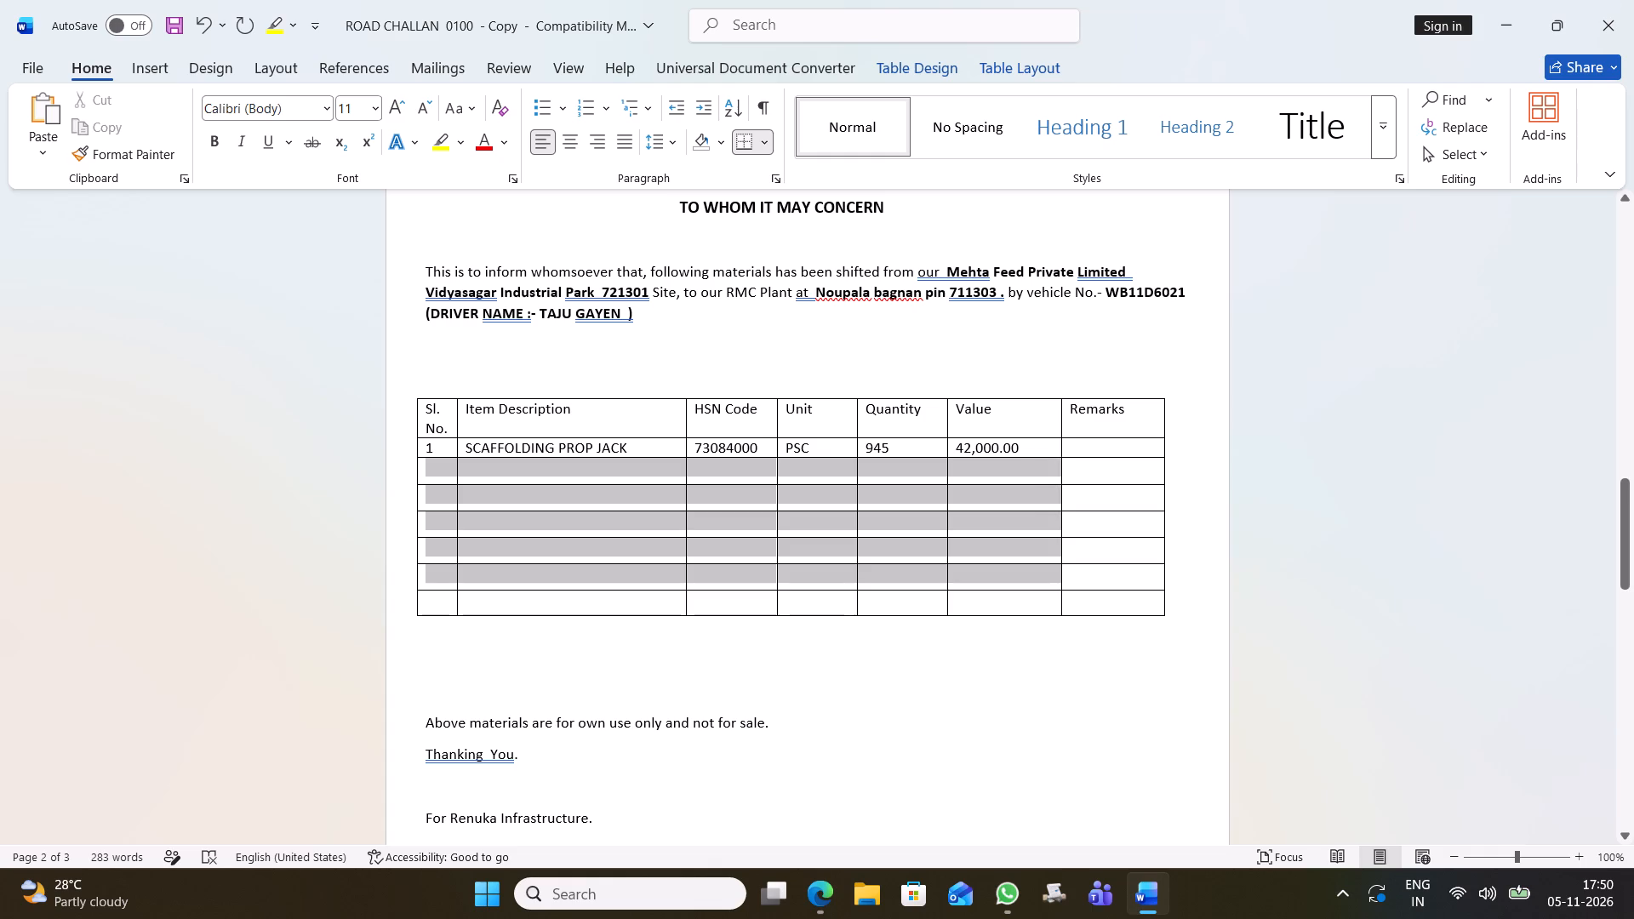
pyautogui.moveTo(991, 590); pyautogui.dragTo(1077, 597)
pyautogui.rightClick(1077, 597)
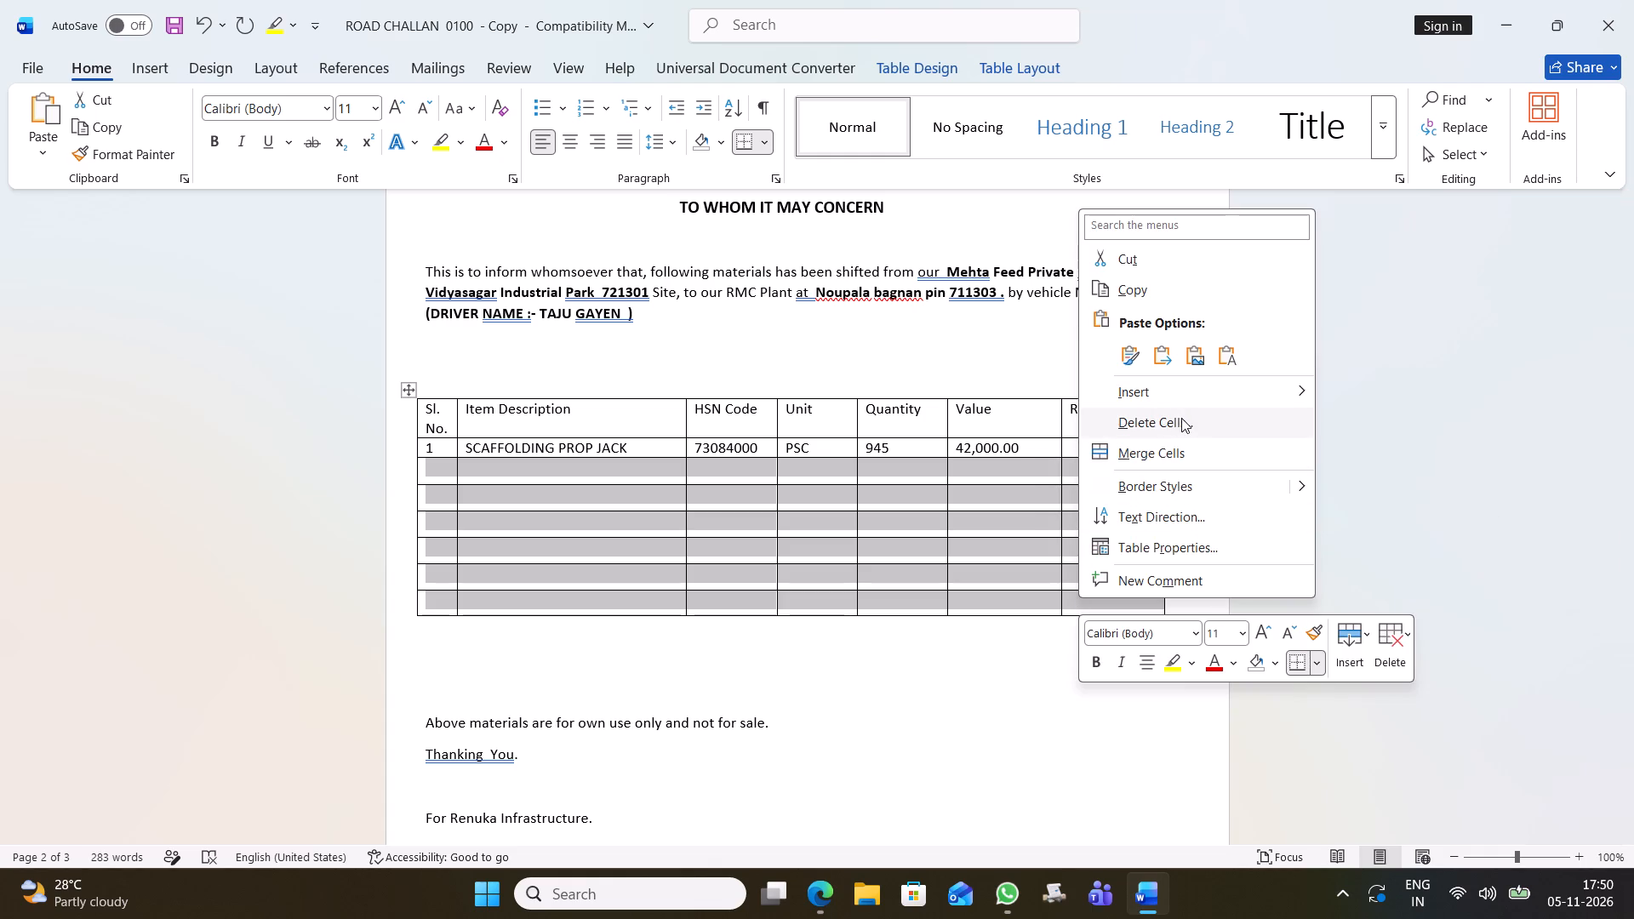
pyautogui.click(1181, 418)
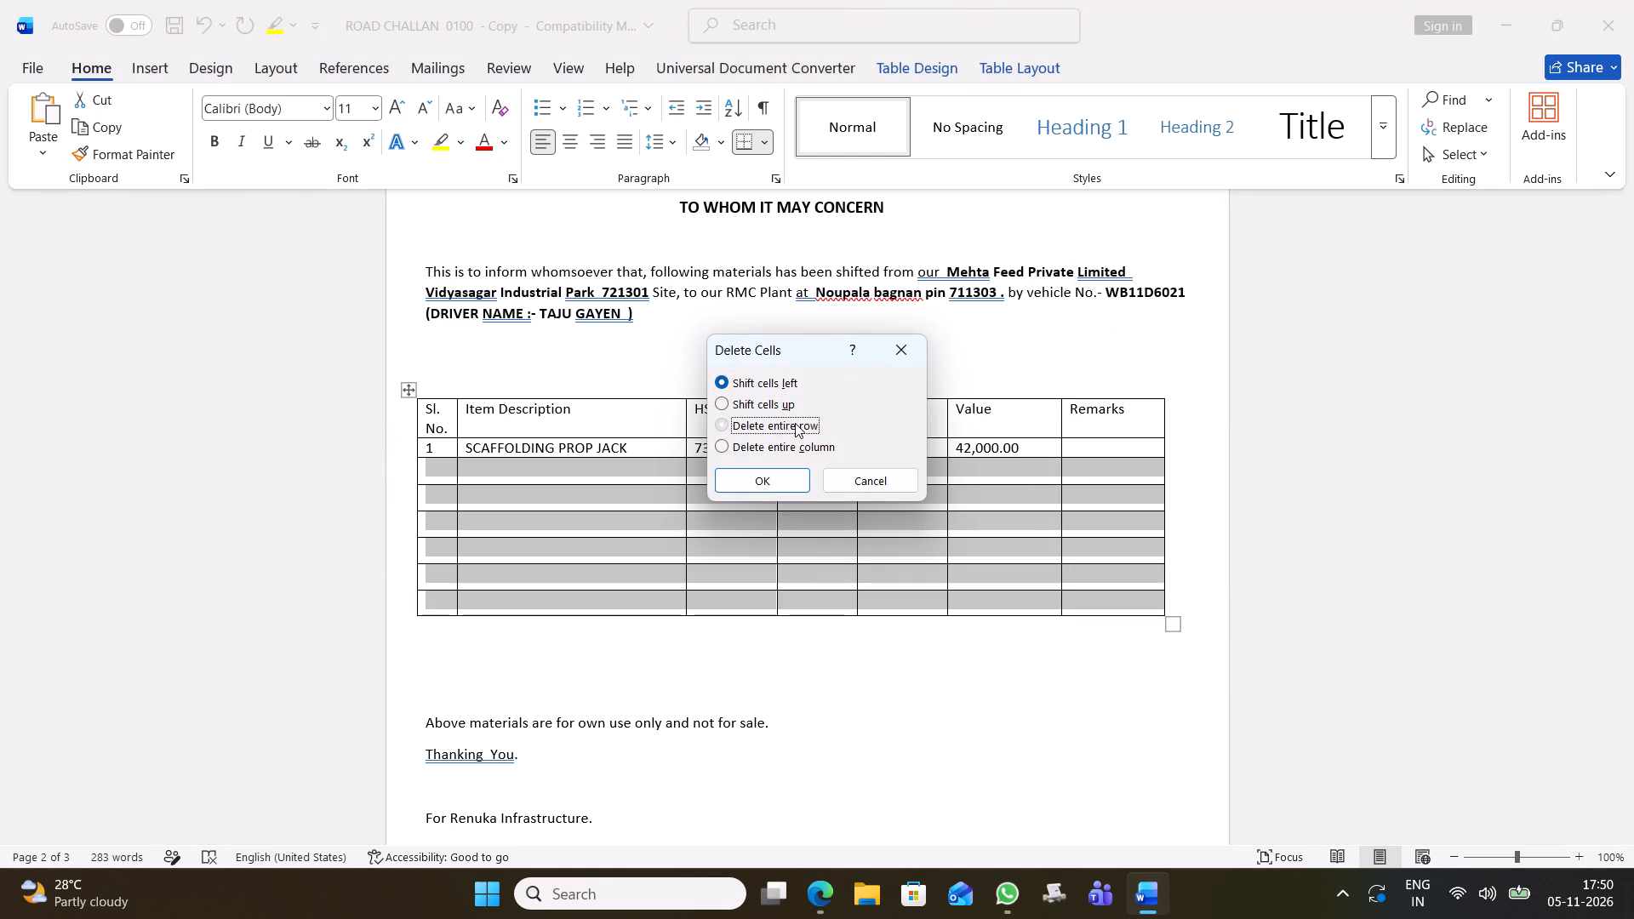
pyautogui.click(795, 423)
pyautogui.click(770, 475)
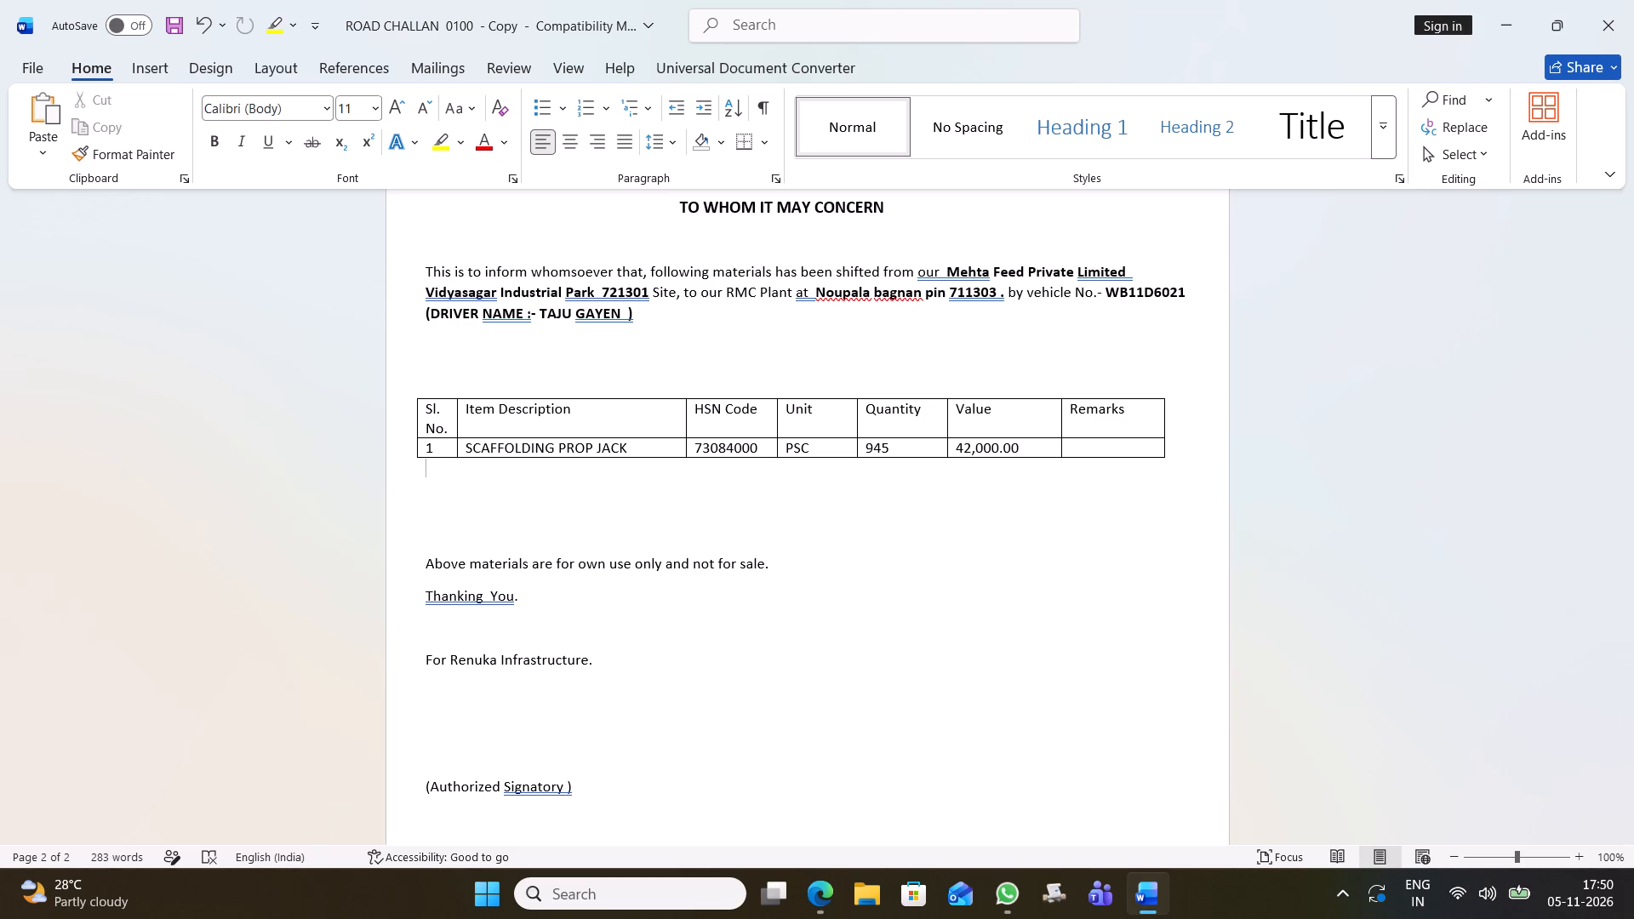
# Check the shortened challan page and save the document.
pyautogui.scroll(-2, 790, 575)
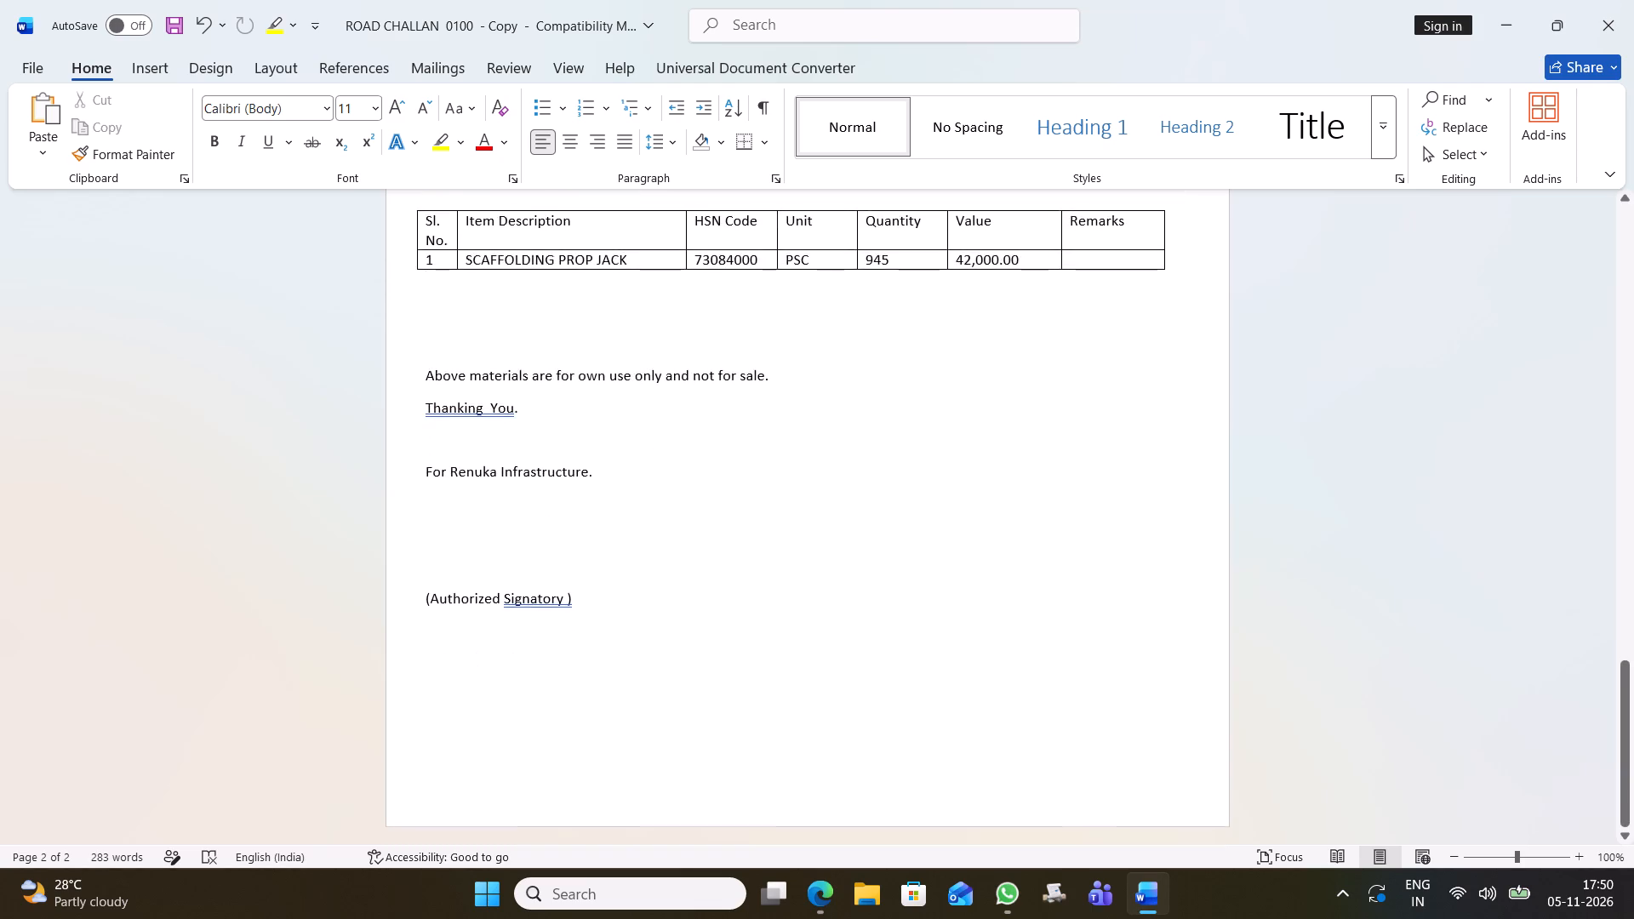
pyautogui.scroll(-2, 790, 575)
pyautogui.scroll(4, 790, 575)
pyautogui.scroll(-3, 790, 575)
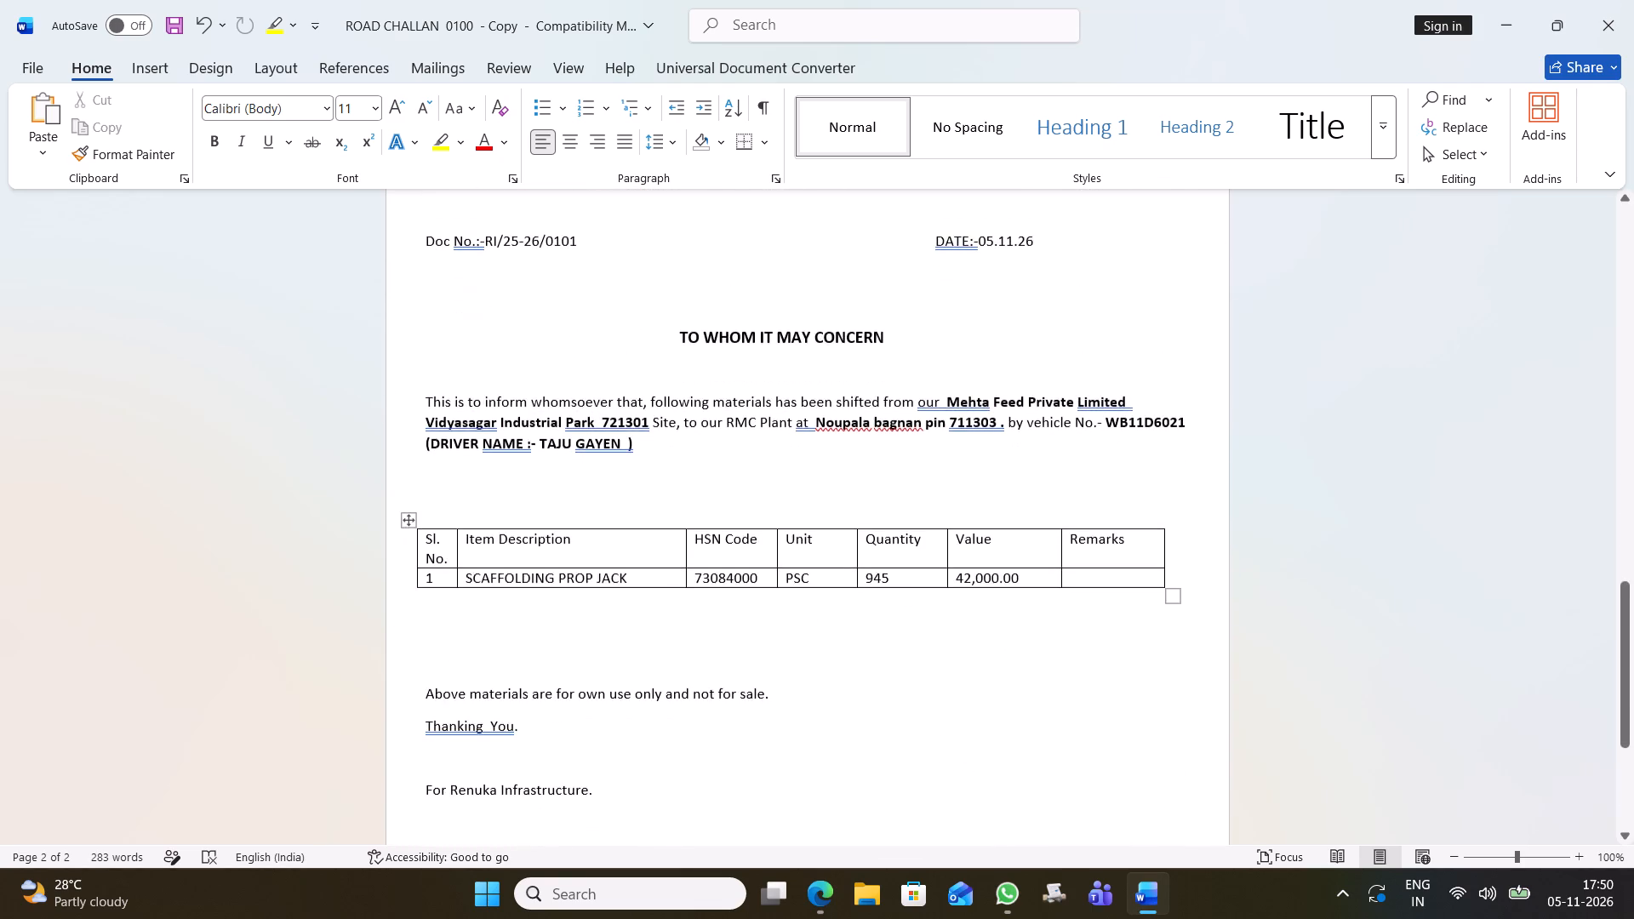
pyautogui.scroll(1, 790, 575)
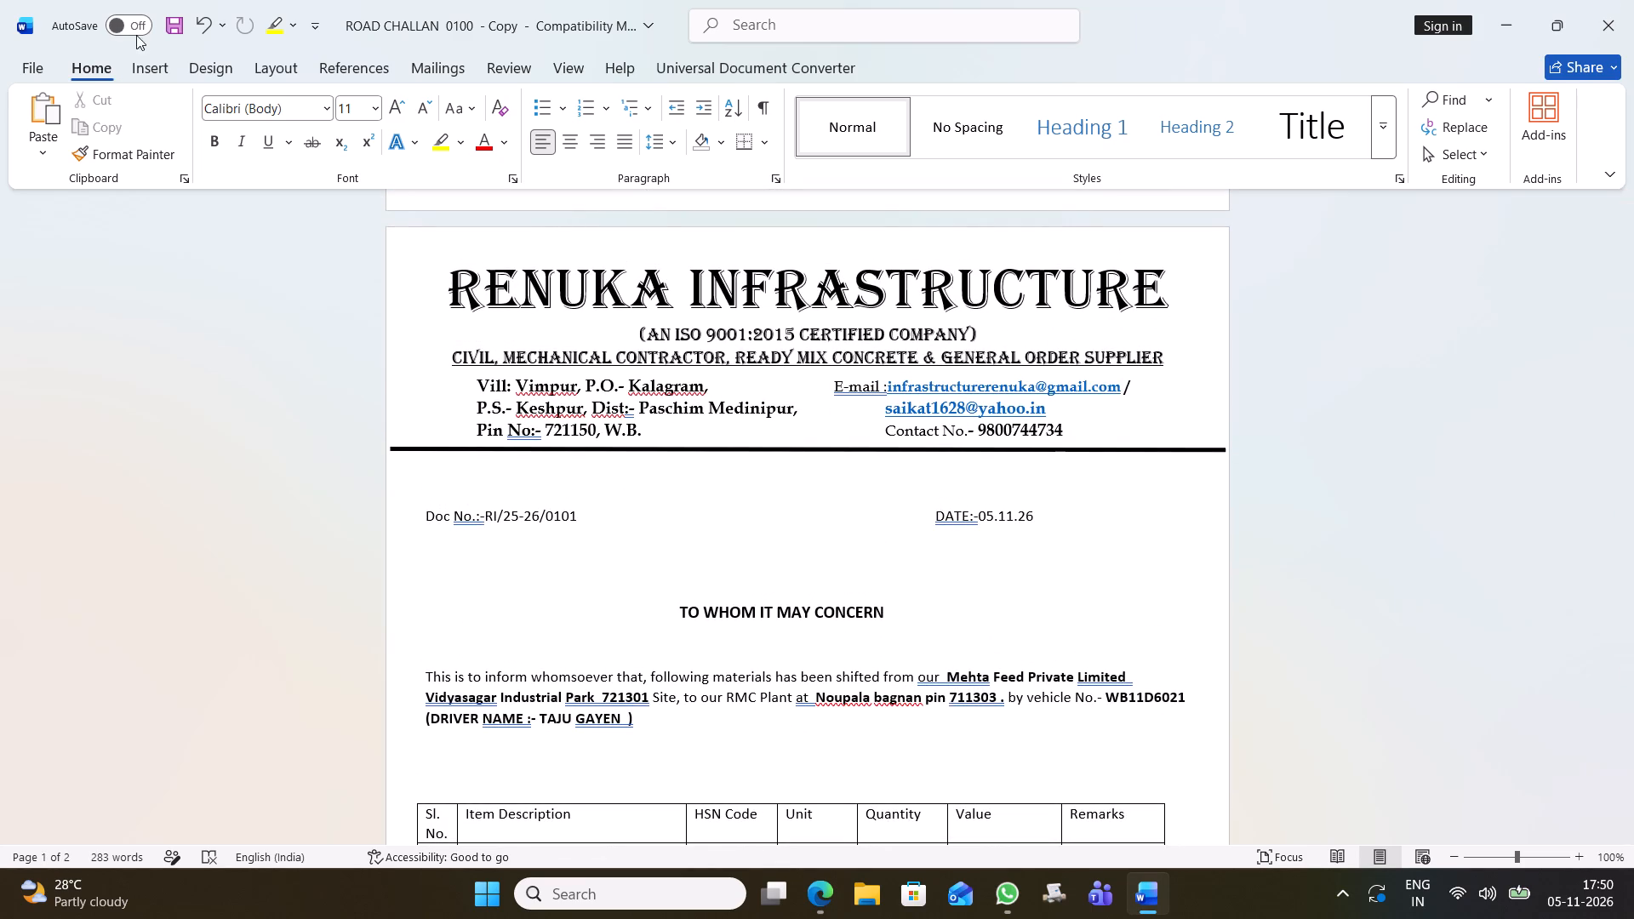
pyautogui.click(169, 20)
pyautogui.tripleClick(169, 20)
pyautogui.tripleClick(169, 20)
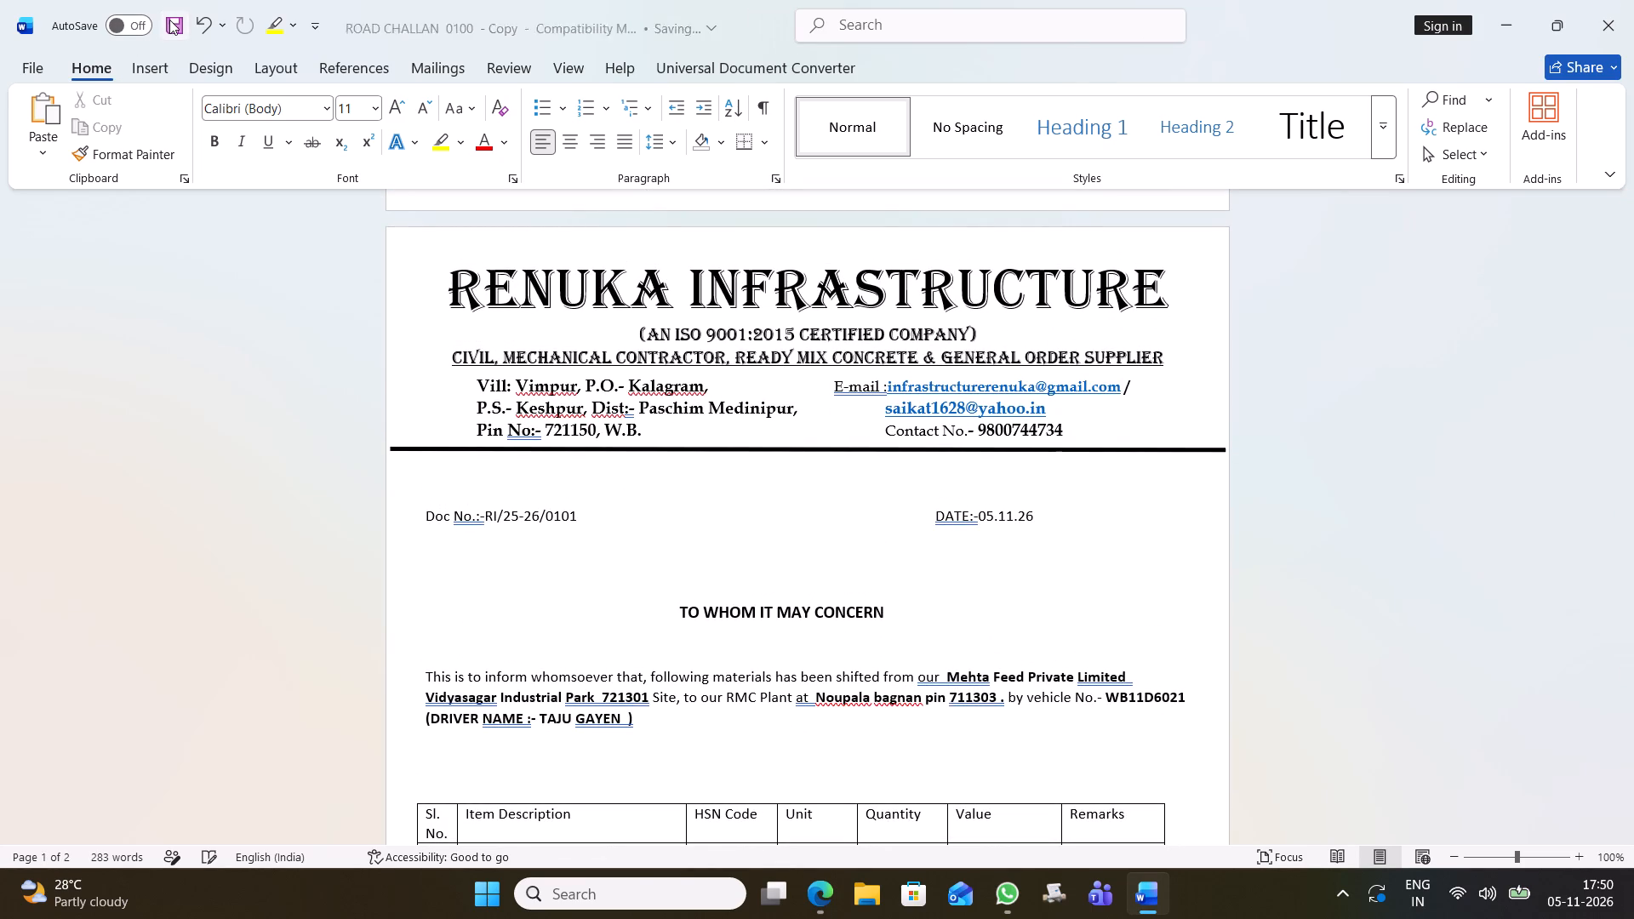
pyautogui.tripleClick(169, 20)
pyautogui.doubleClick(169, 20)
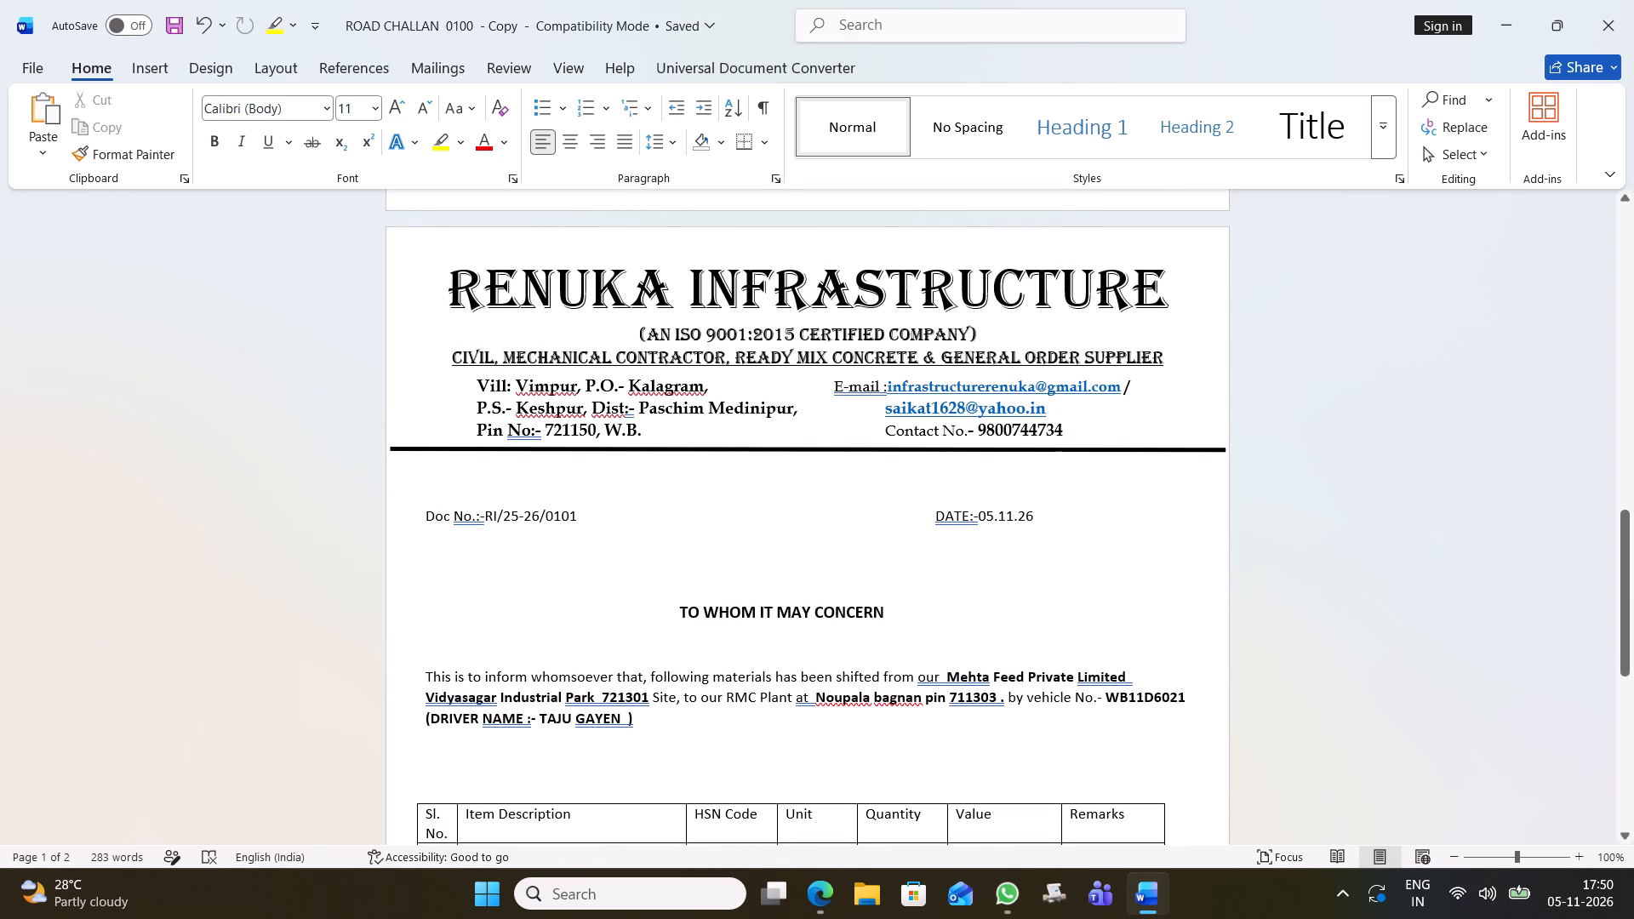
# Open the print settings and preview for the challan document.
pyautogui.hotkey('ctrl', 'p')
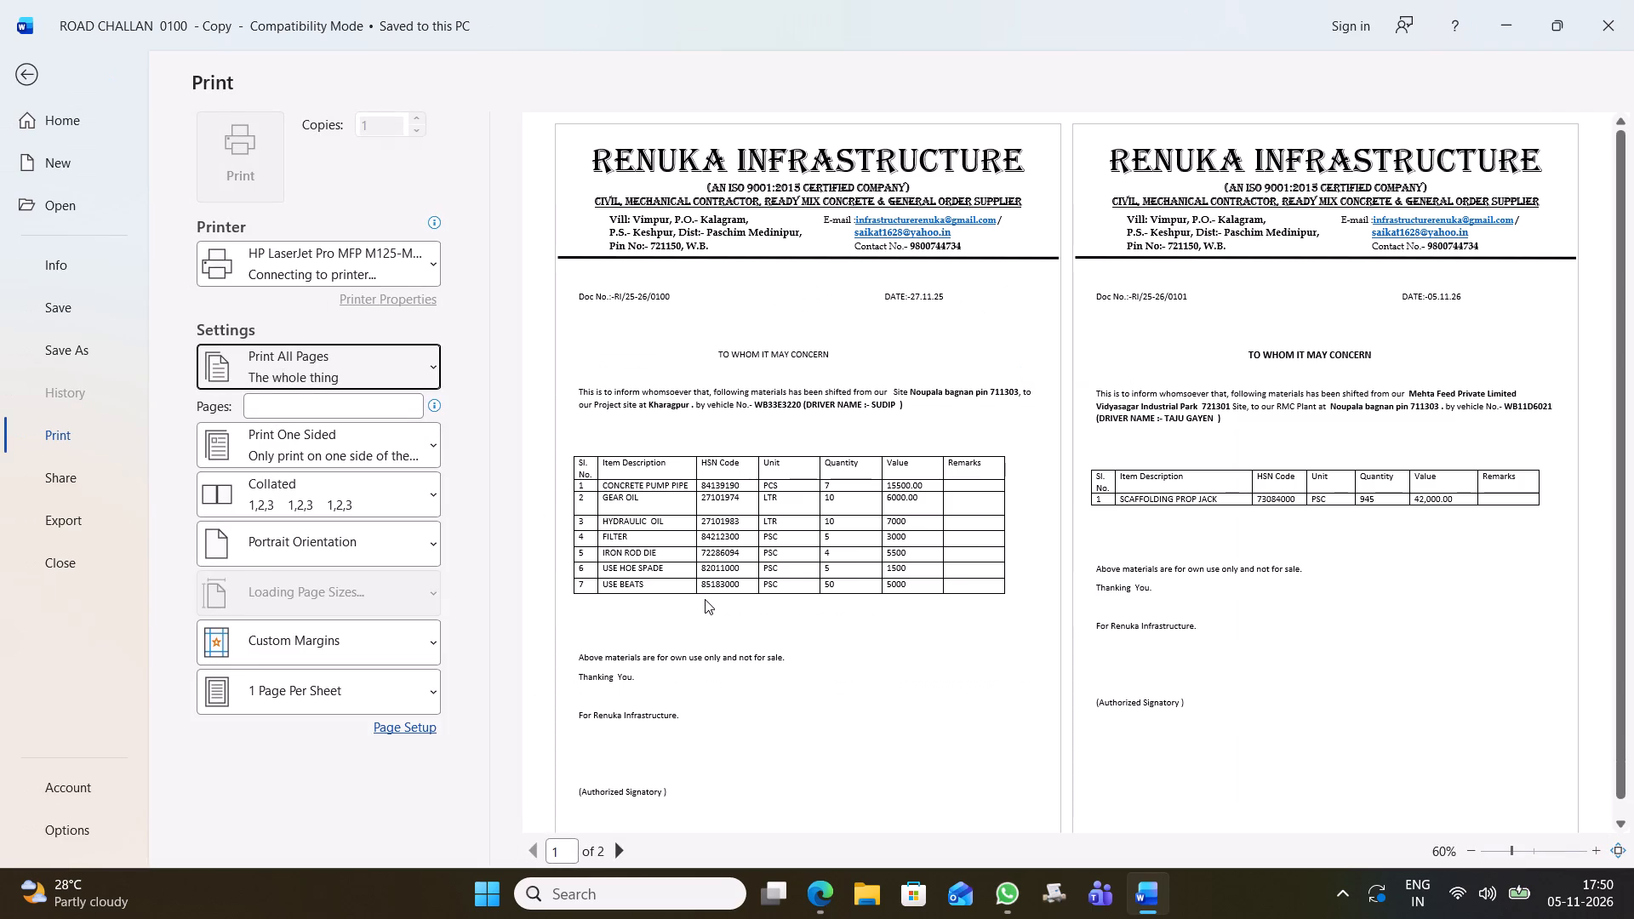
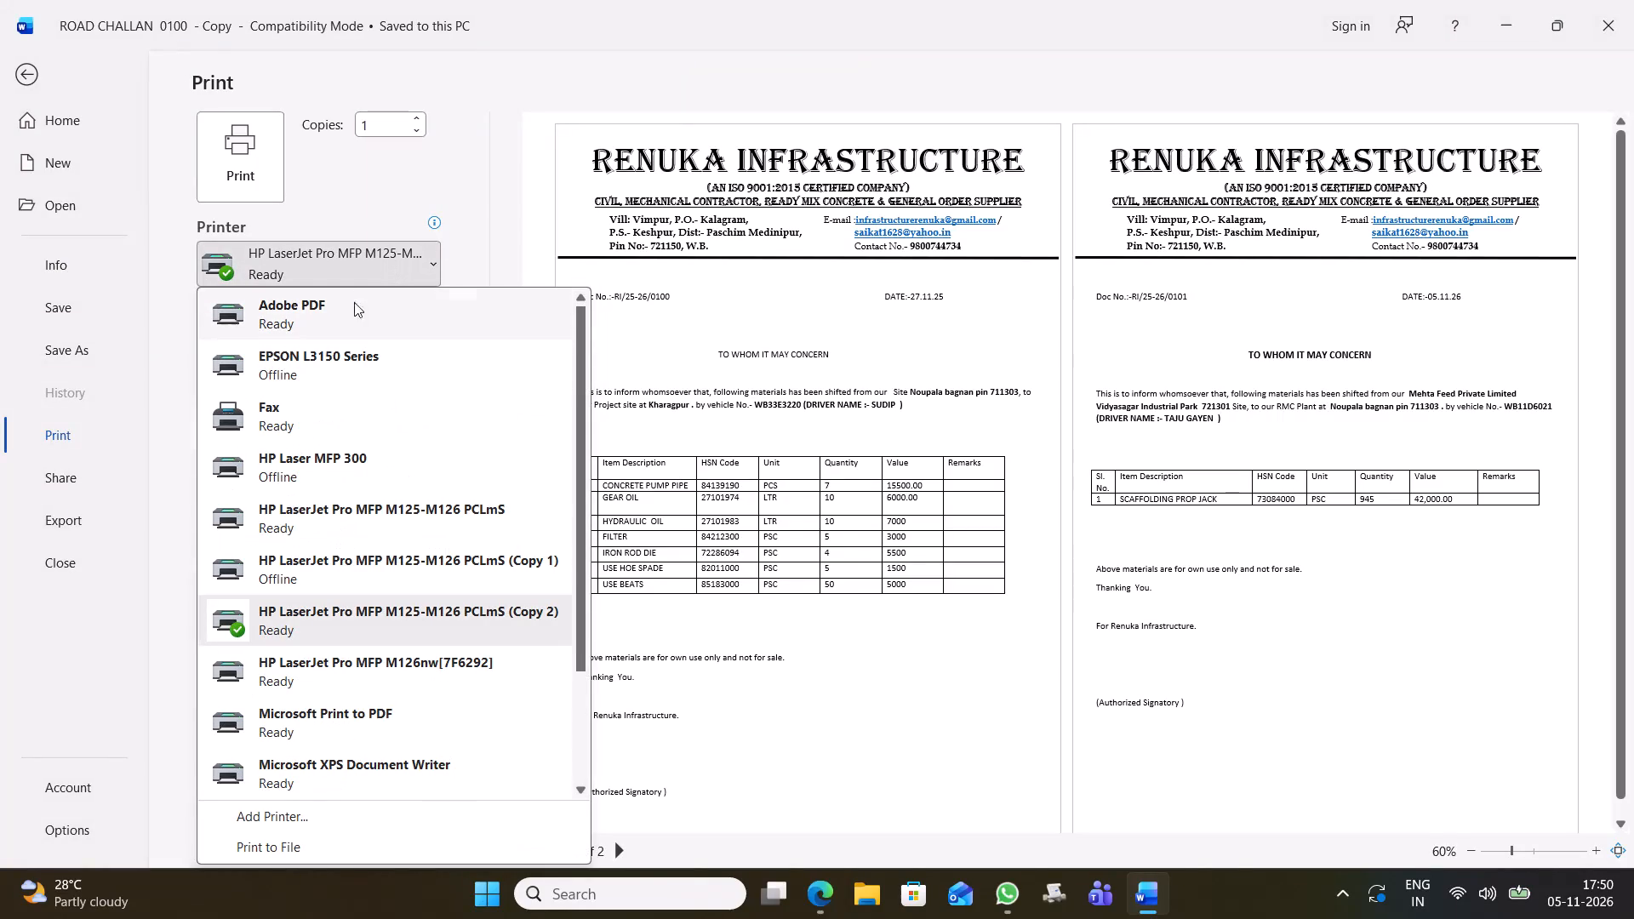
# Print only the current page of the challan, one copy, on the HP LaserJet Pro MFP M125-M126 printer.
pyautogui.click(358, 260)
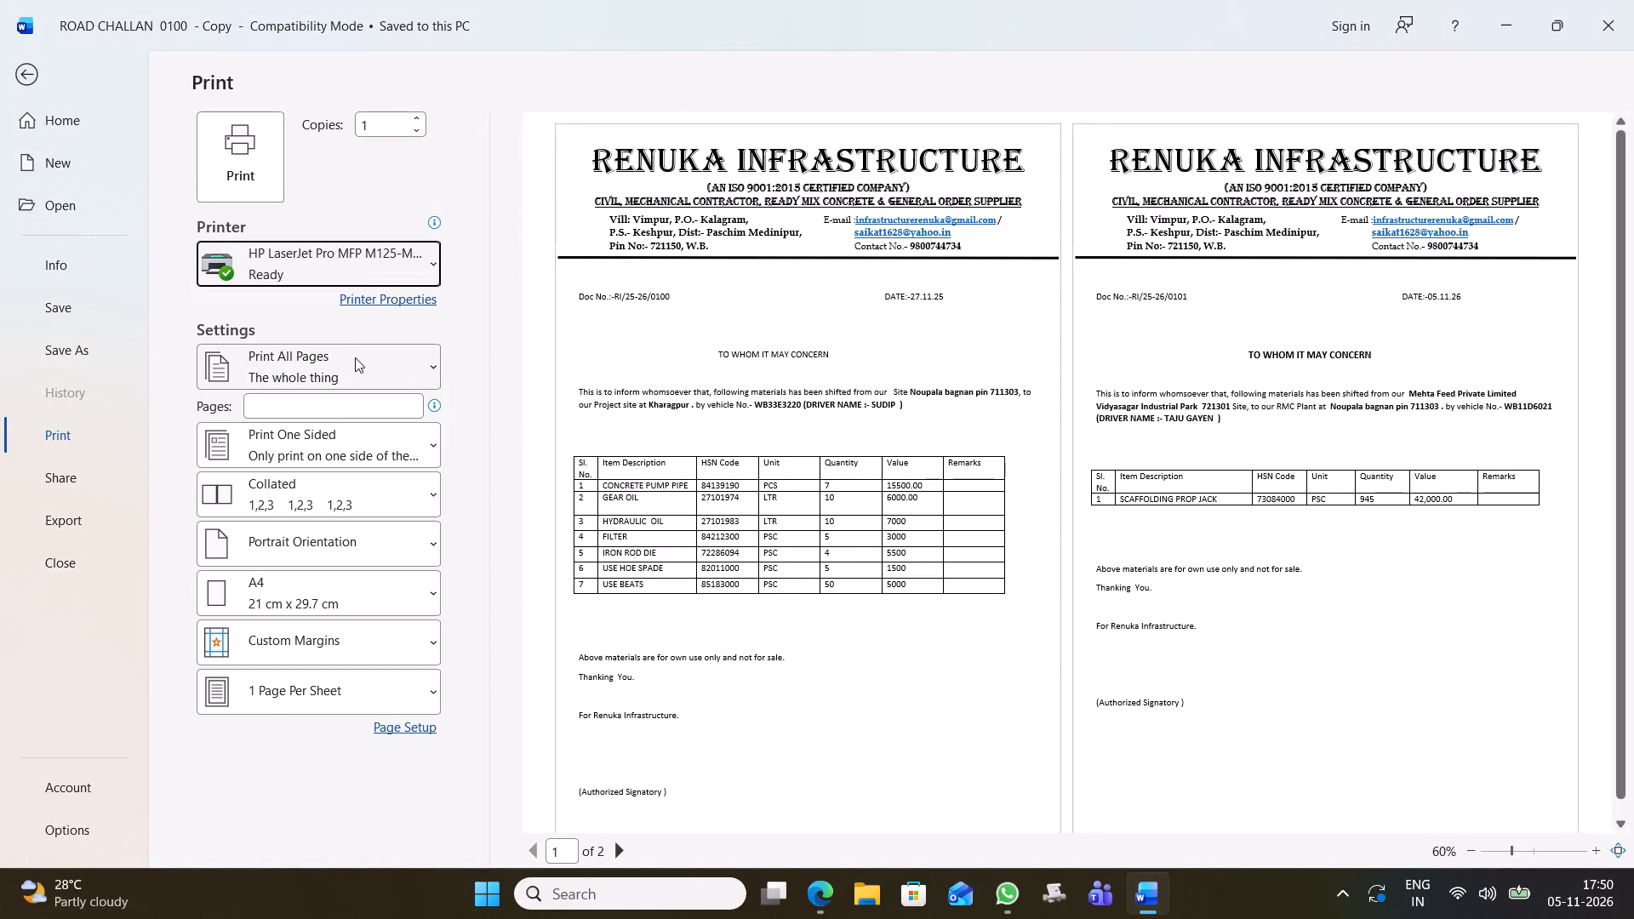
pyautogui.click(355, 357)
pyautogui.click(309, 543)
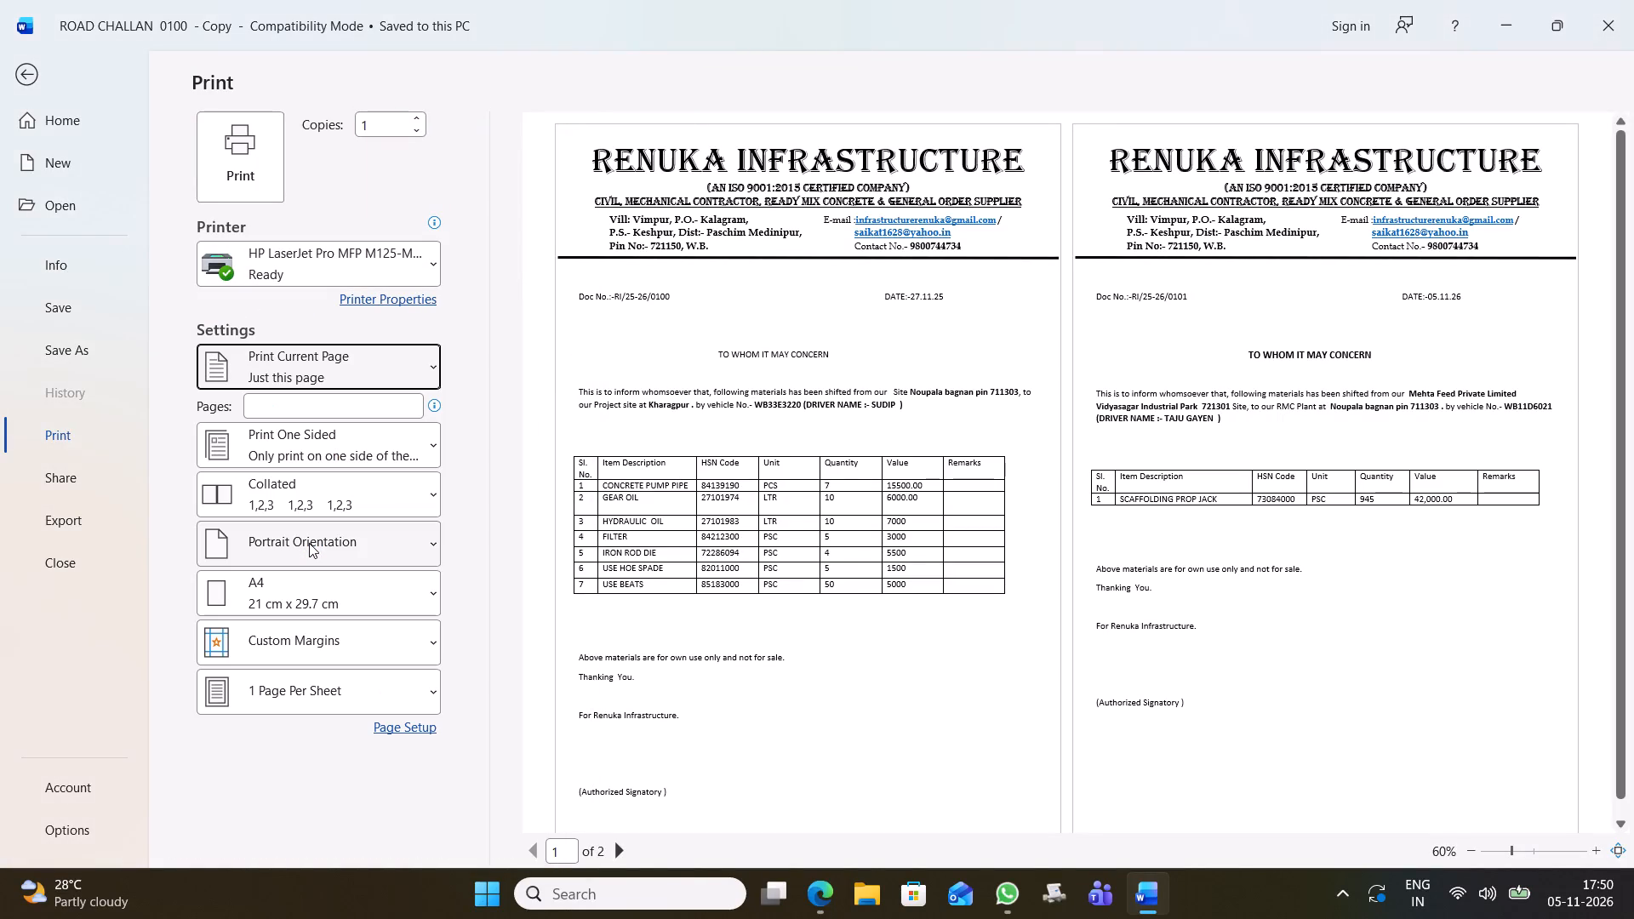
pyautogui.click(238, 173)
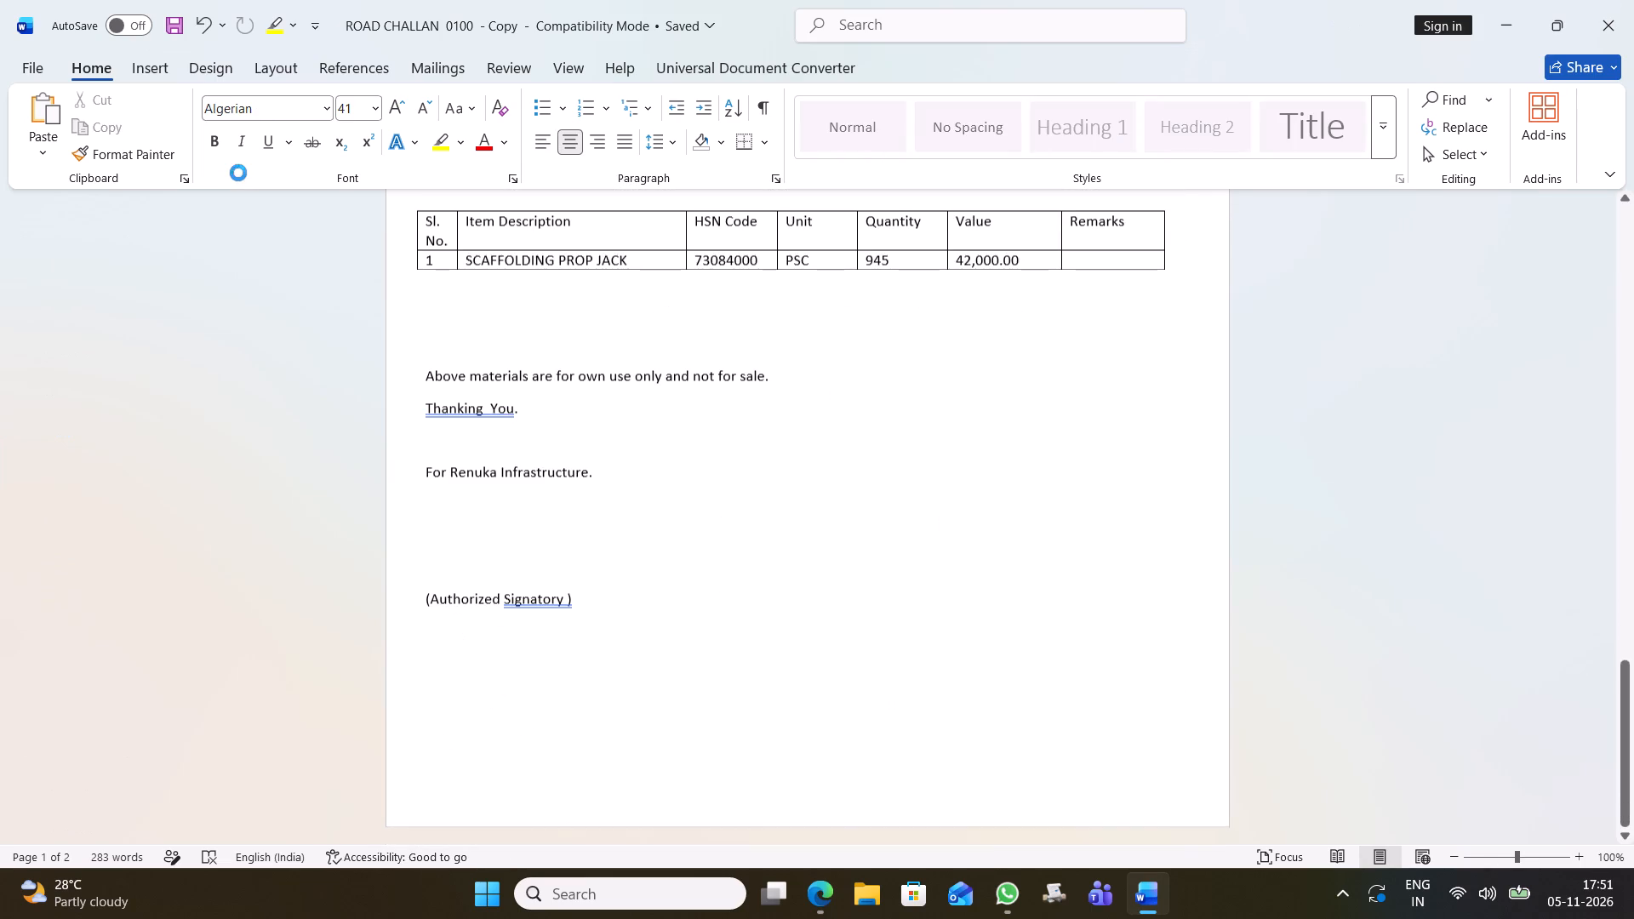
# Save the challan document.
pyautogui.click(173, 10)
pyautogui.tripleClick(173, 10)
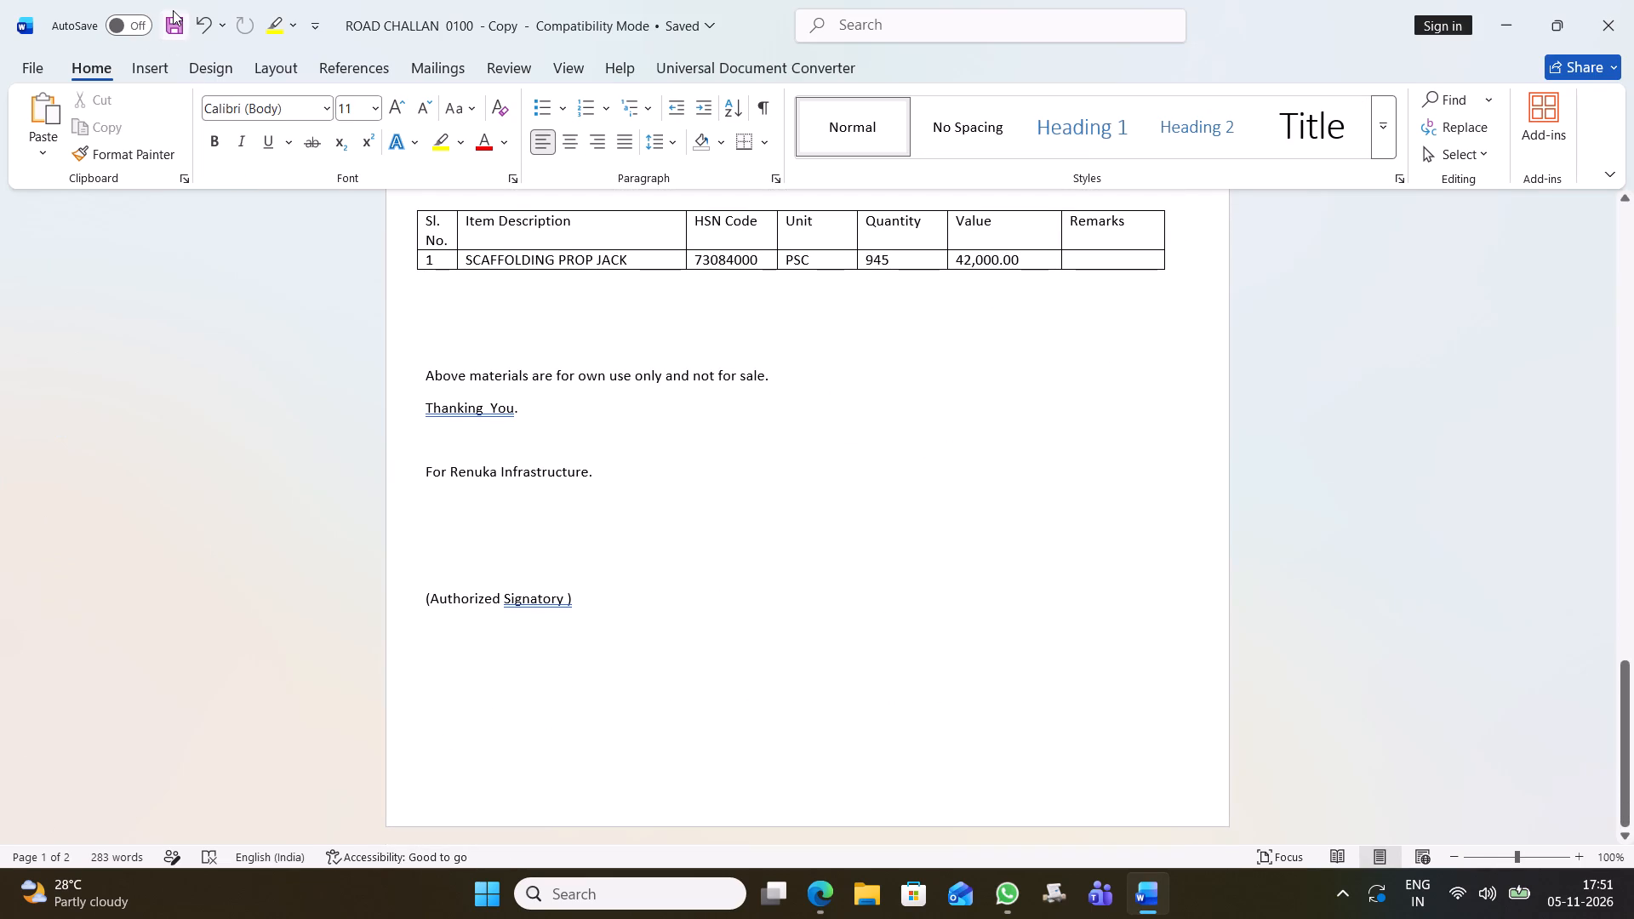
pyautogui.tripleClick(173, 10)
pyautogui.click(173, 10)
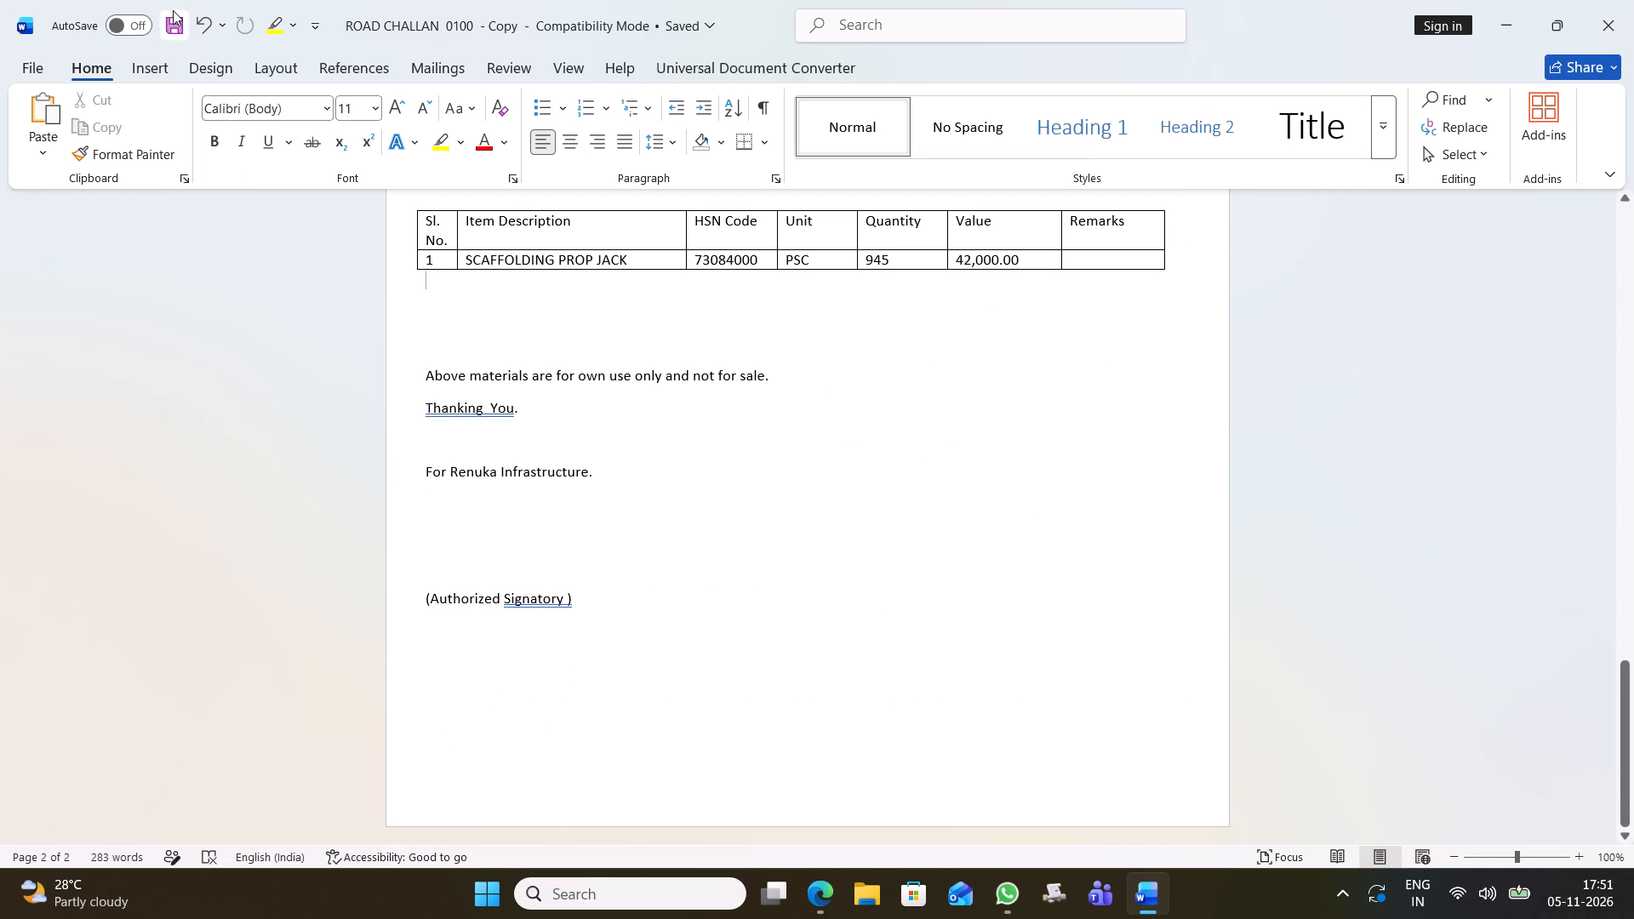
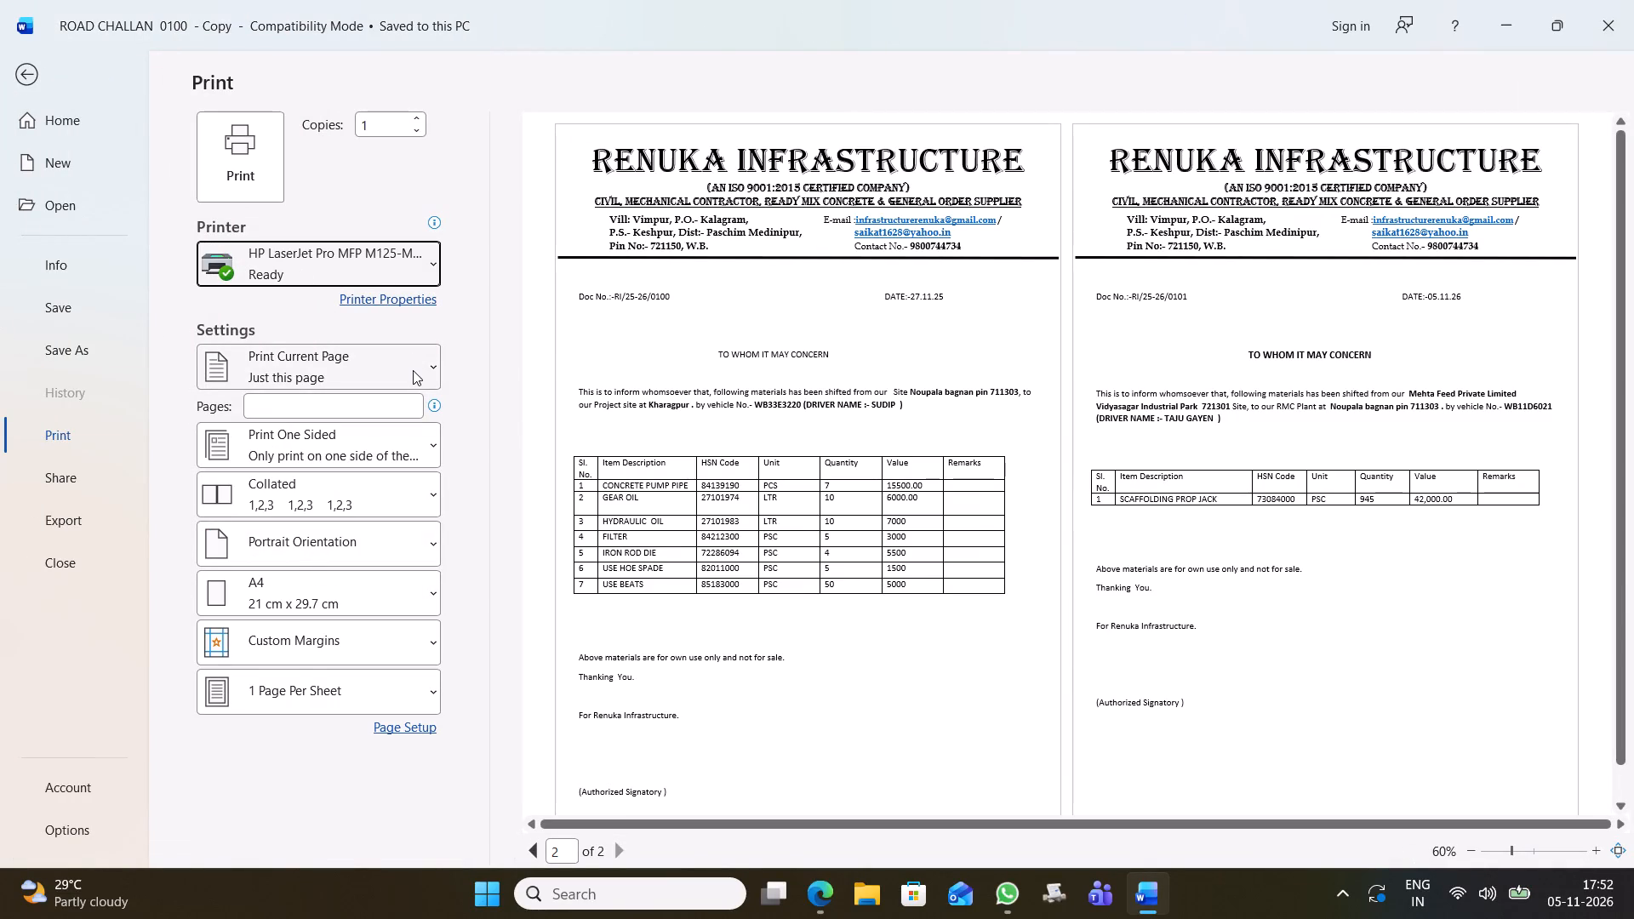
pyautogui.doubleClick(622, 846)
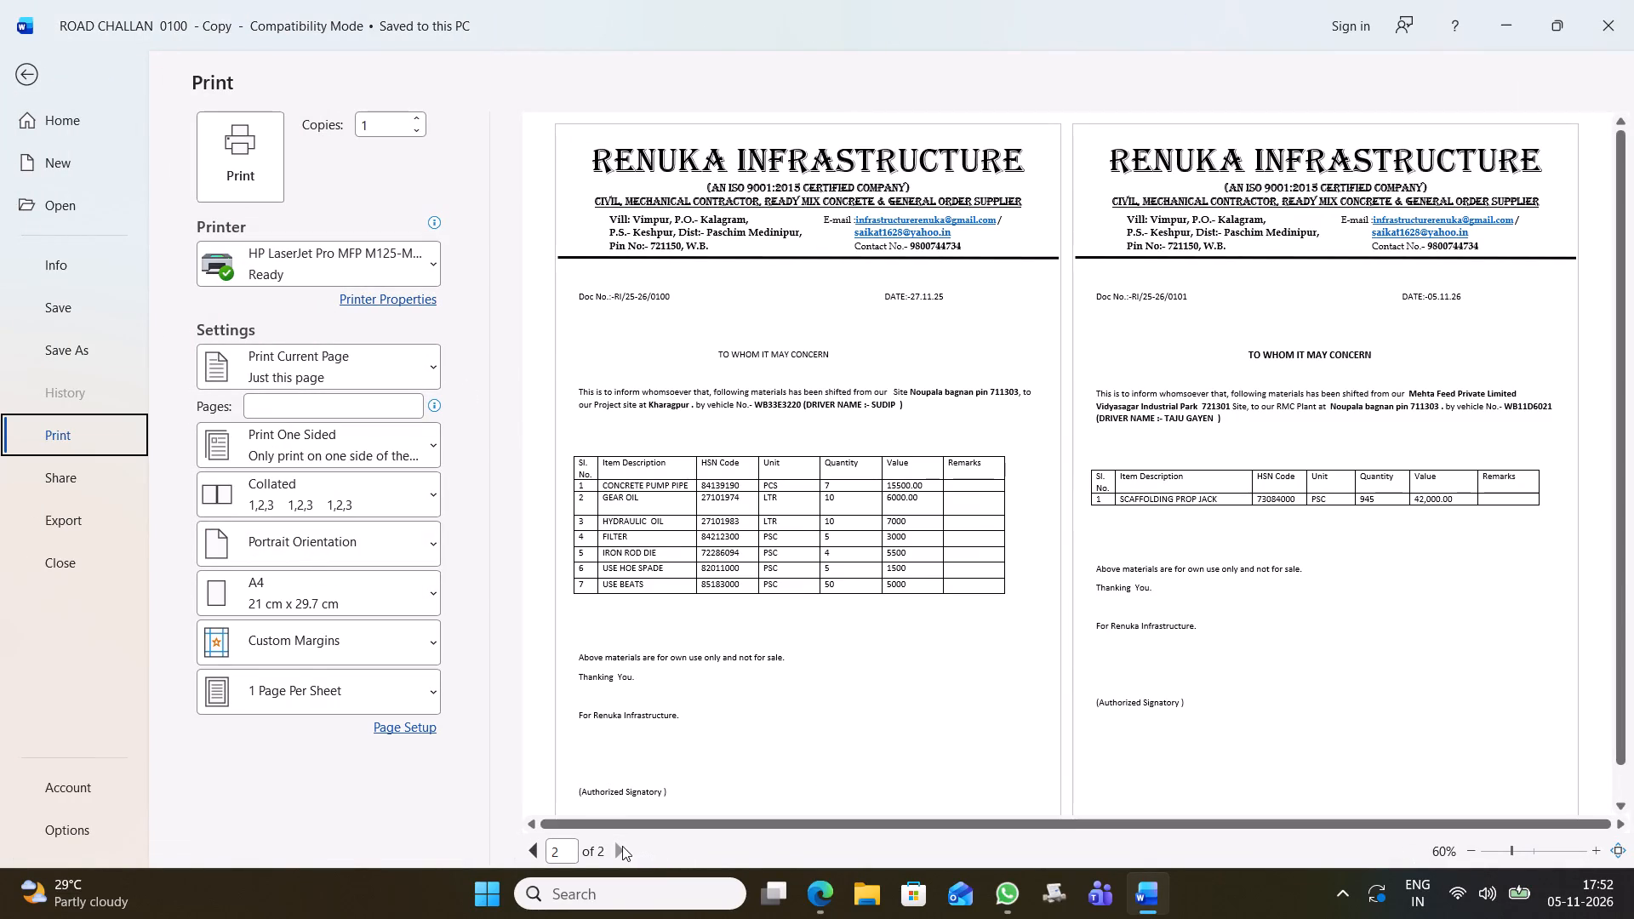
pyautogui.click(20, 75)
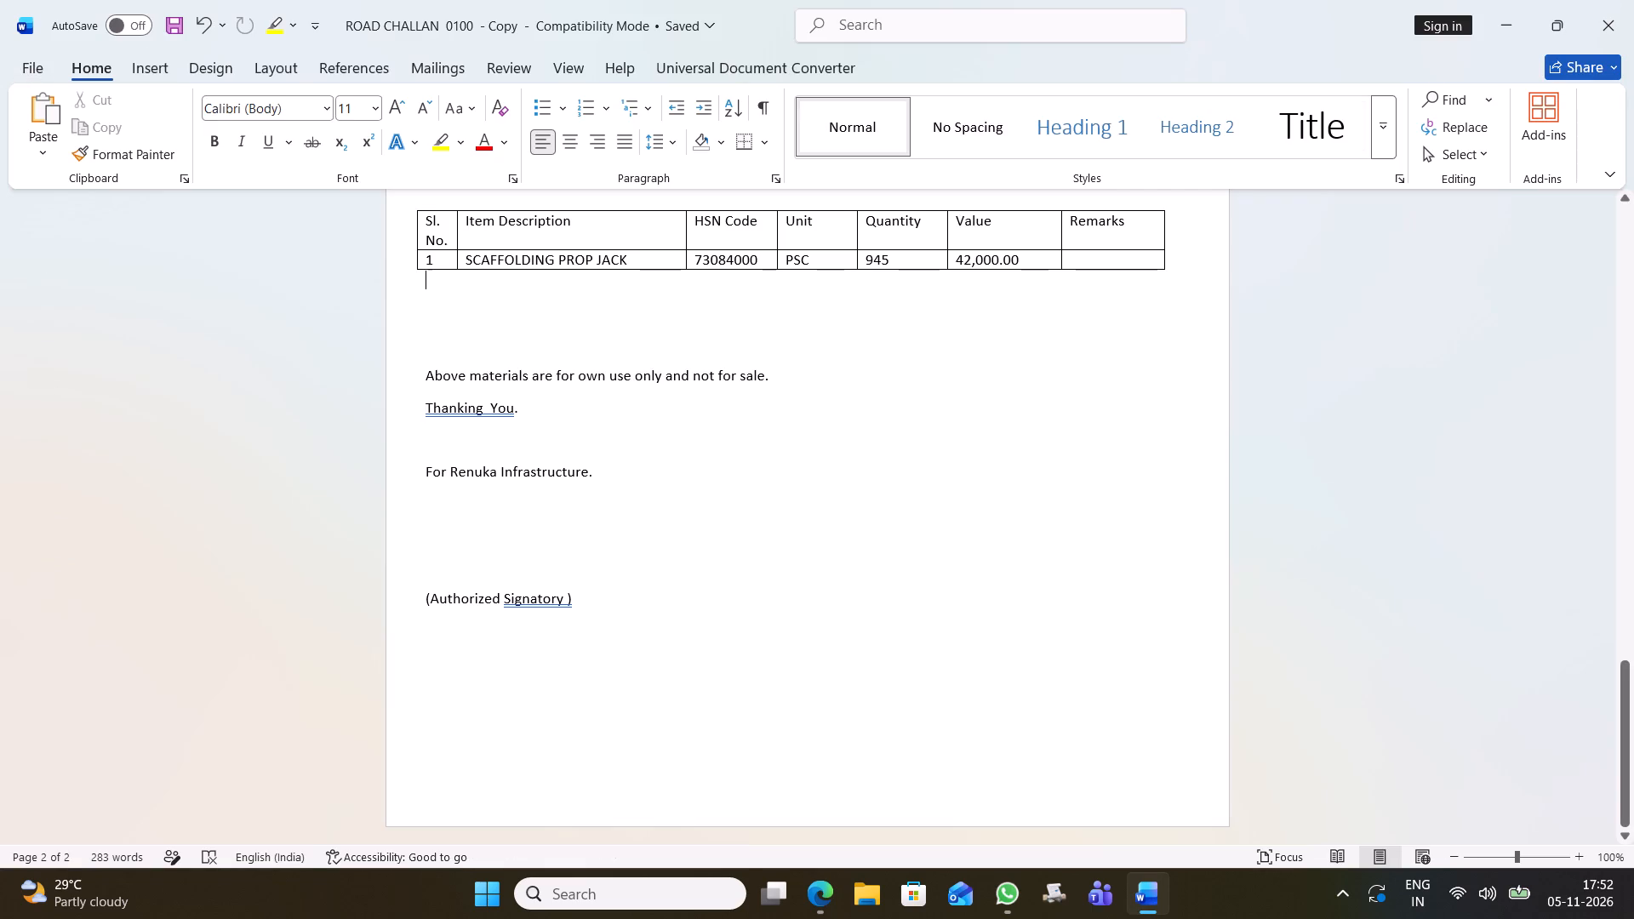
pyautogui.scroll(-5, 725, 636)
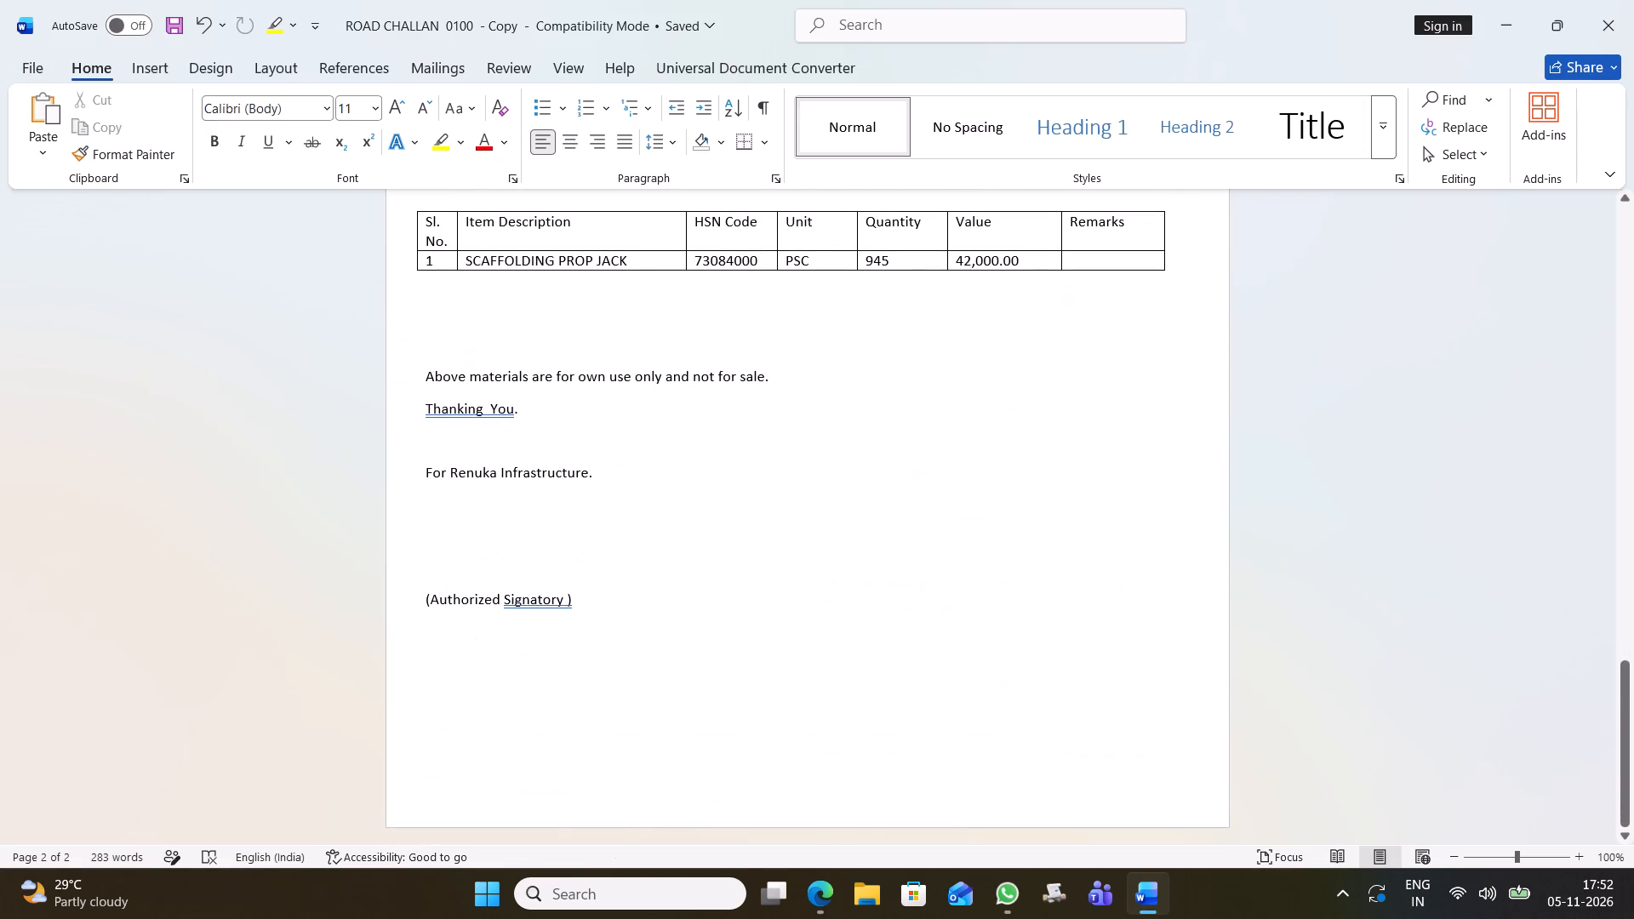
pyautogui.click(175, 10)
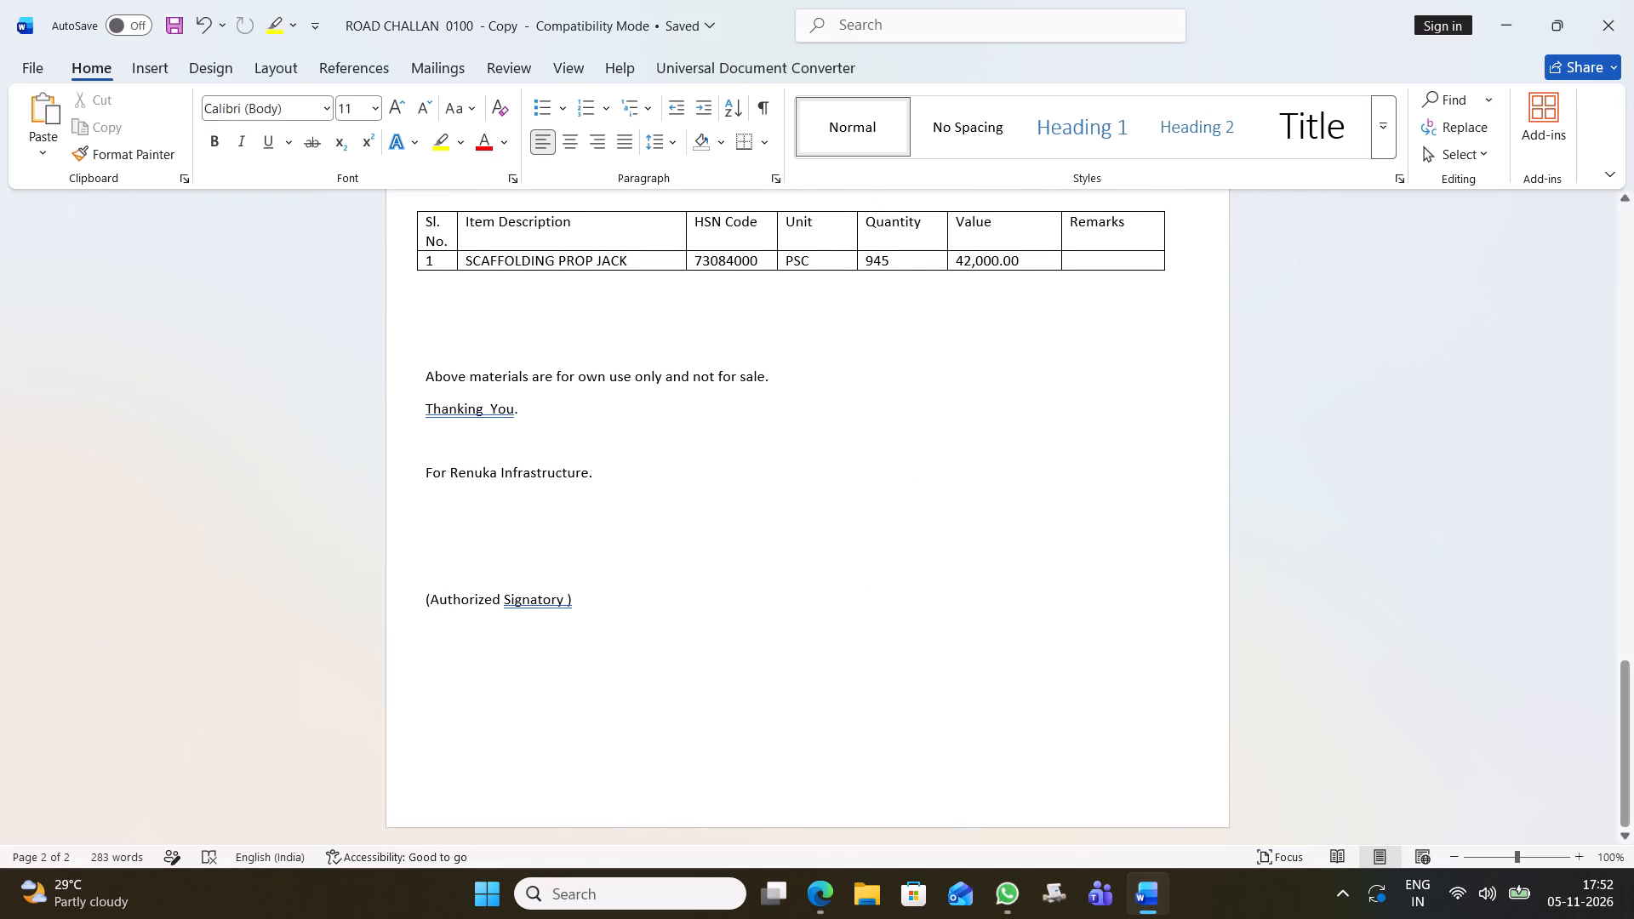
# Print only page 2 of the challan document, one copy, on the HP LaserJet Pro MFP M125-M126 printer.
pyautogui.hotkey('ctrl', 'p')
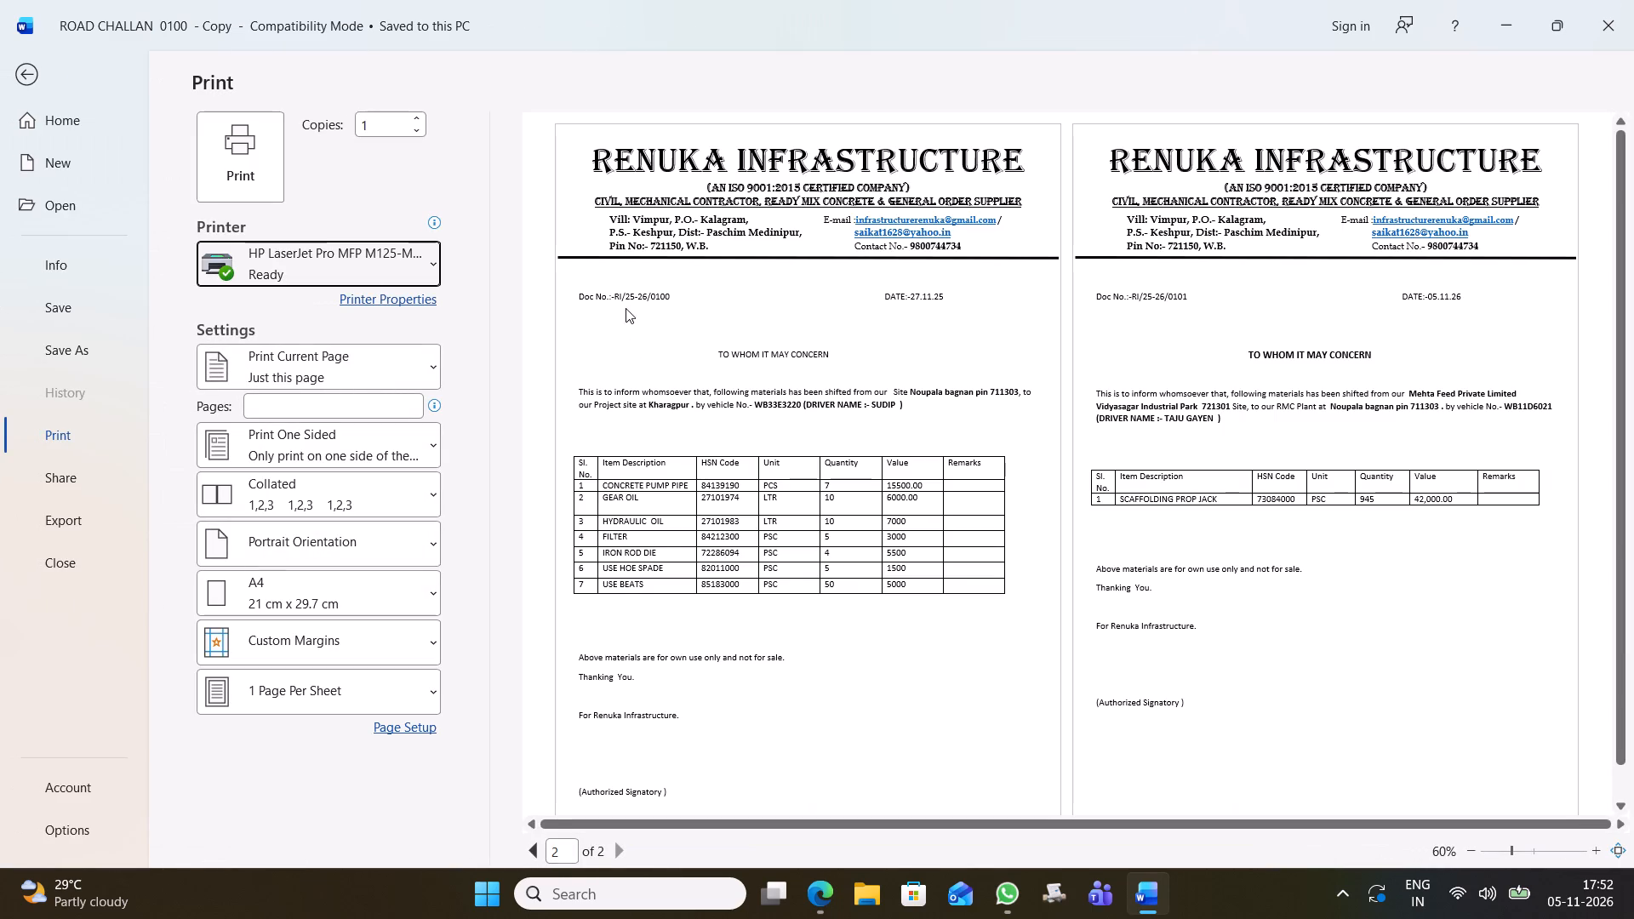
pyautogui.click(374, 365)
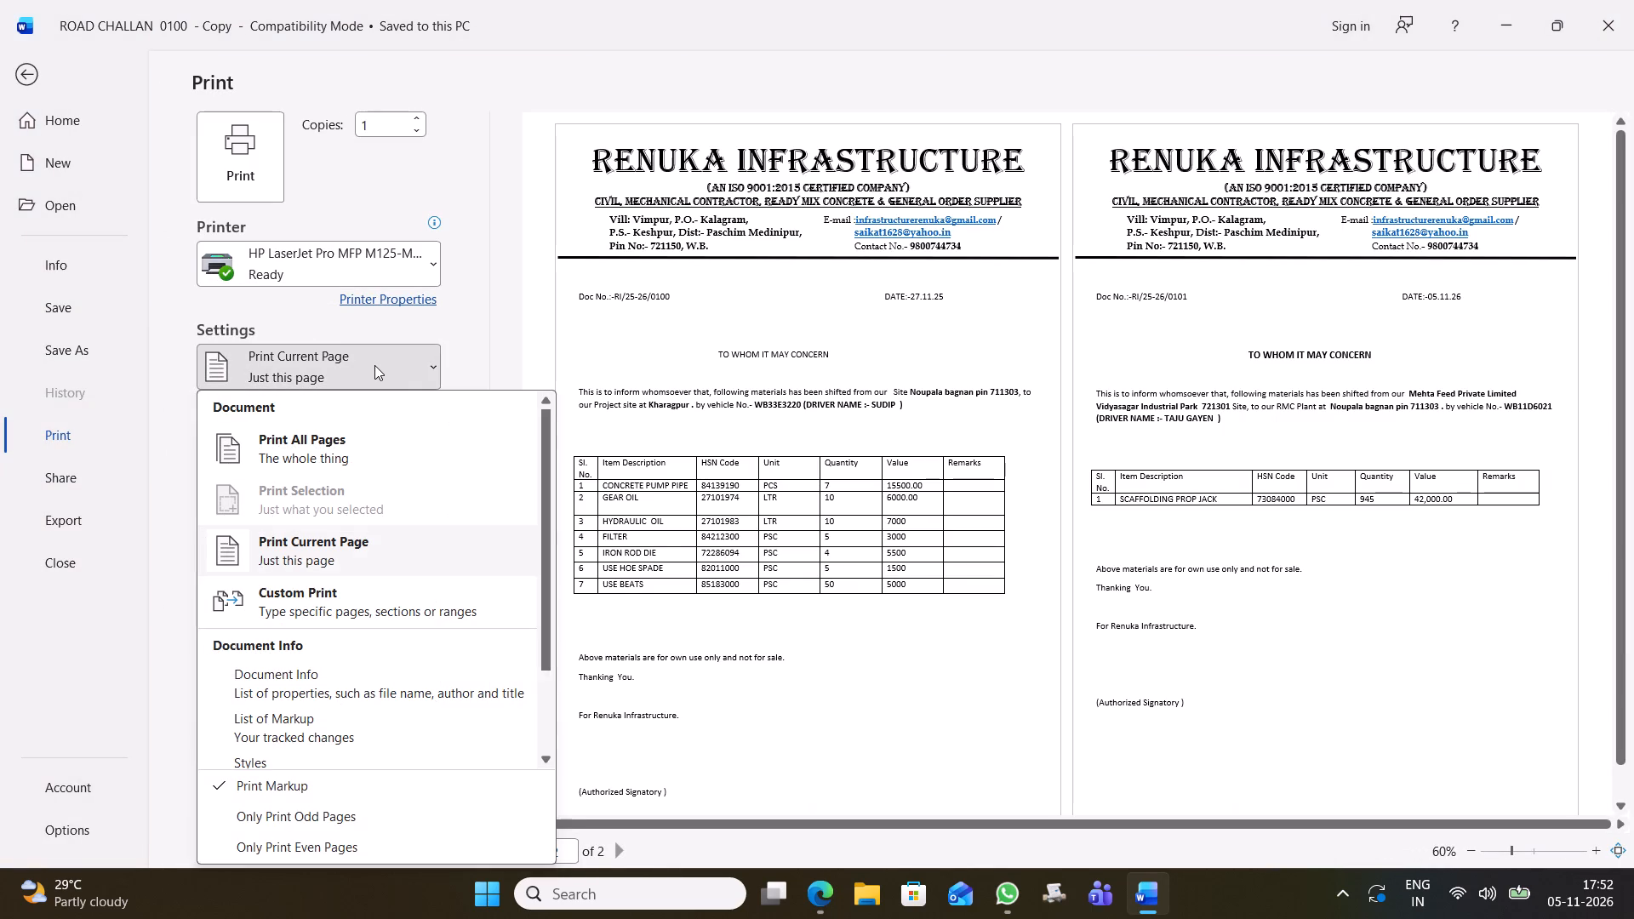
pyautogui.click(309, 554)
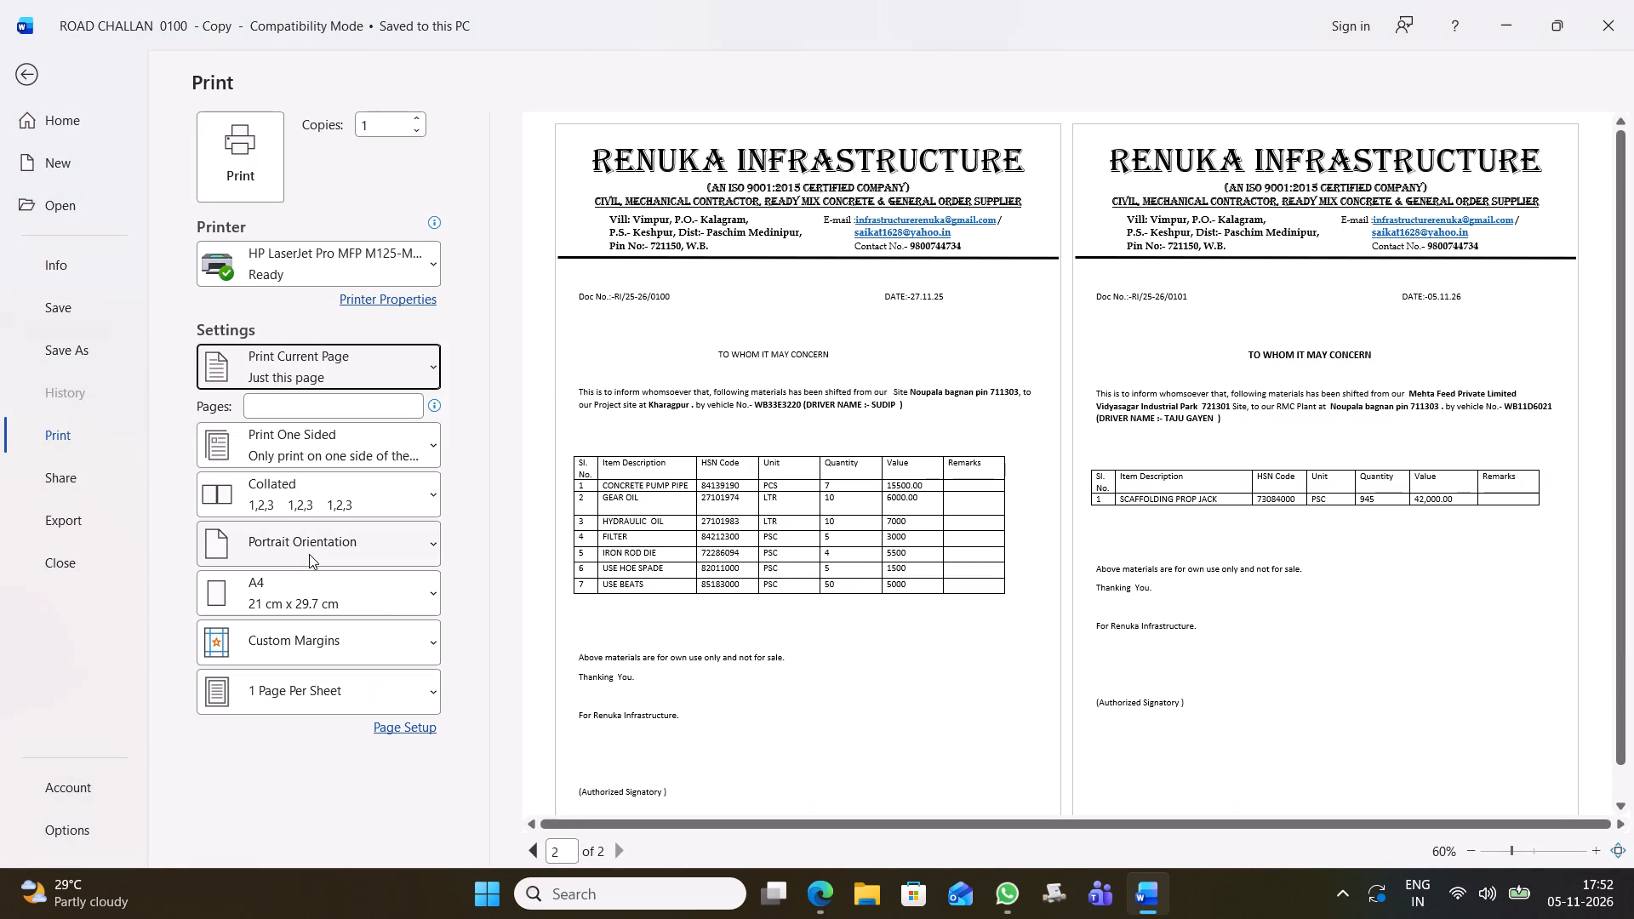
pyautogui.click(289, 405)
pyautogui.press('2')
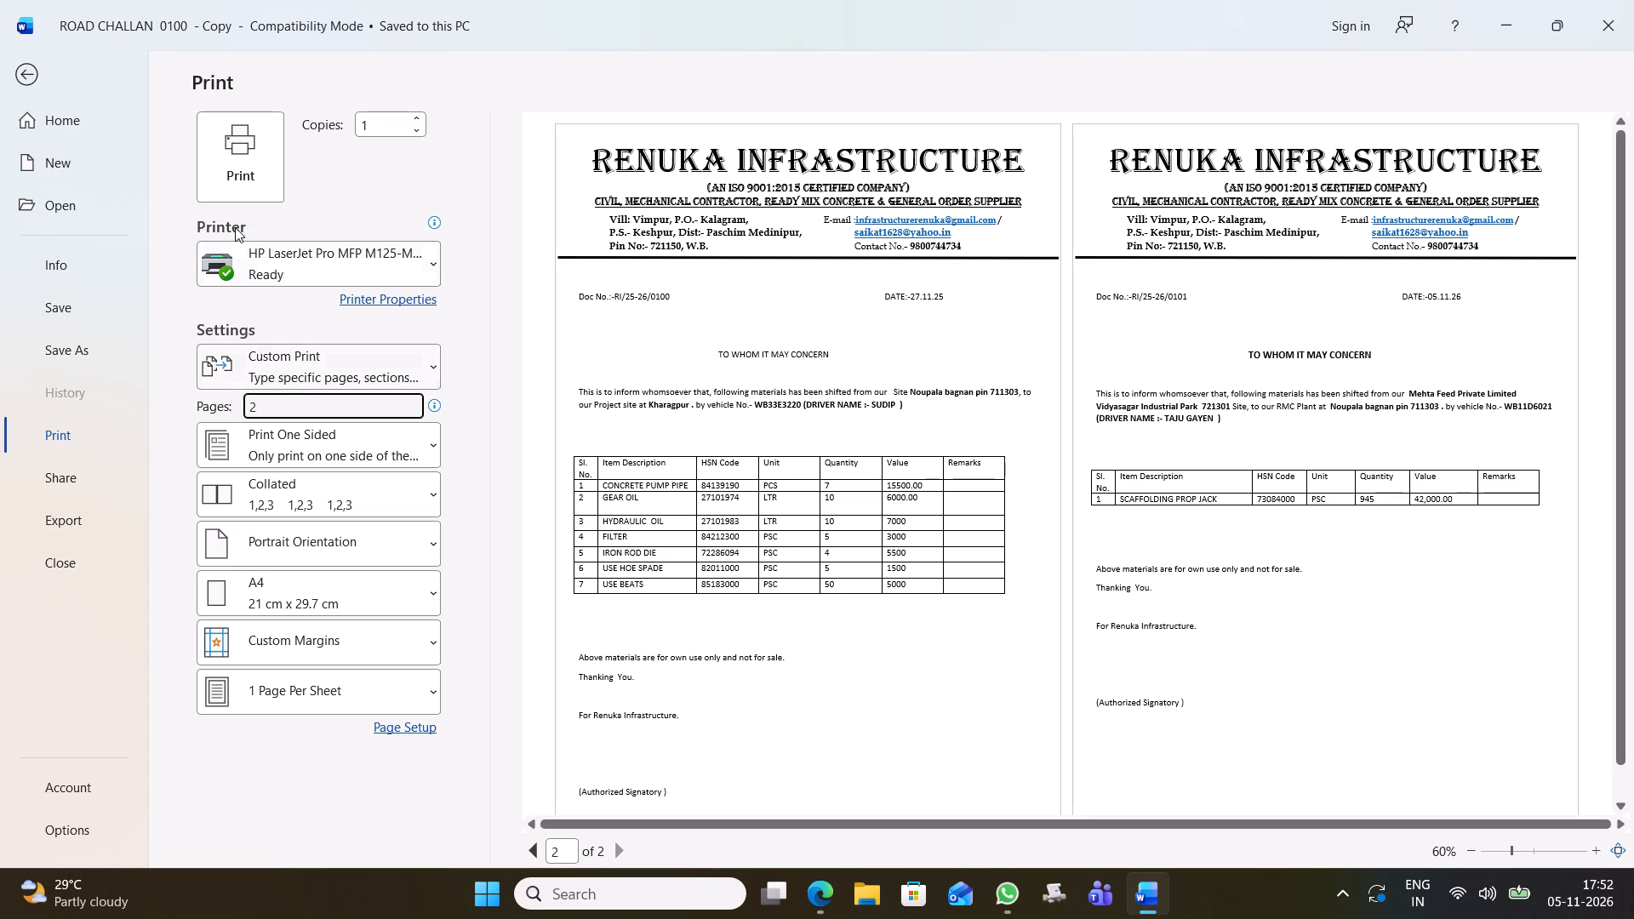
pyautogui.click(239, 161)
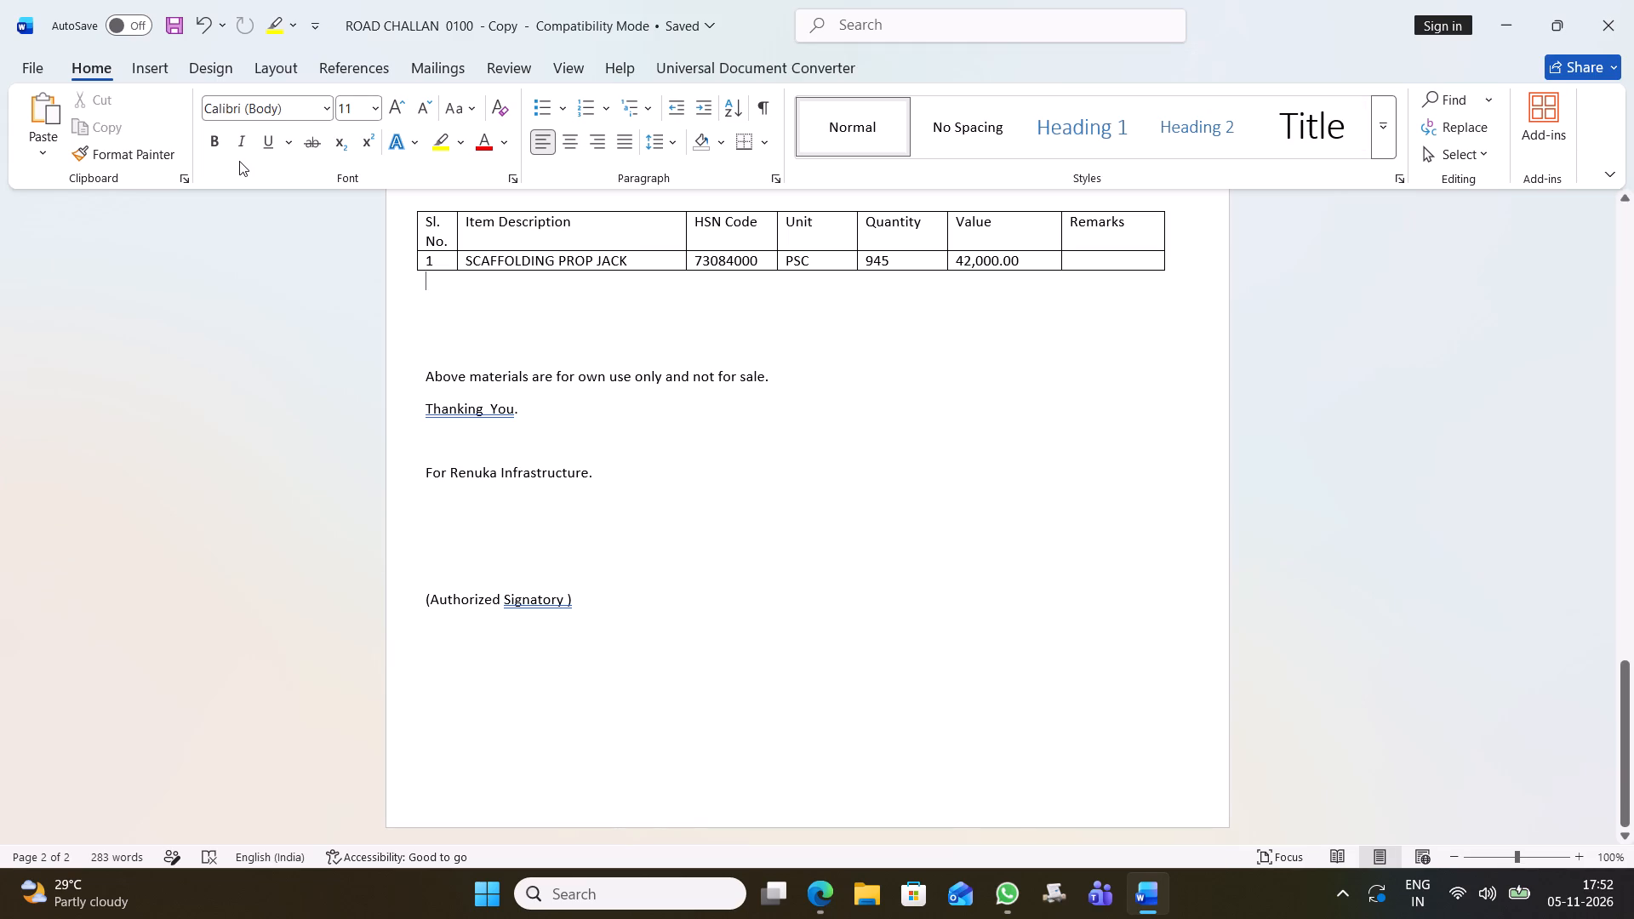
# Save the road challan document.
pyautogui.tripleClick(176, 23)
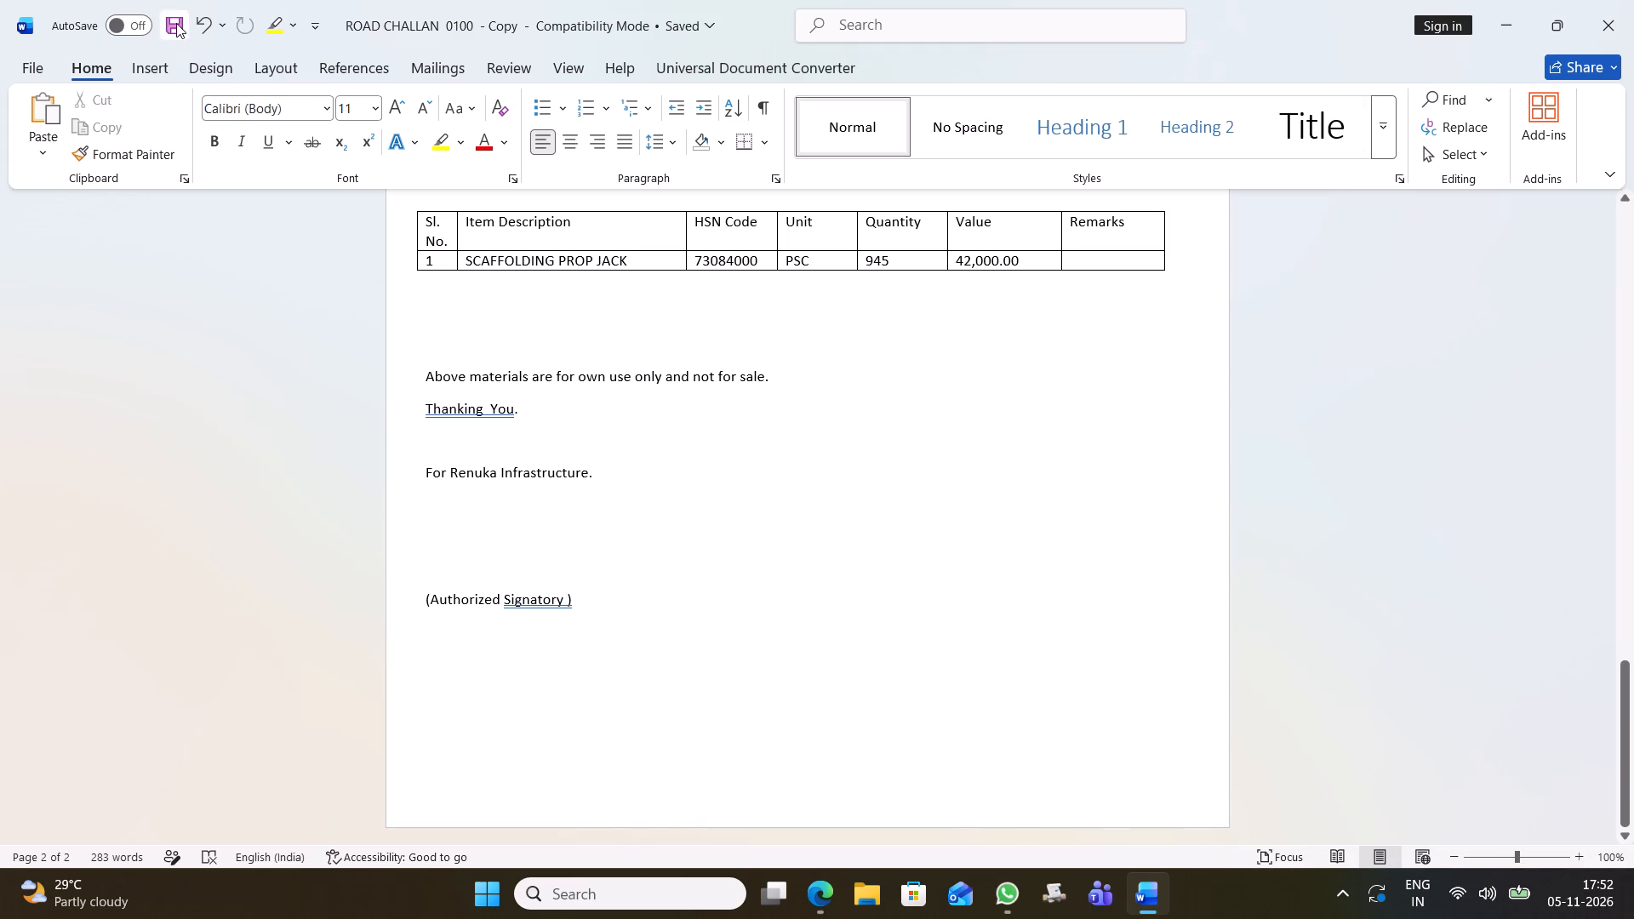
pyautogui.tripleClick(176, 23)
pyautogui.click(176, 23)
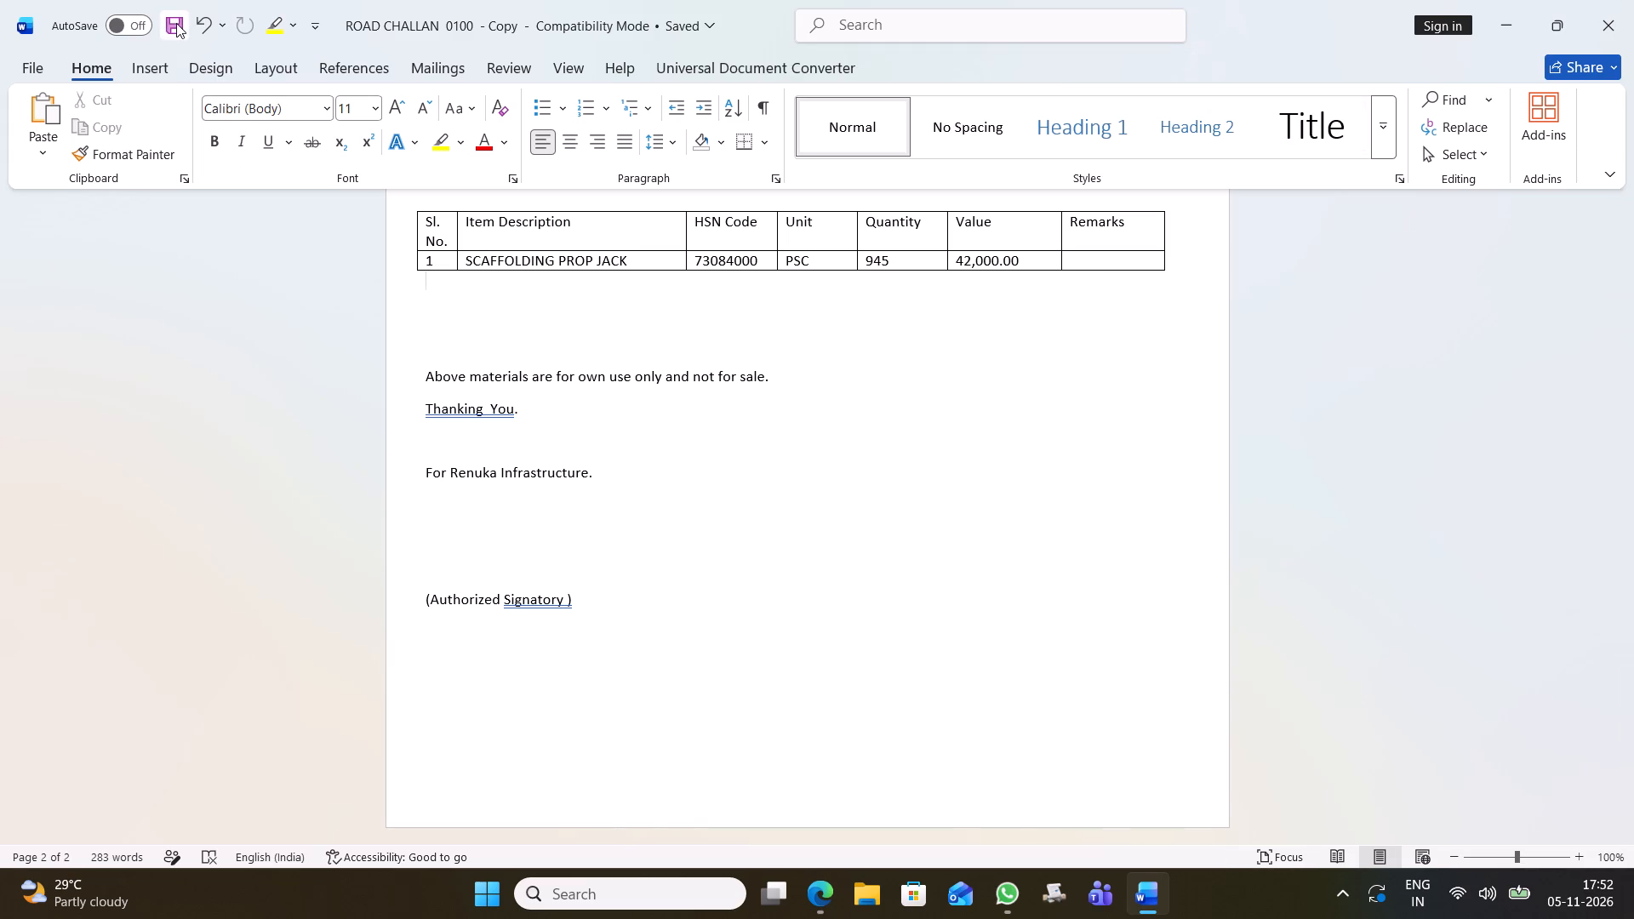
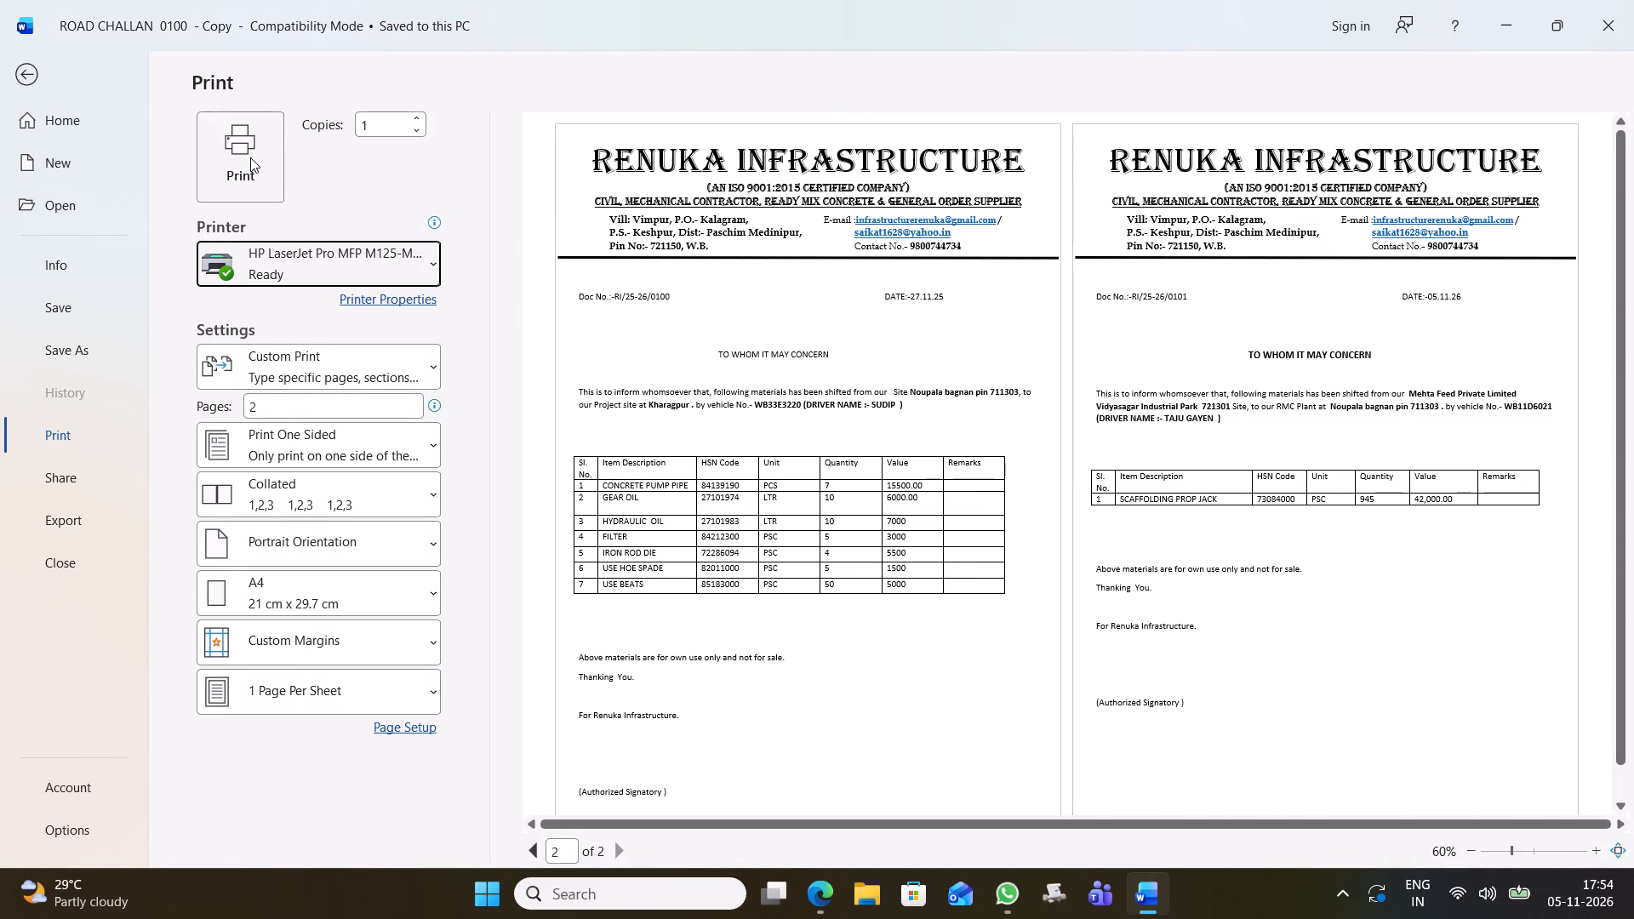
# Print one copy of page 2, the RI/25-26/0101 challan, on the HP LaserJet Pro MFP M125-M126.
pyautogui.click(250, 157)
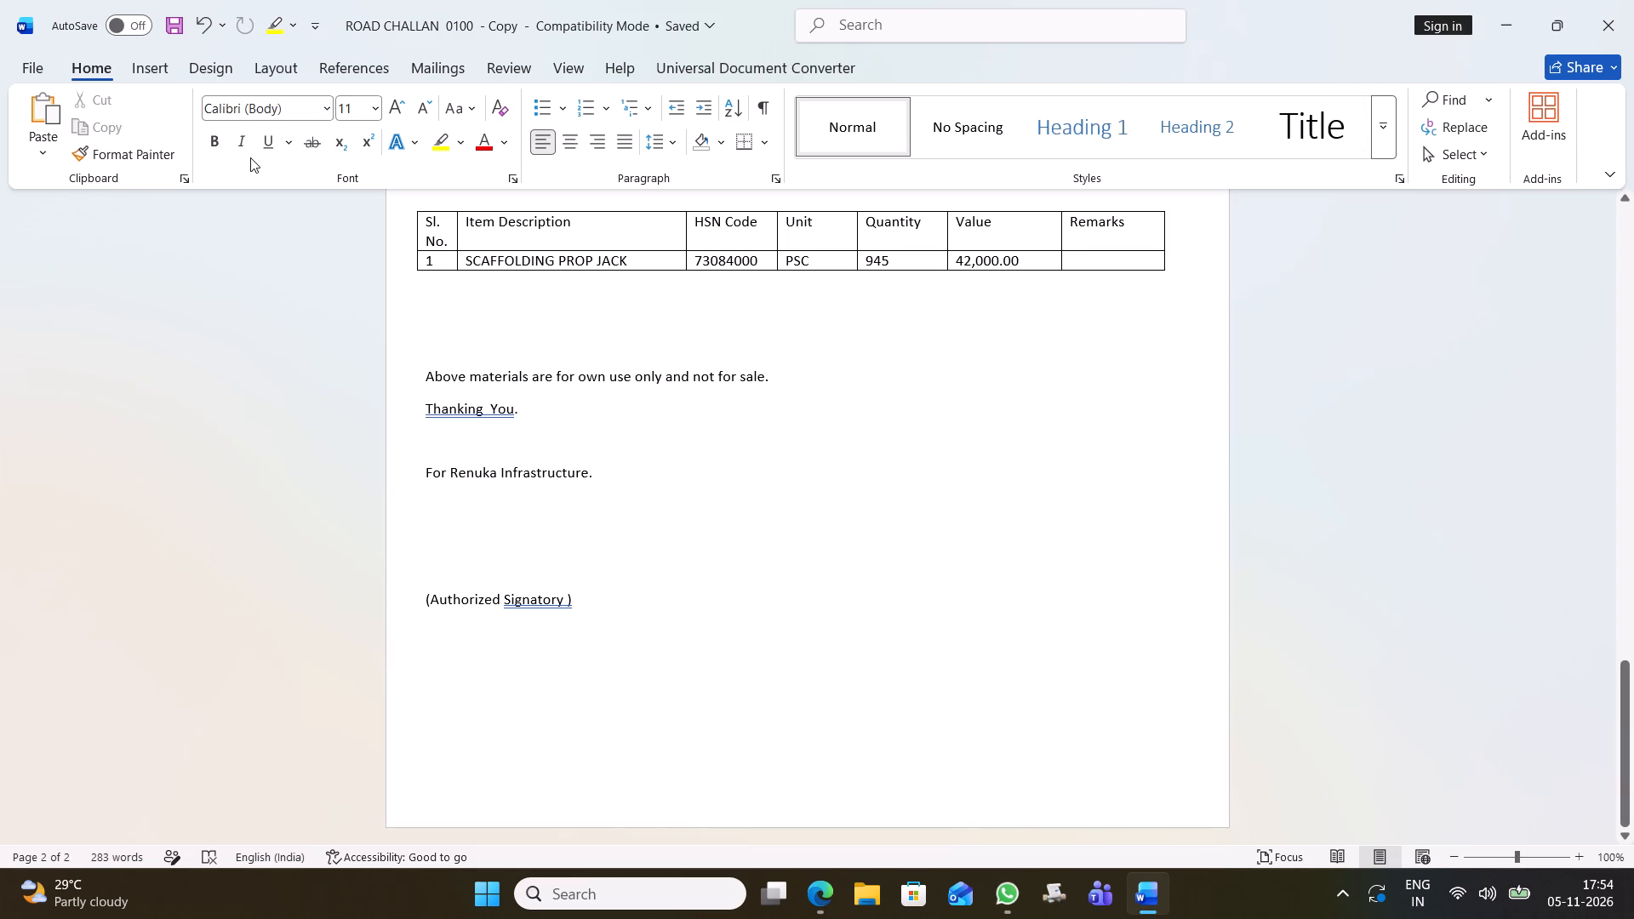